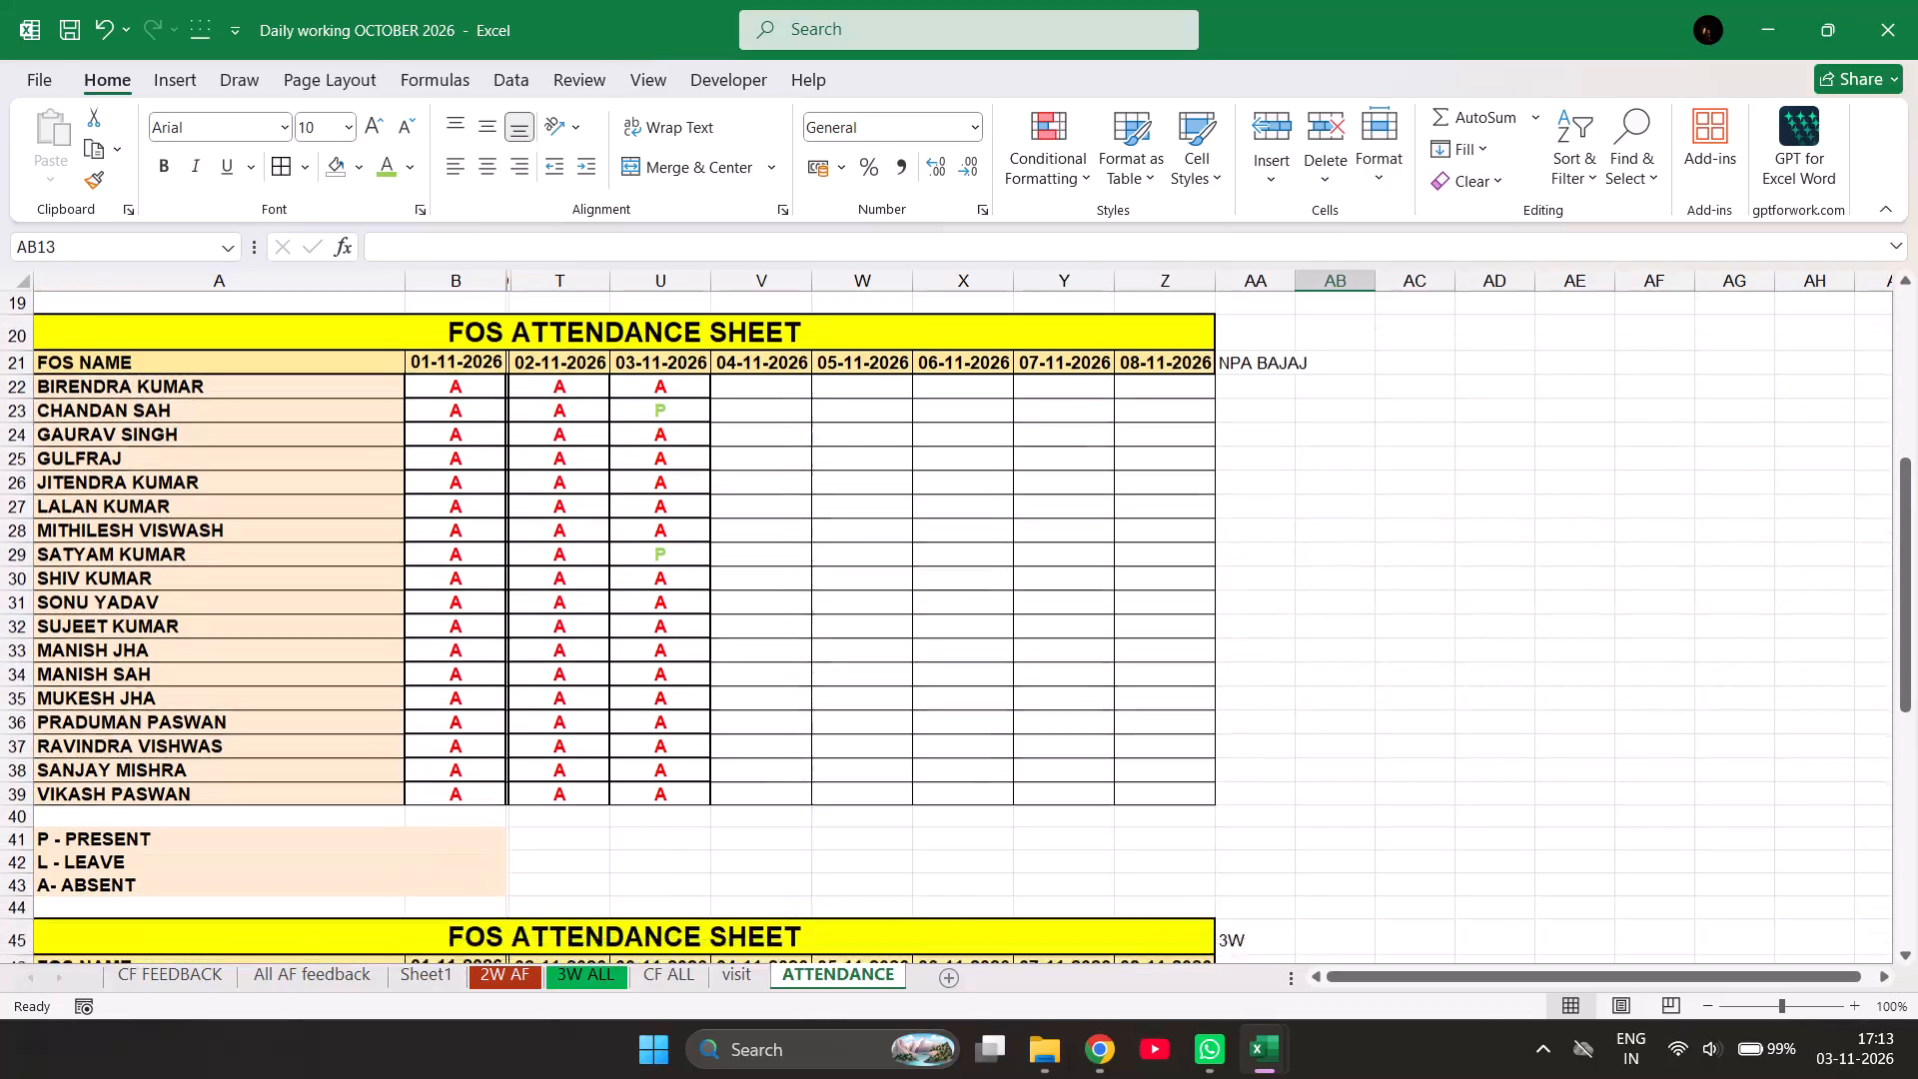
Review the NPA BAJAJ and 3W FOS attendance tables for the 01-11-2026 to 03-11-2026 entries.
scroll(865, 751, down, 1)
scroll(865, 751, up, 3)
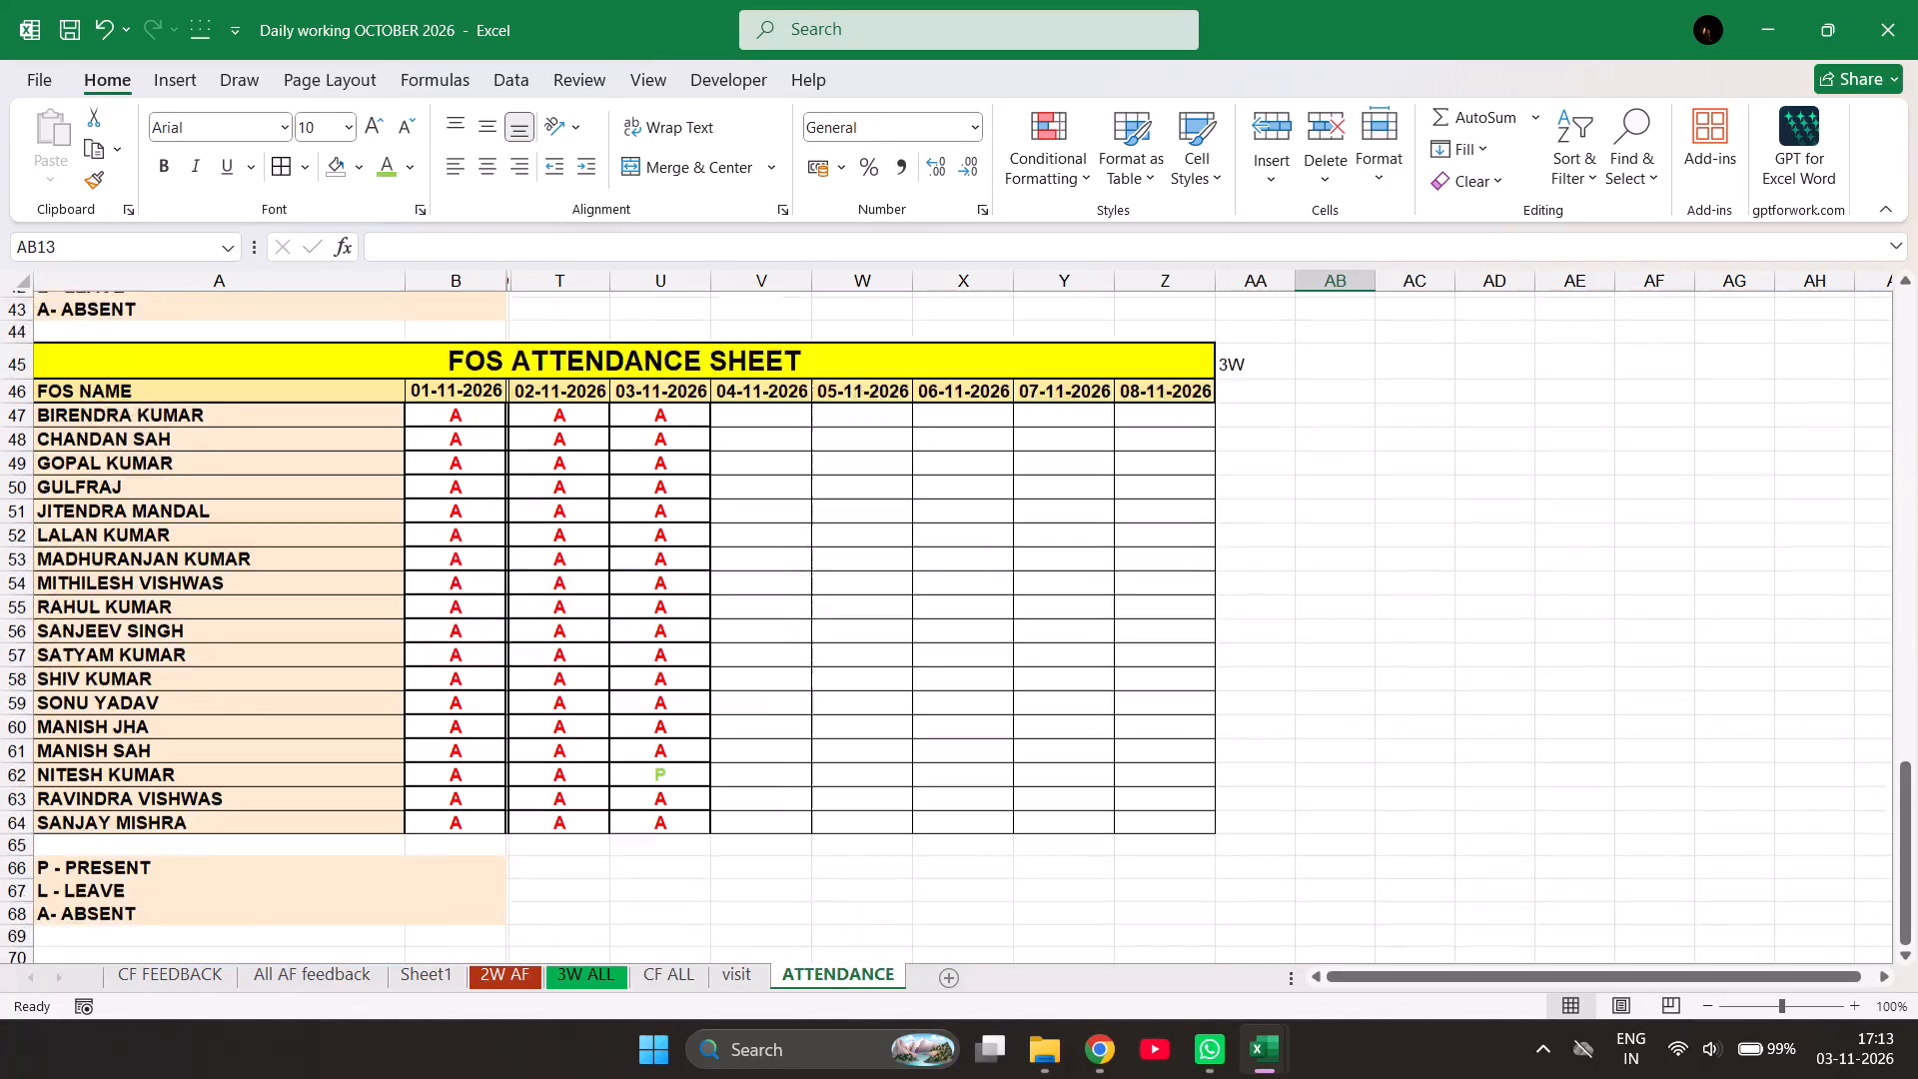
scroll(865, 751, down, 3)
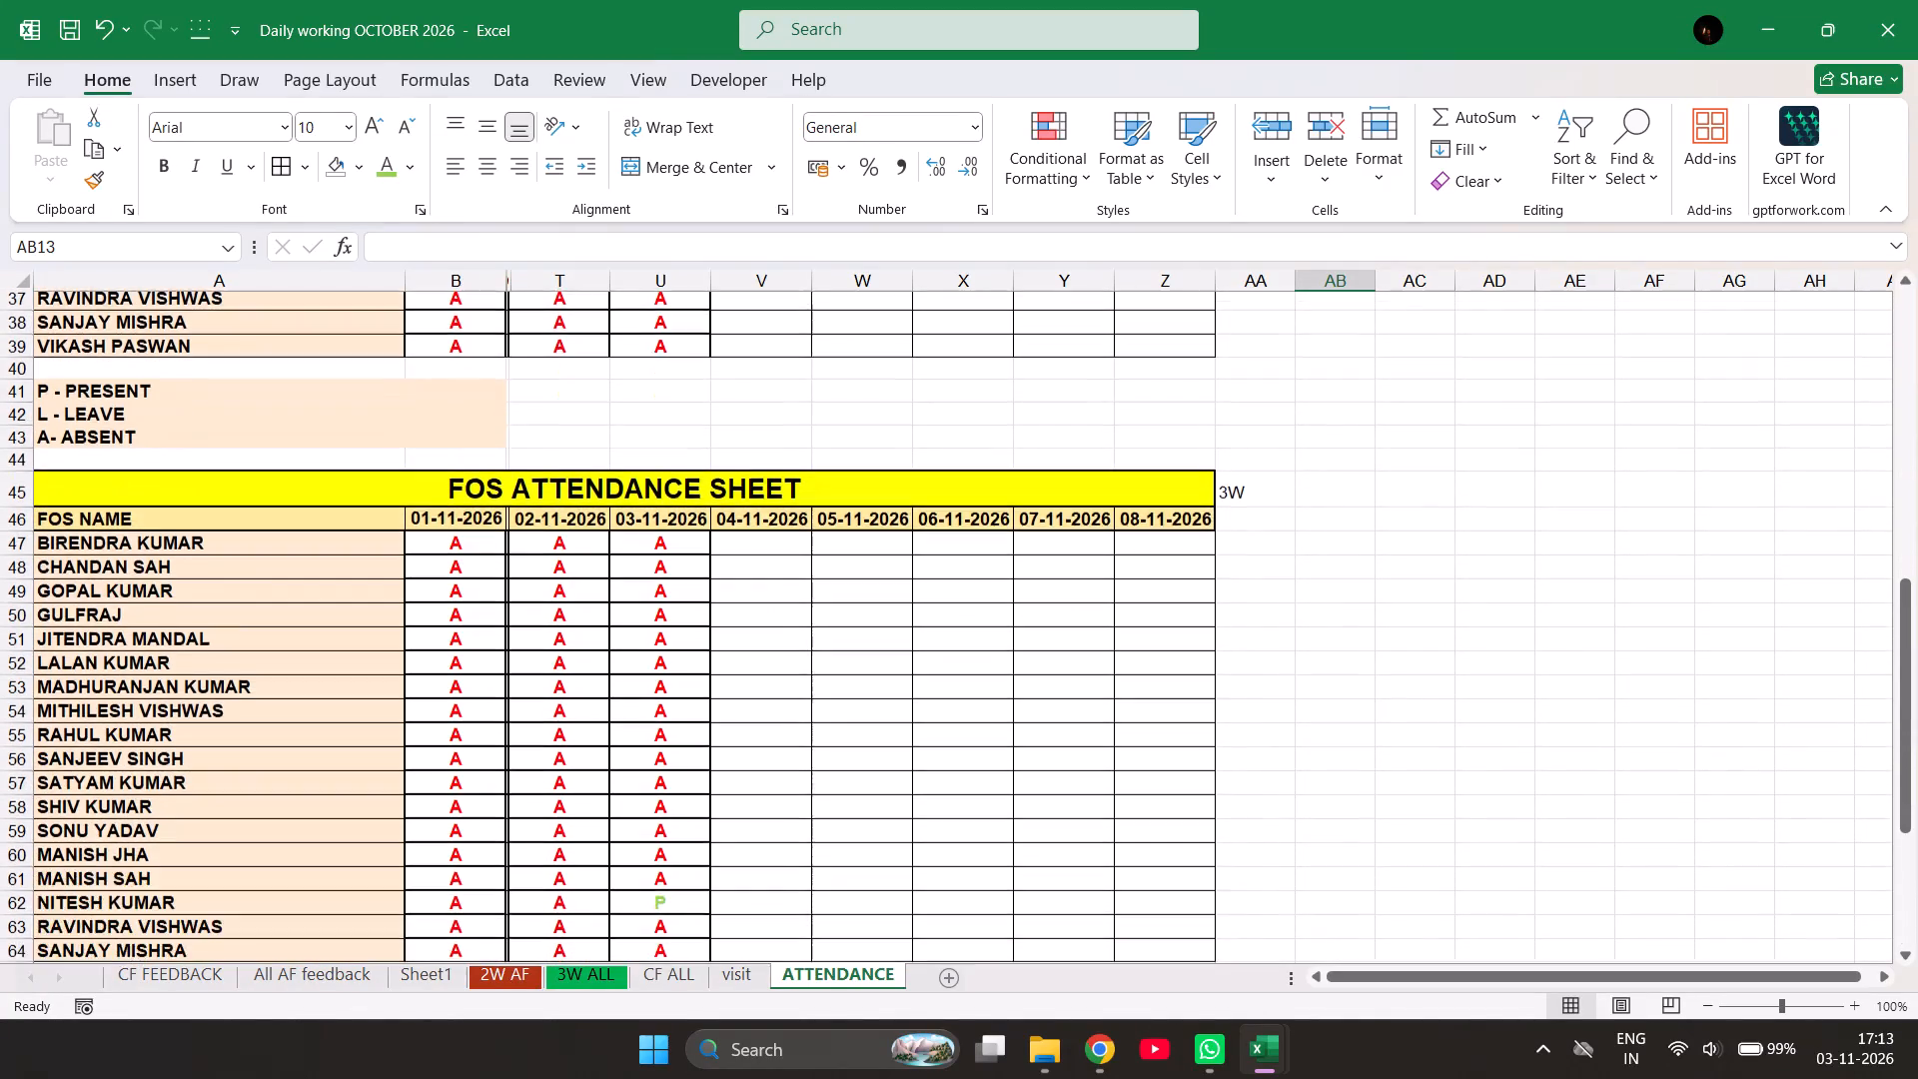
scroll(865, 751, down, 2)
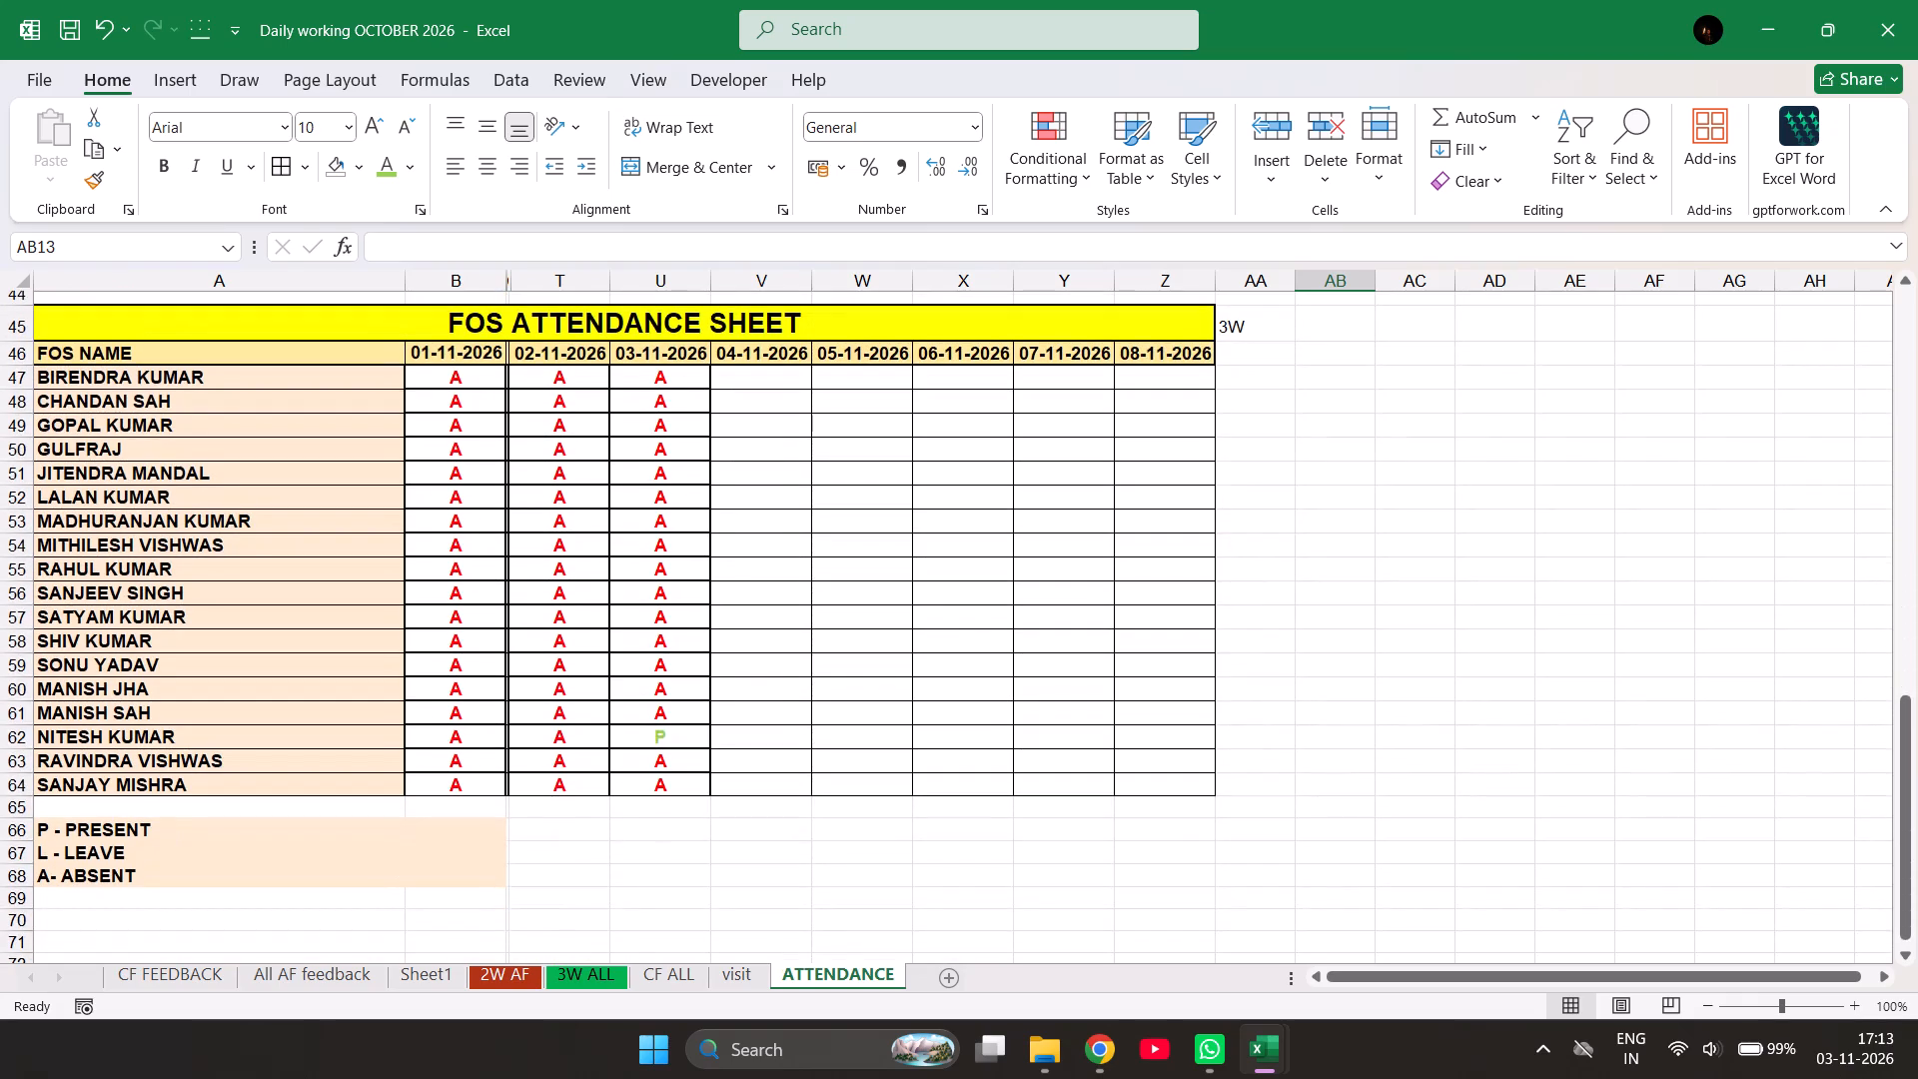
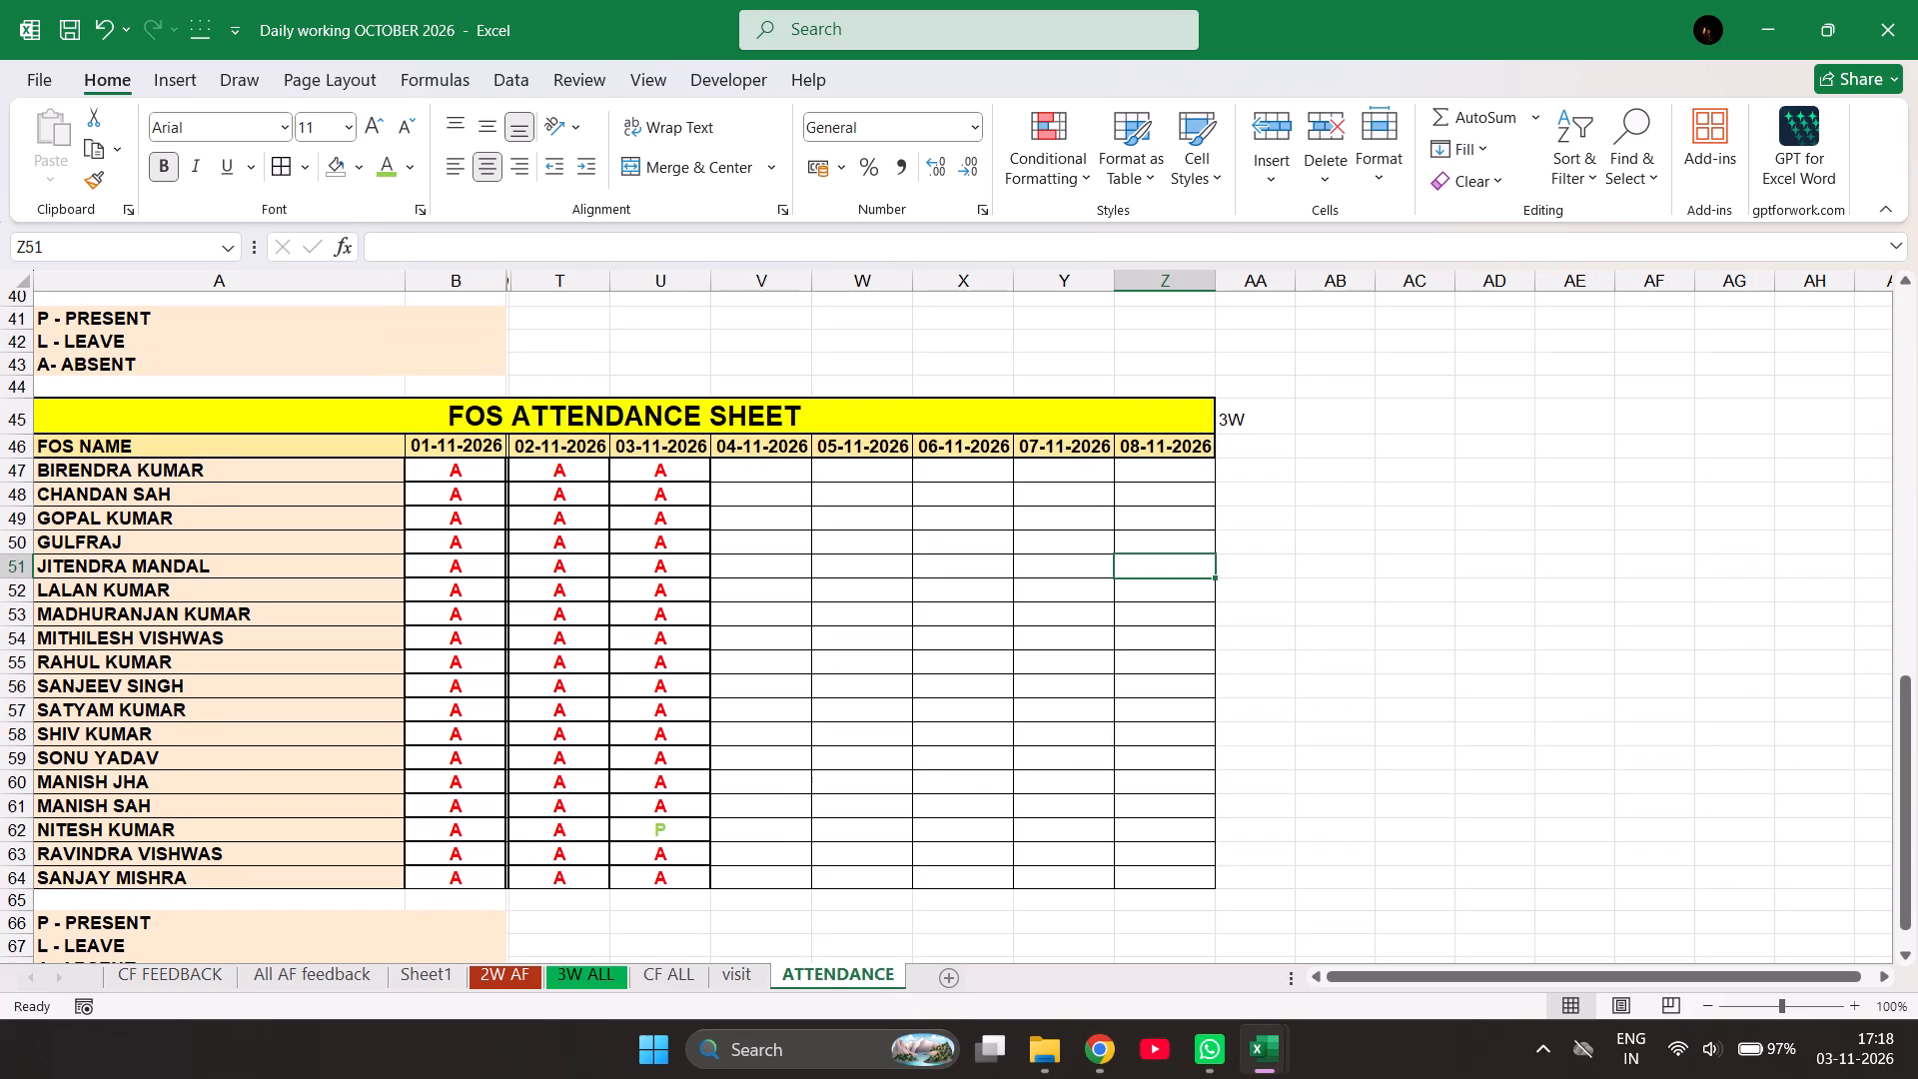
Look through the FOS attendance tables for NPA MADHEPURA, NPA BAJAJ and 3W on the ATTENDANCE sheet.
scroll(916, 585, up, 7)
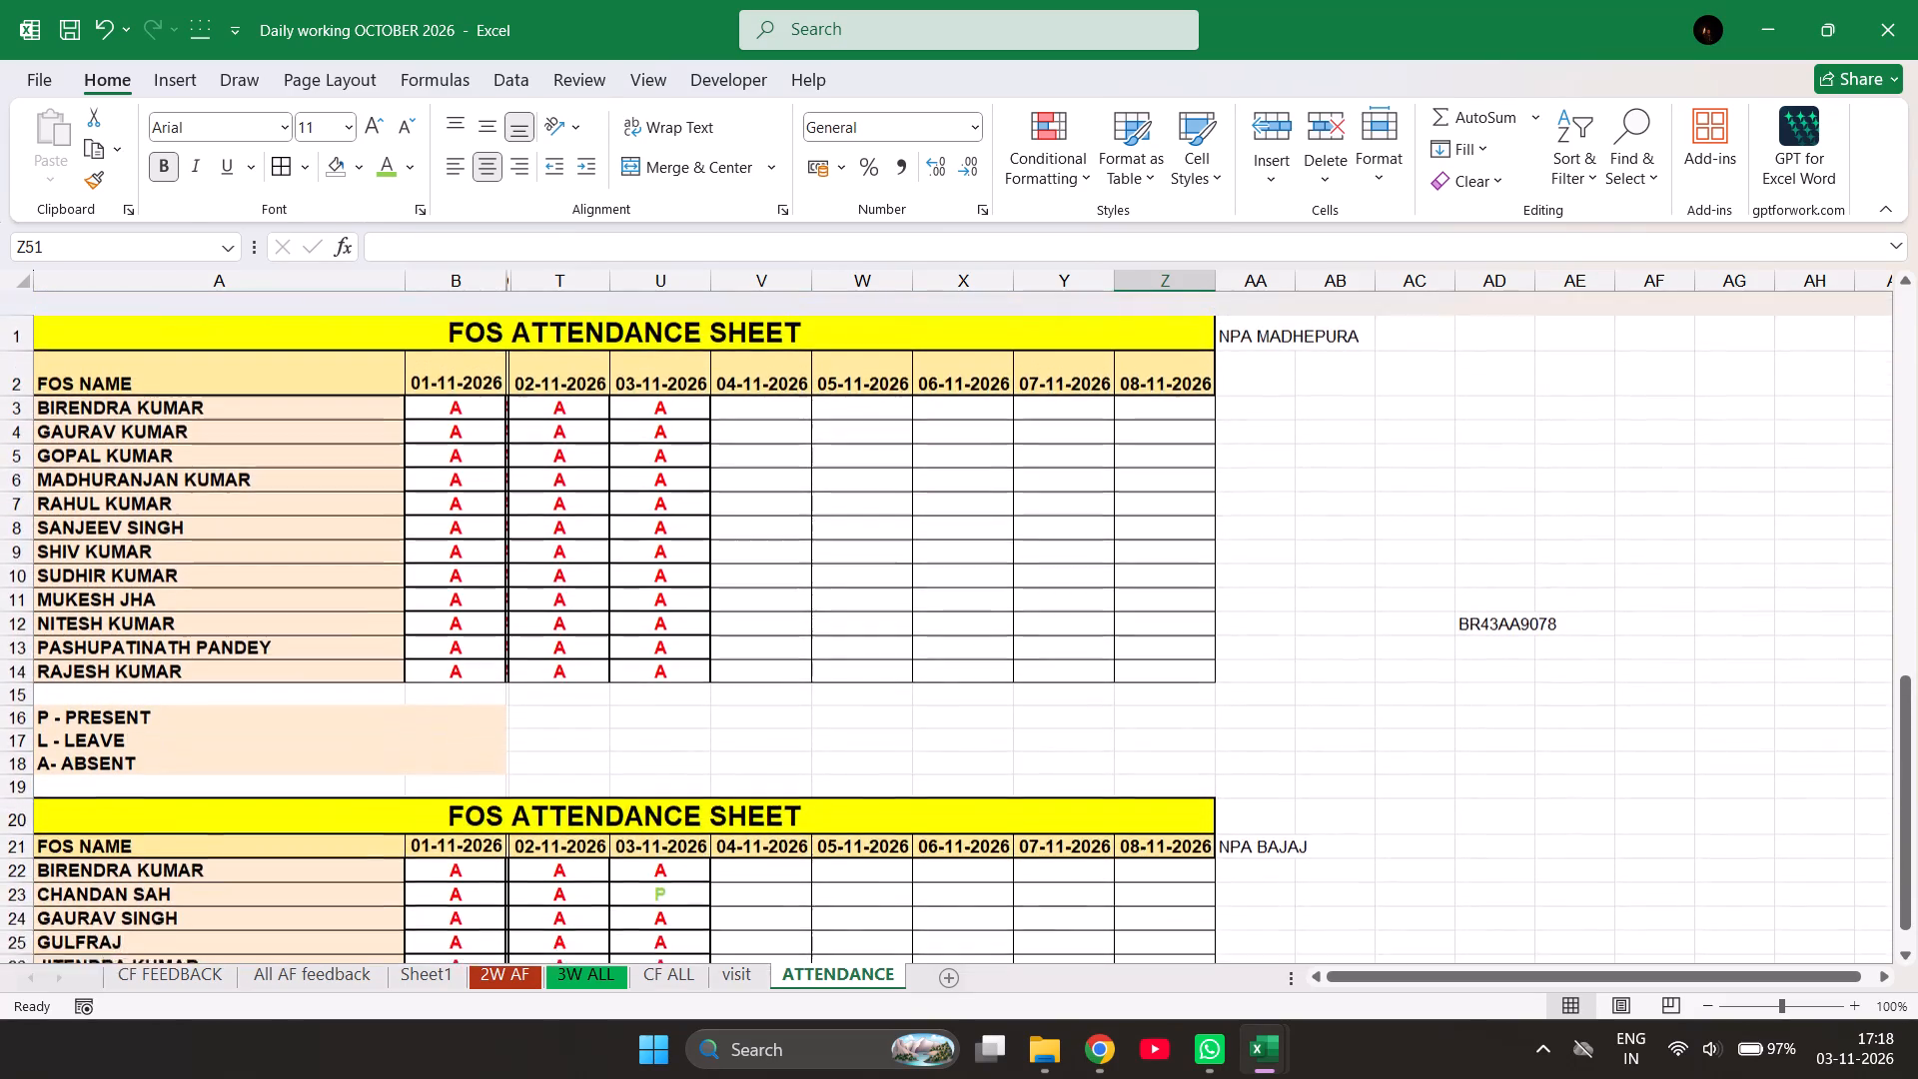
scroll(916, 585, up, 1)
scroll(916, 585, down, 4)
scroll(916, 585, up, 2)
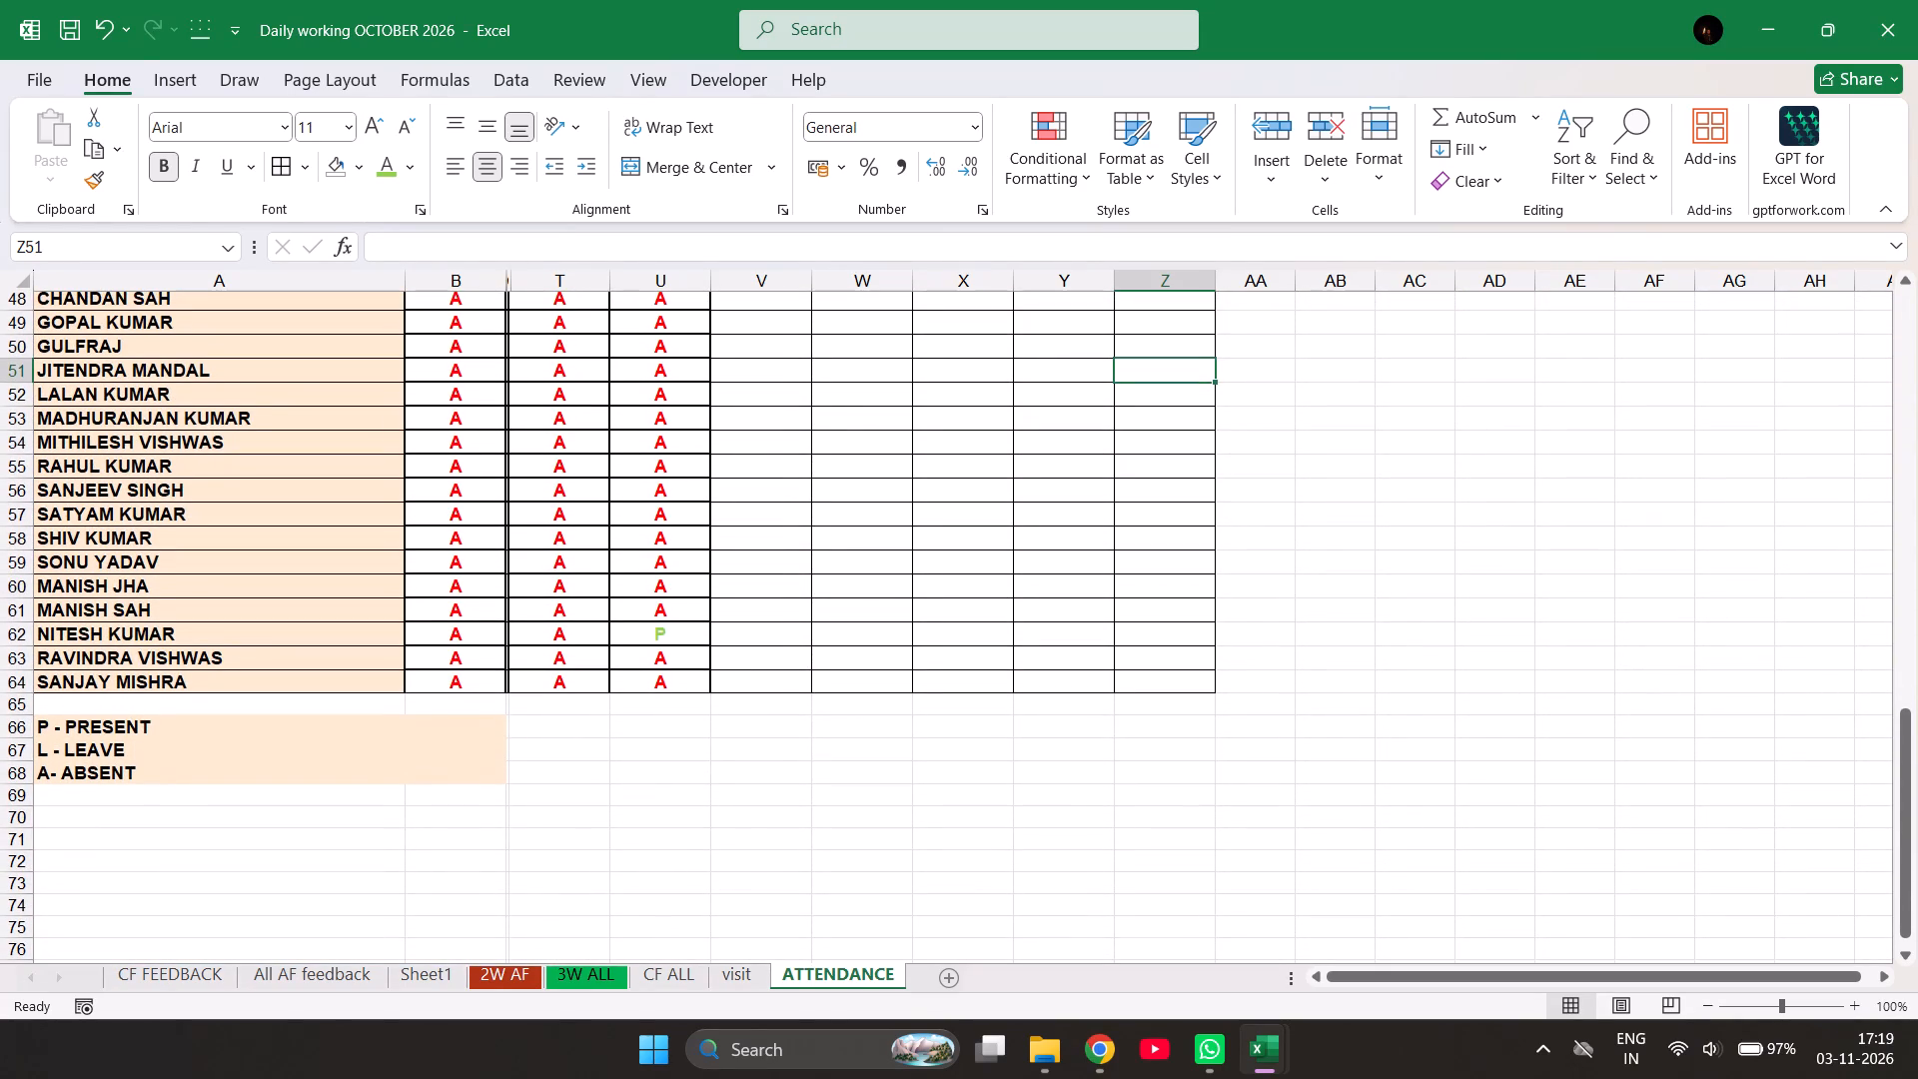
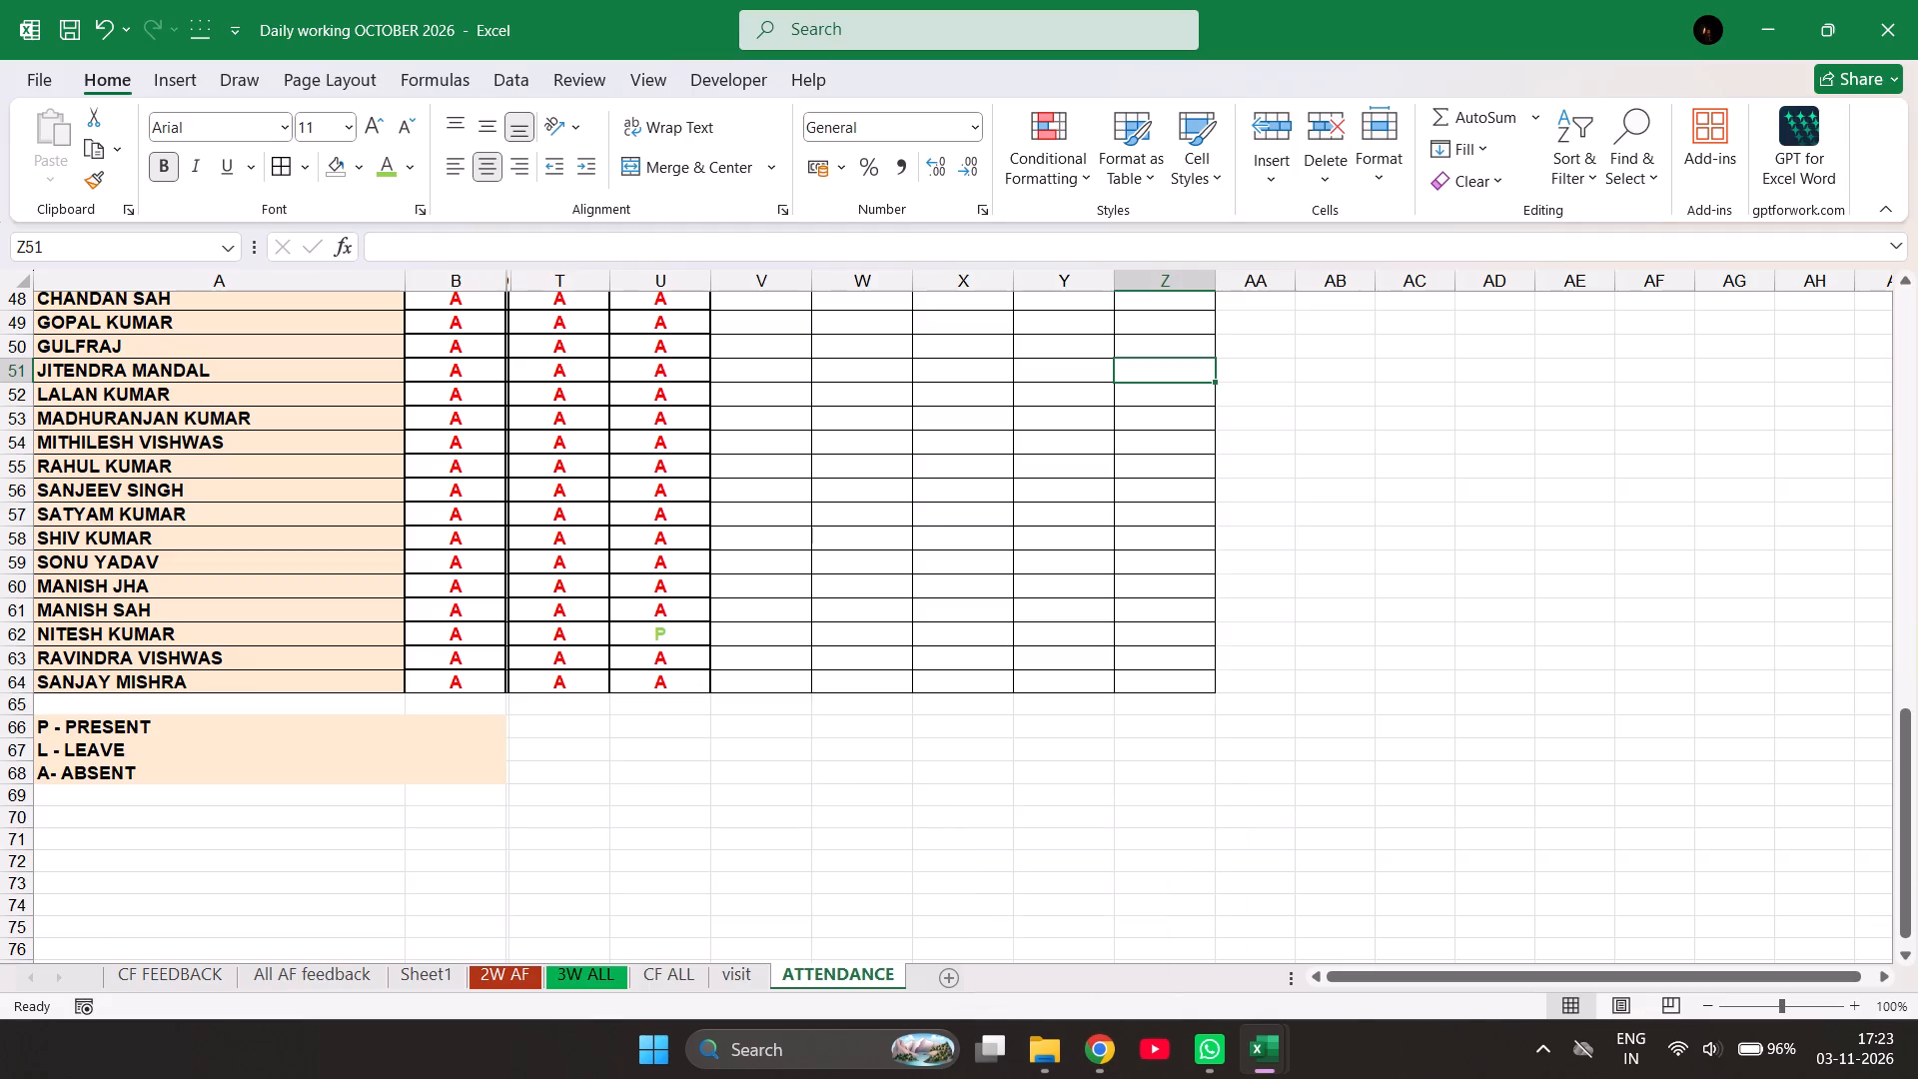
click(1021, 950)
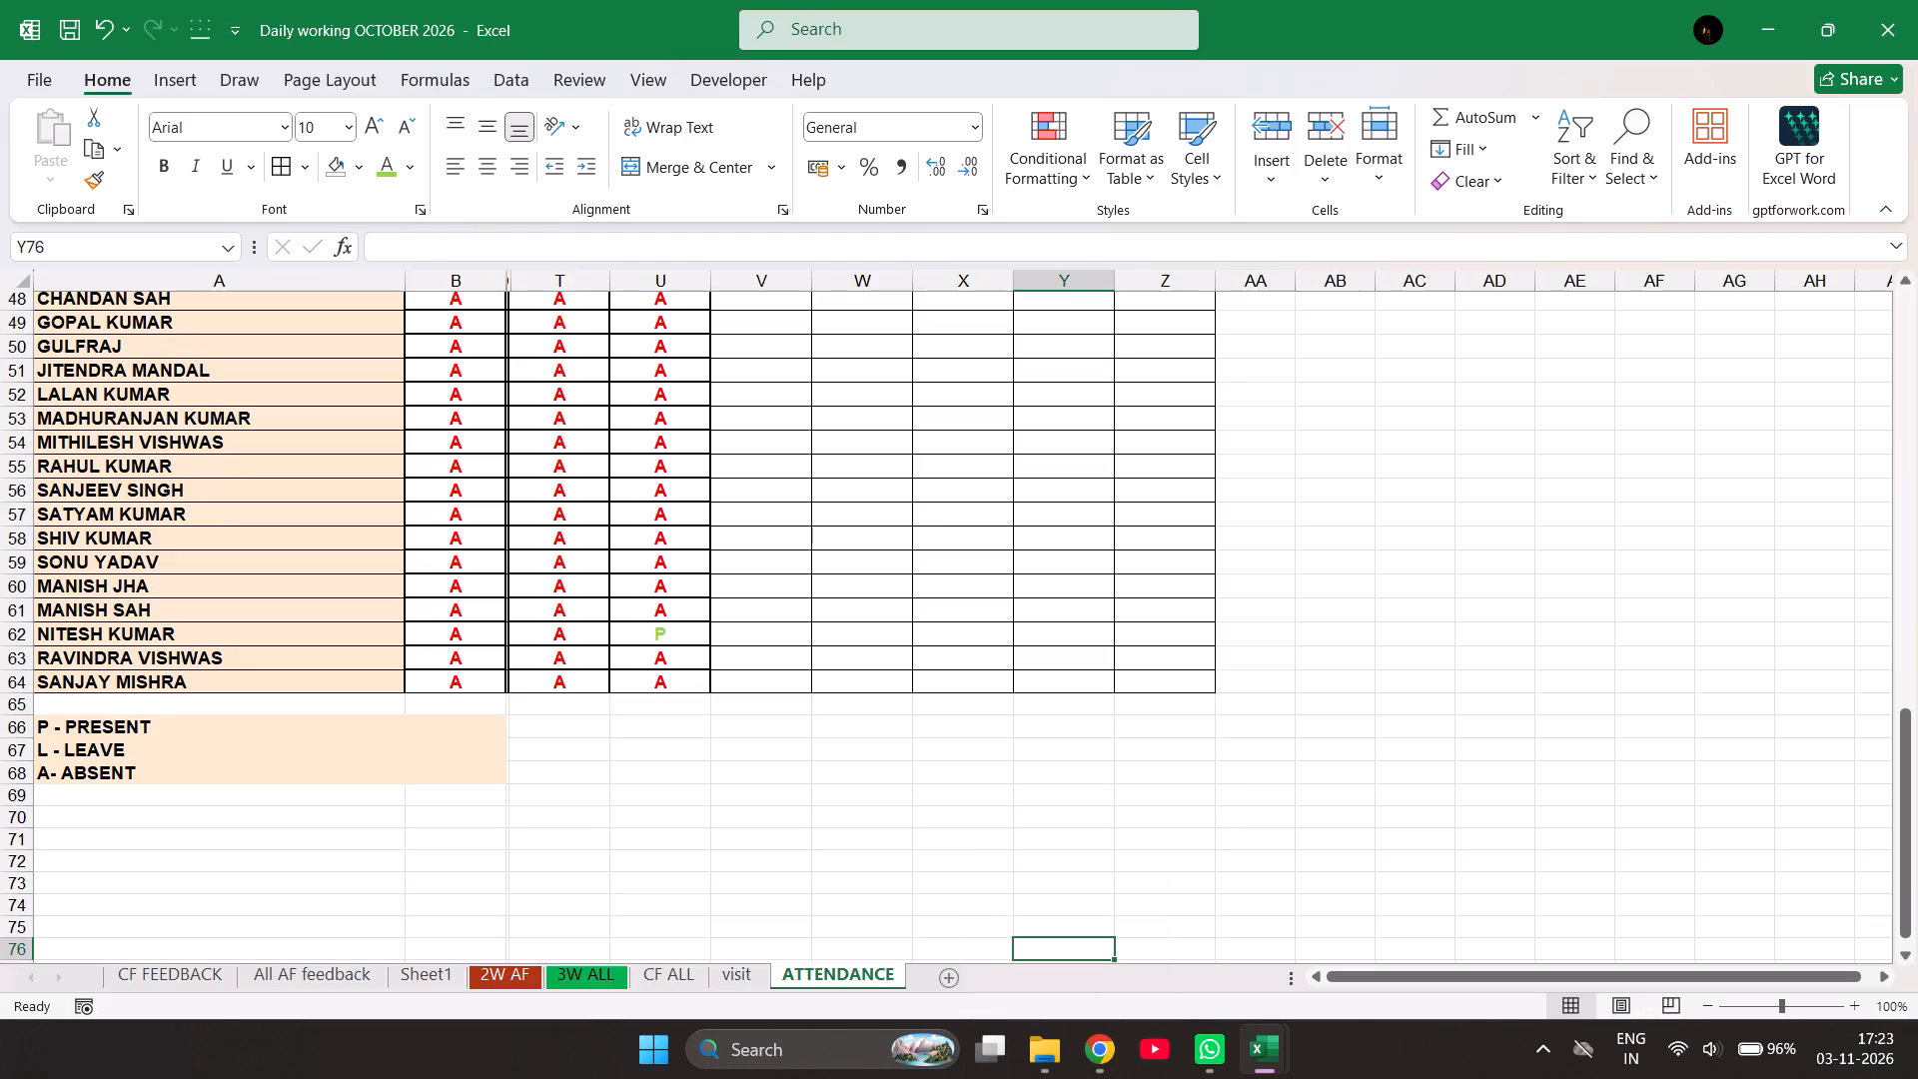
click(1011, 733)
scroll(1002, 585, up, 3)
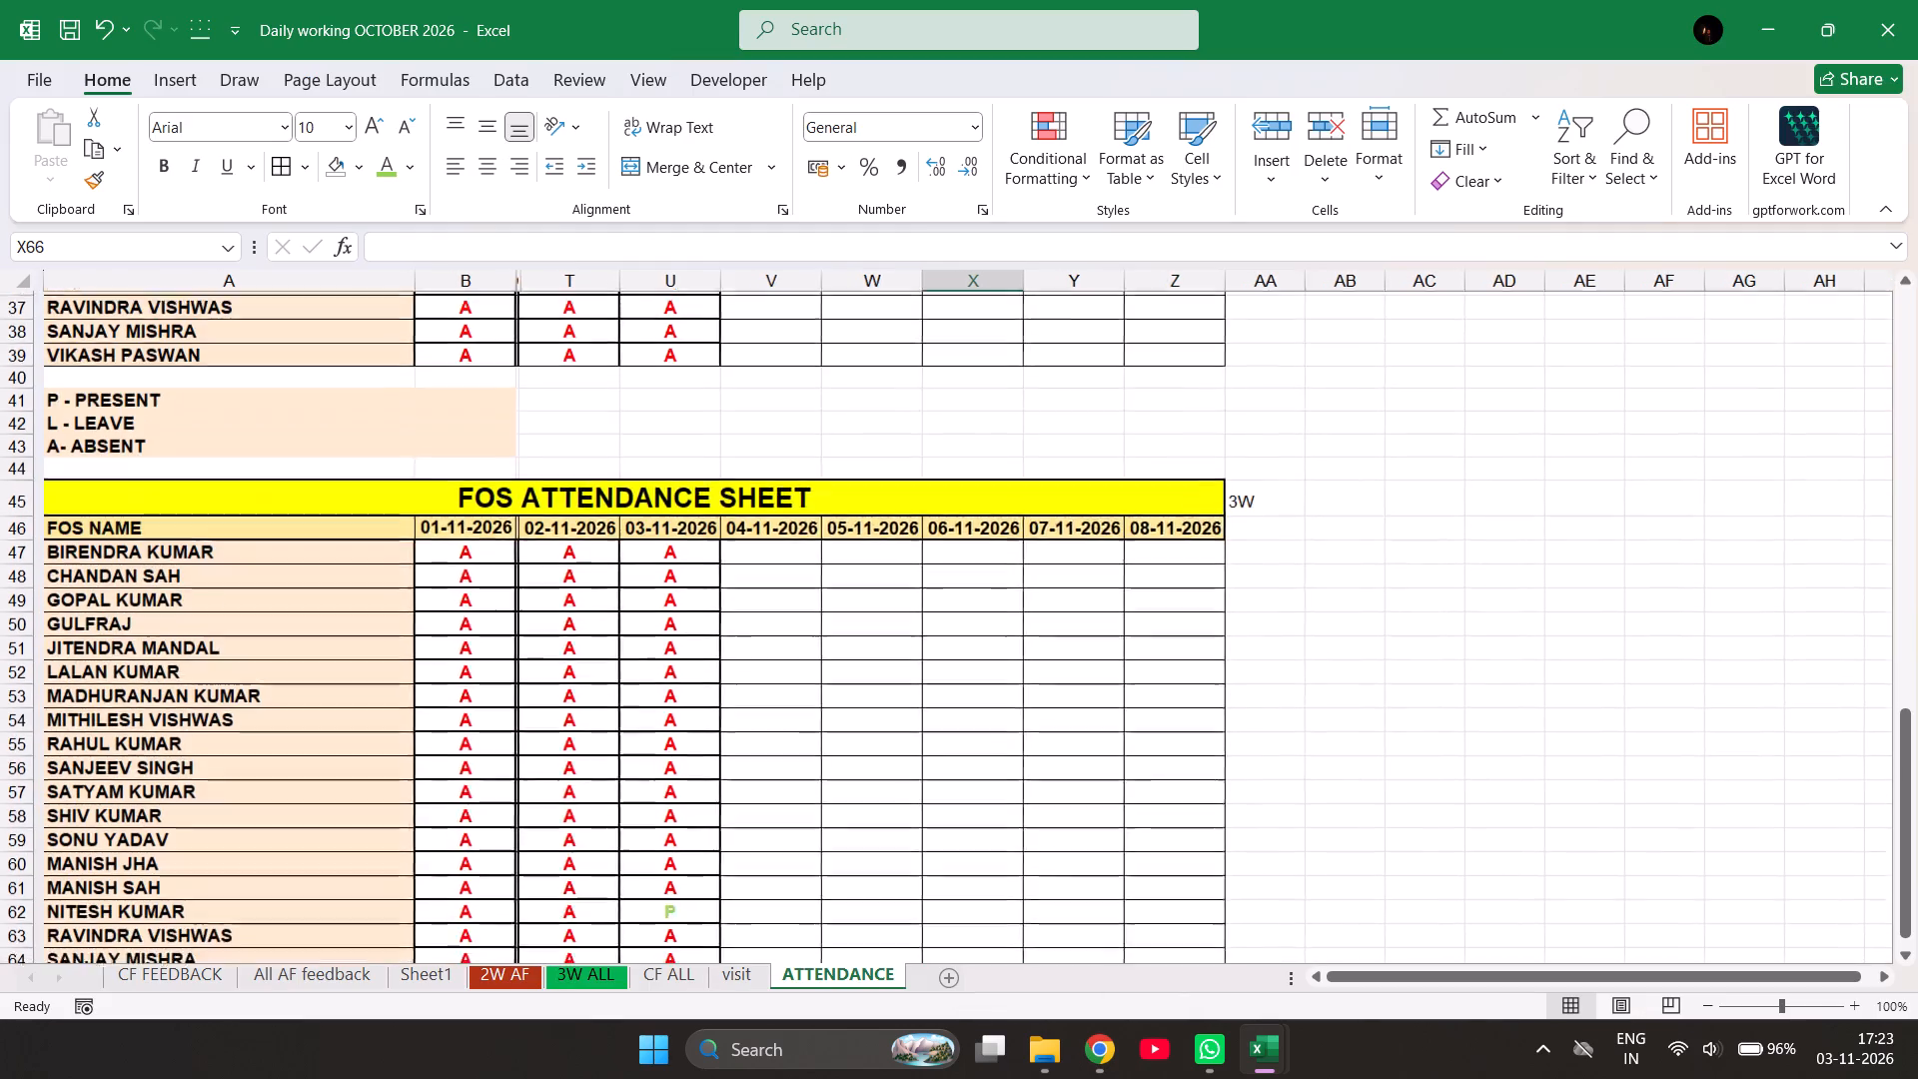
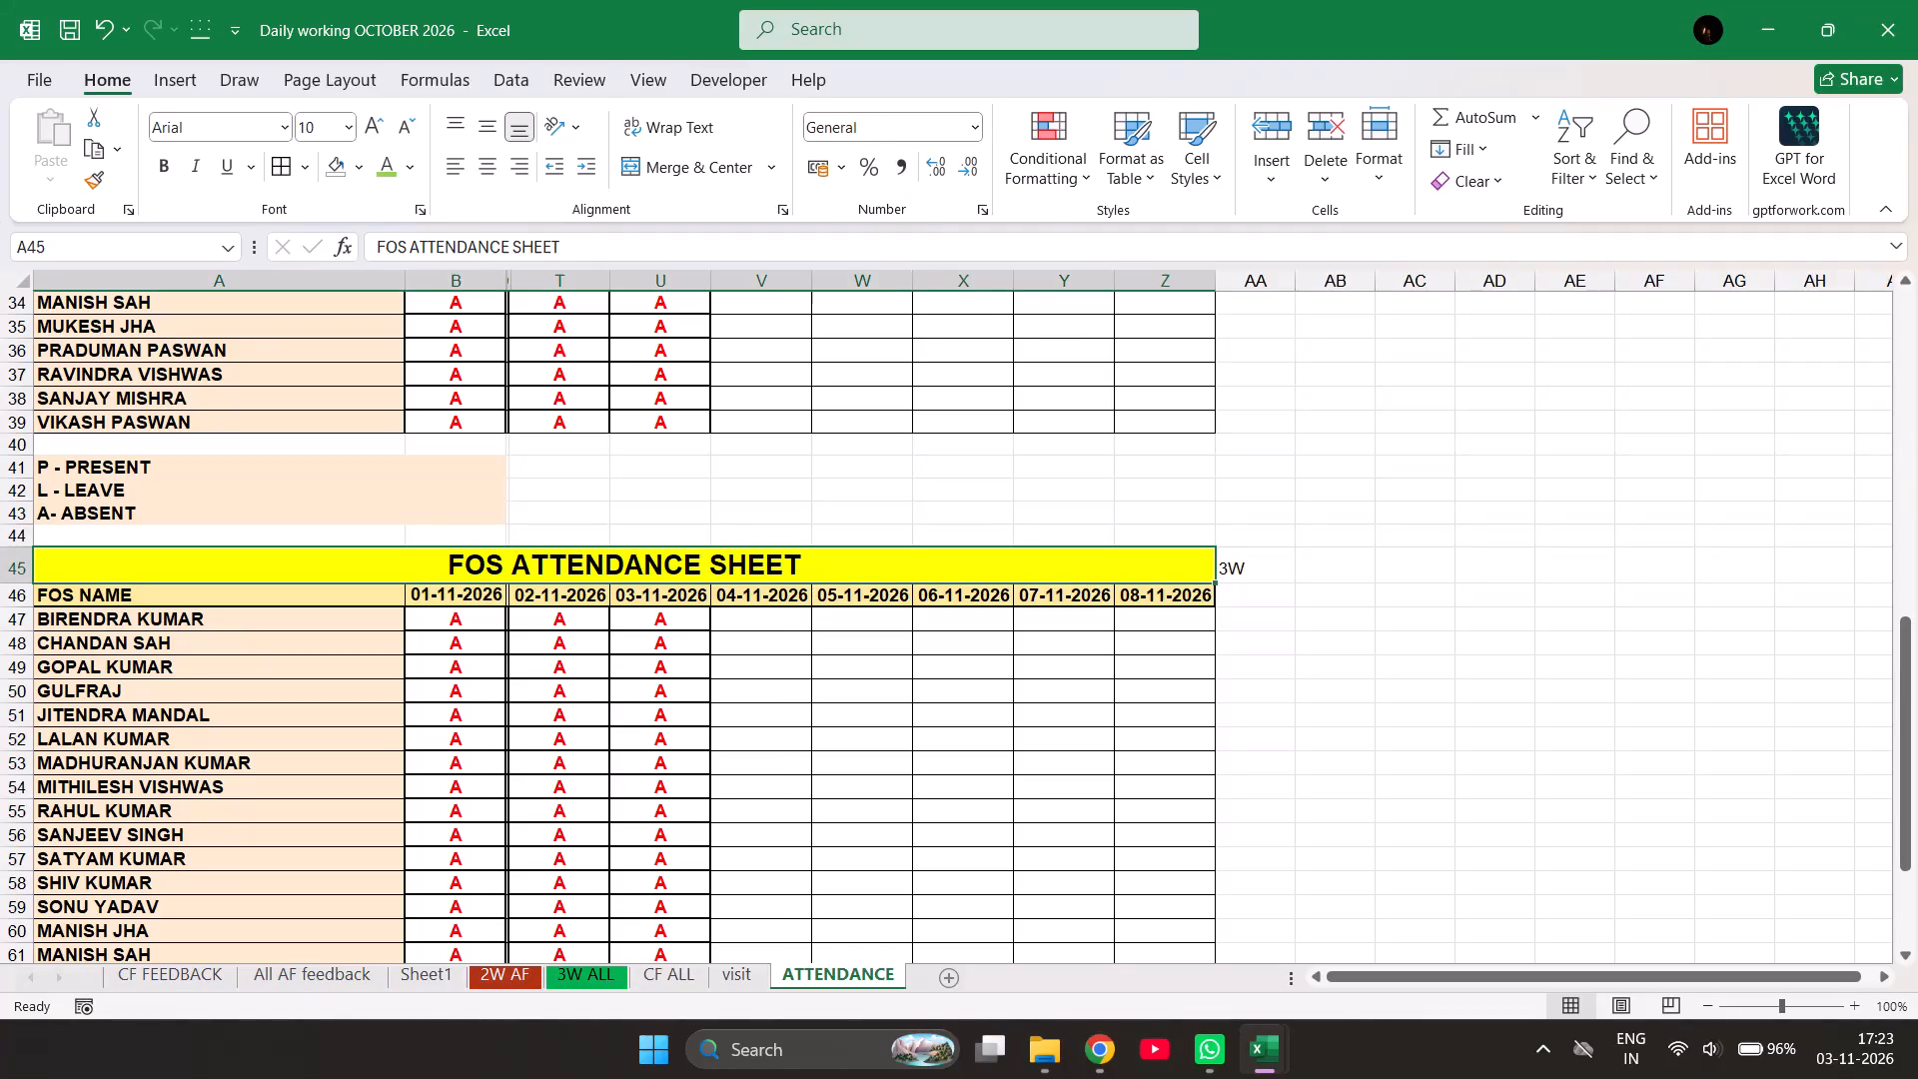
Copy the title and date header rows of the NPA BAJAJ attendance table to row 70, below the last legend.
scroll(238, 564, up, 3)
scroll(238, 564, down, 1)
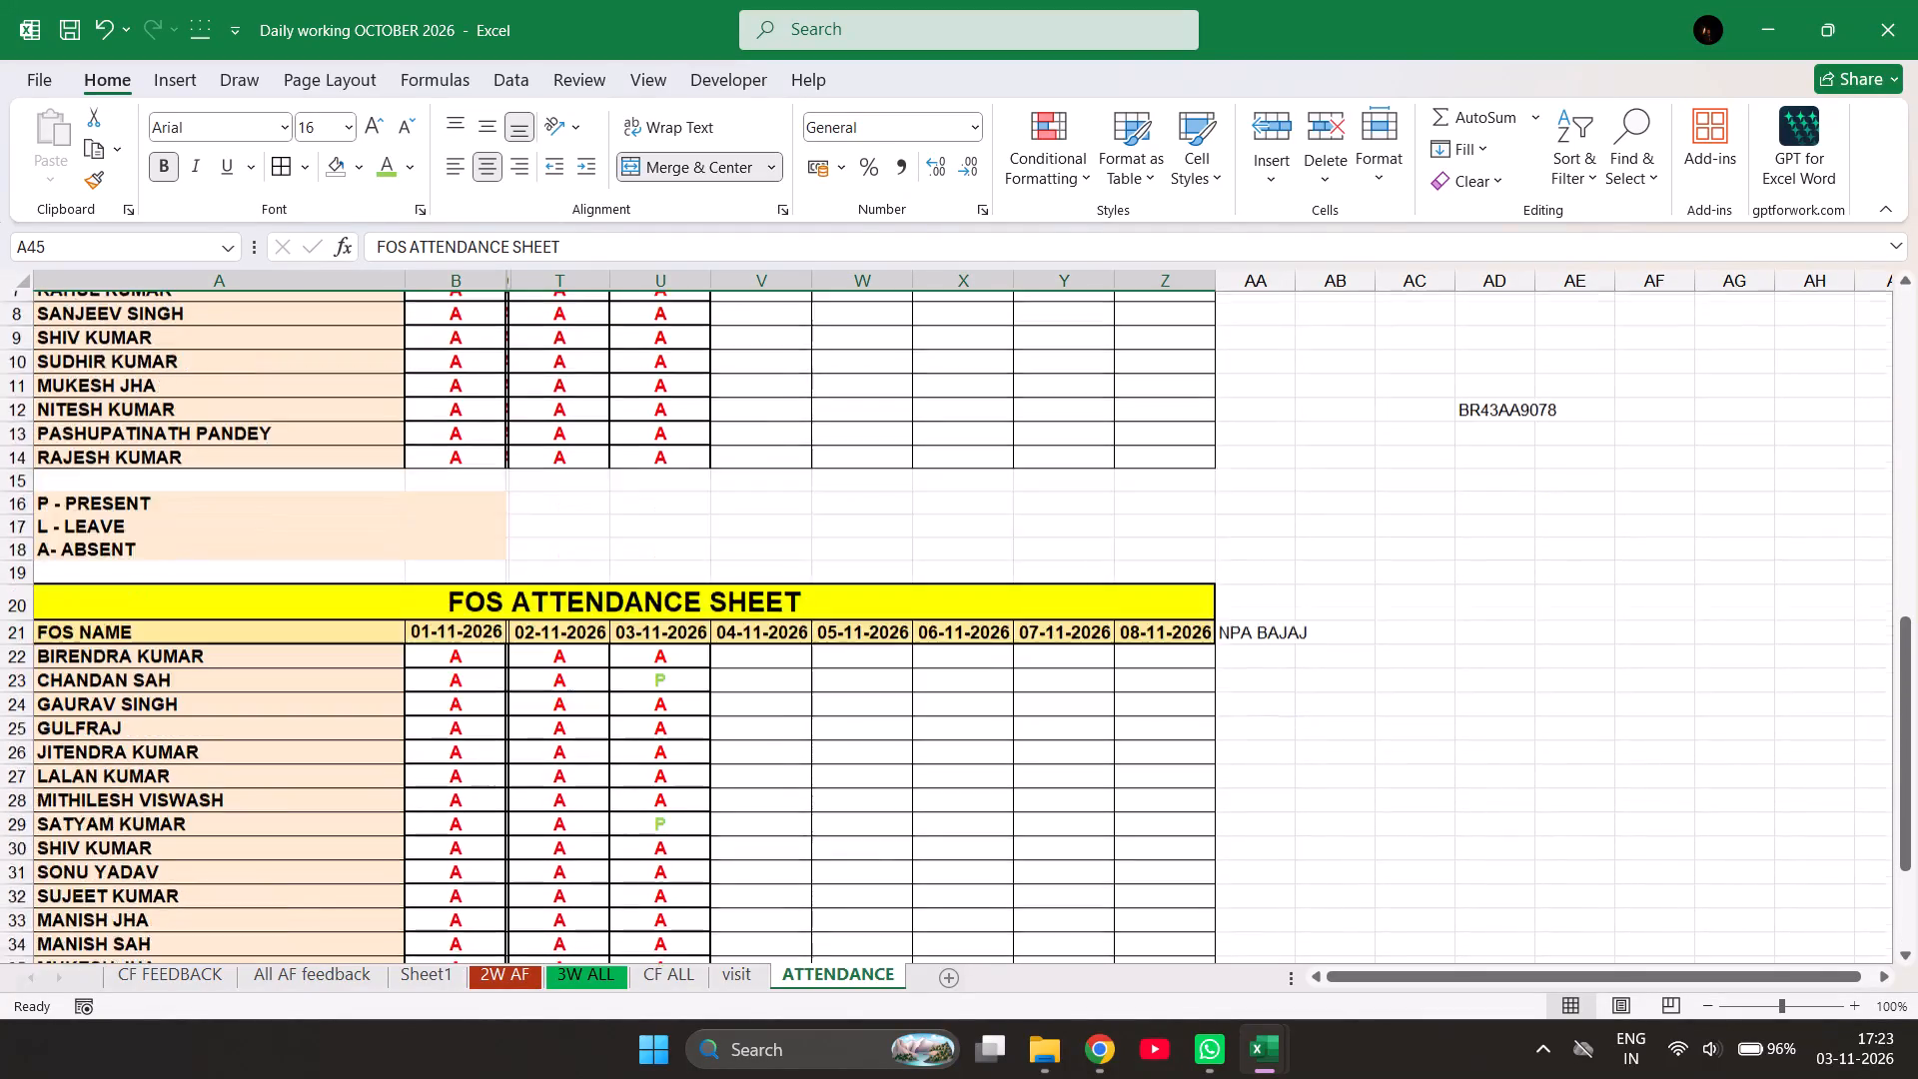
scroll(238, 564, down, 1)
scroll(238, 564, up, 3)
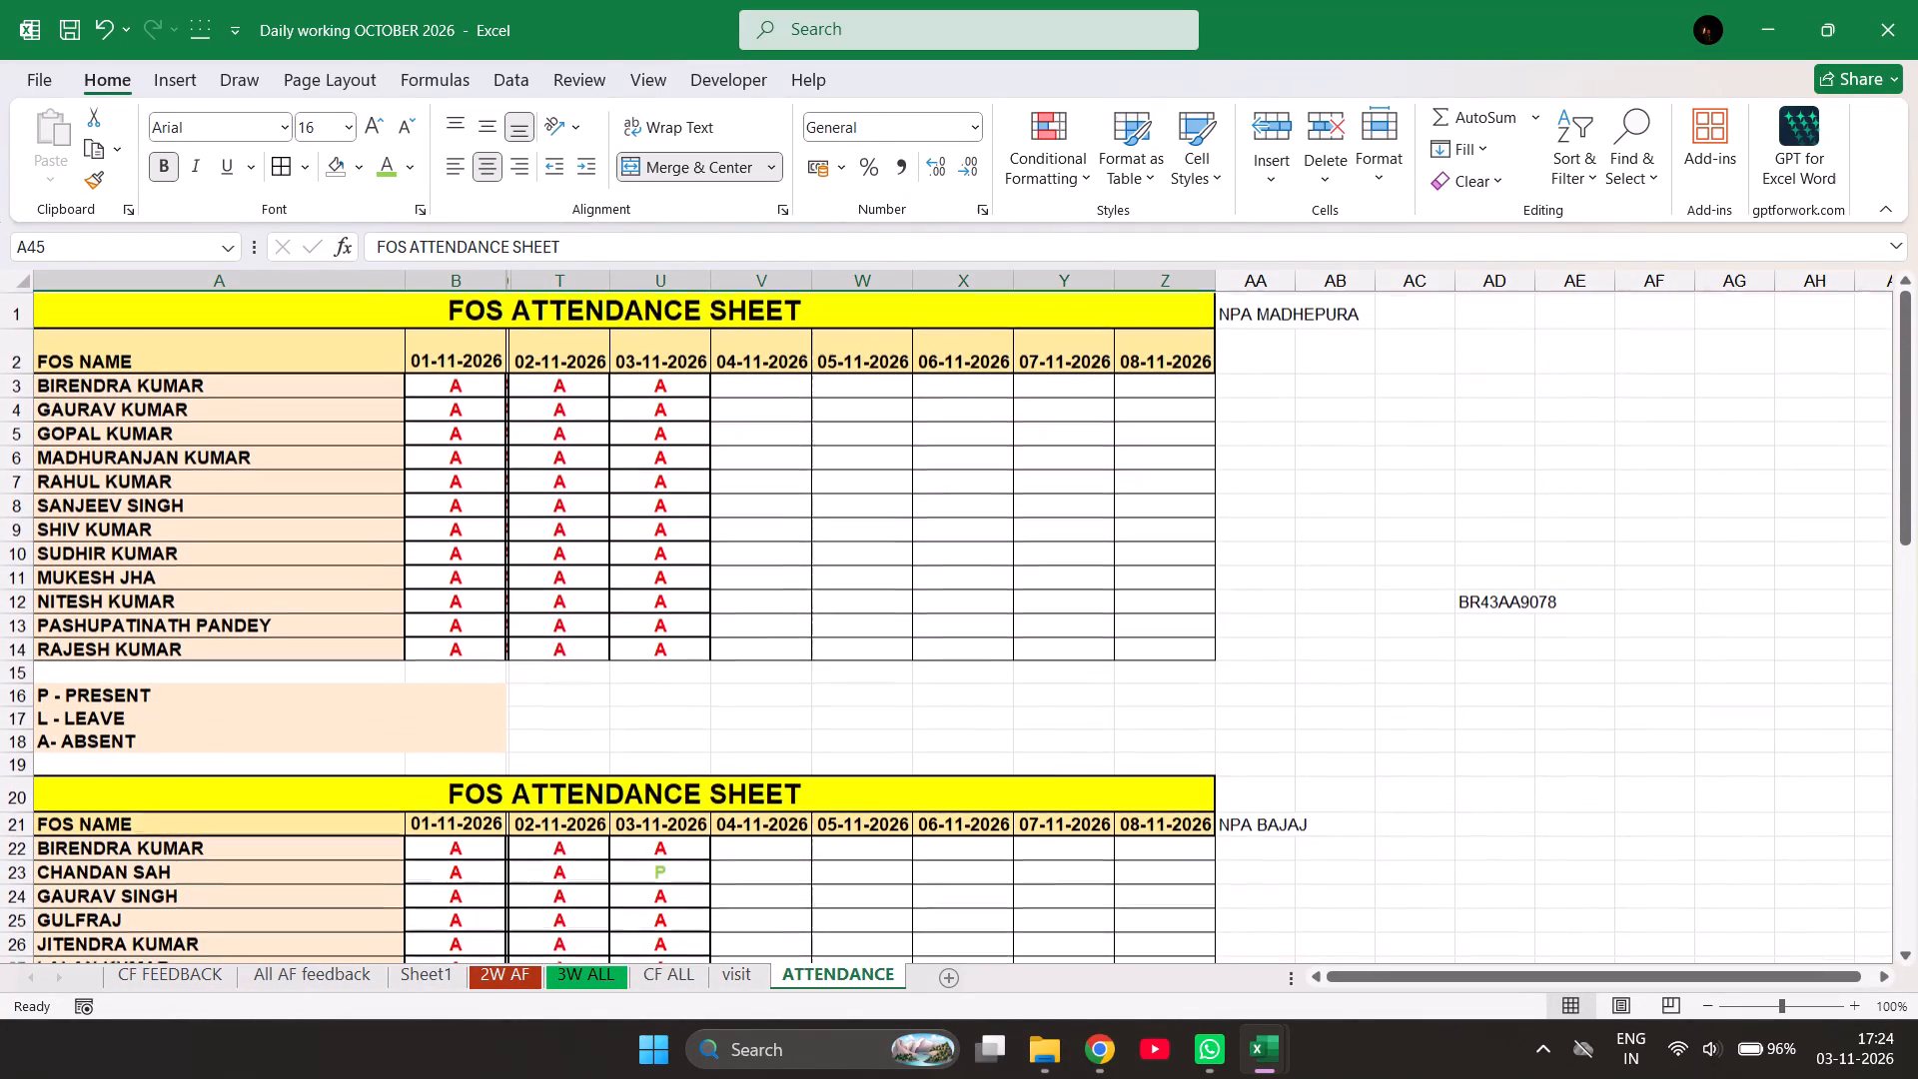
click(263, 795)
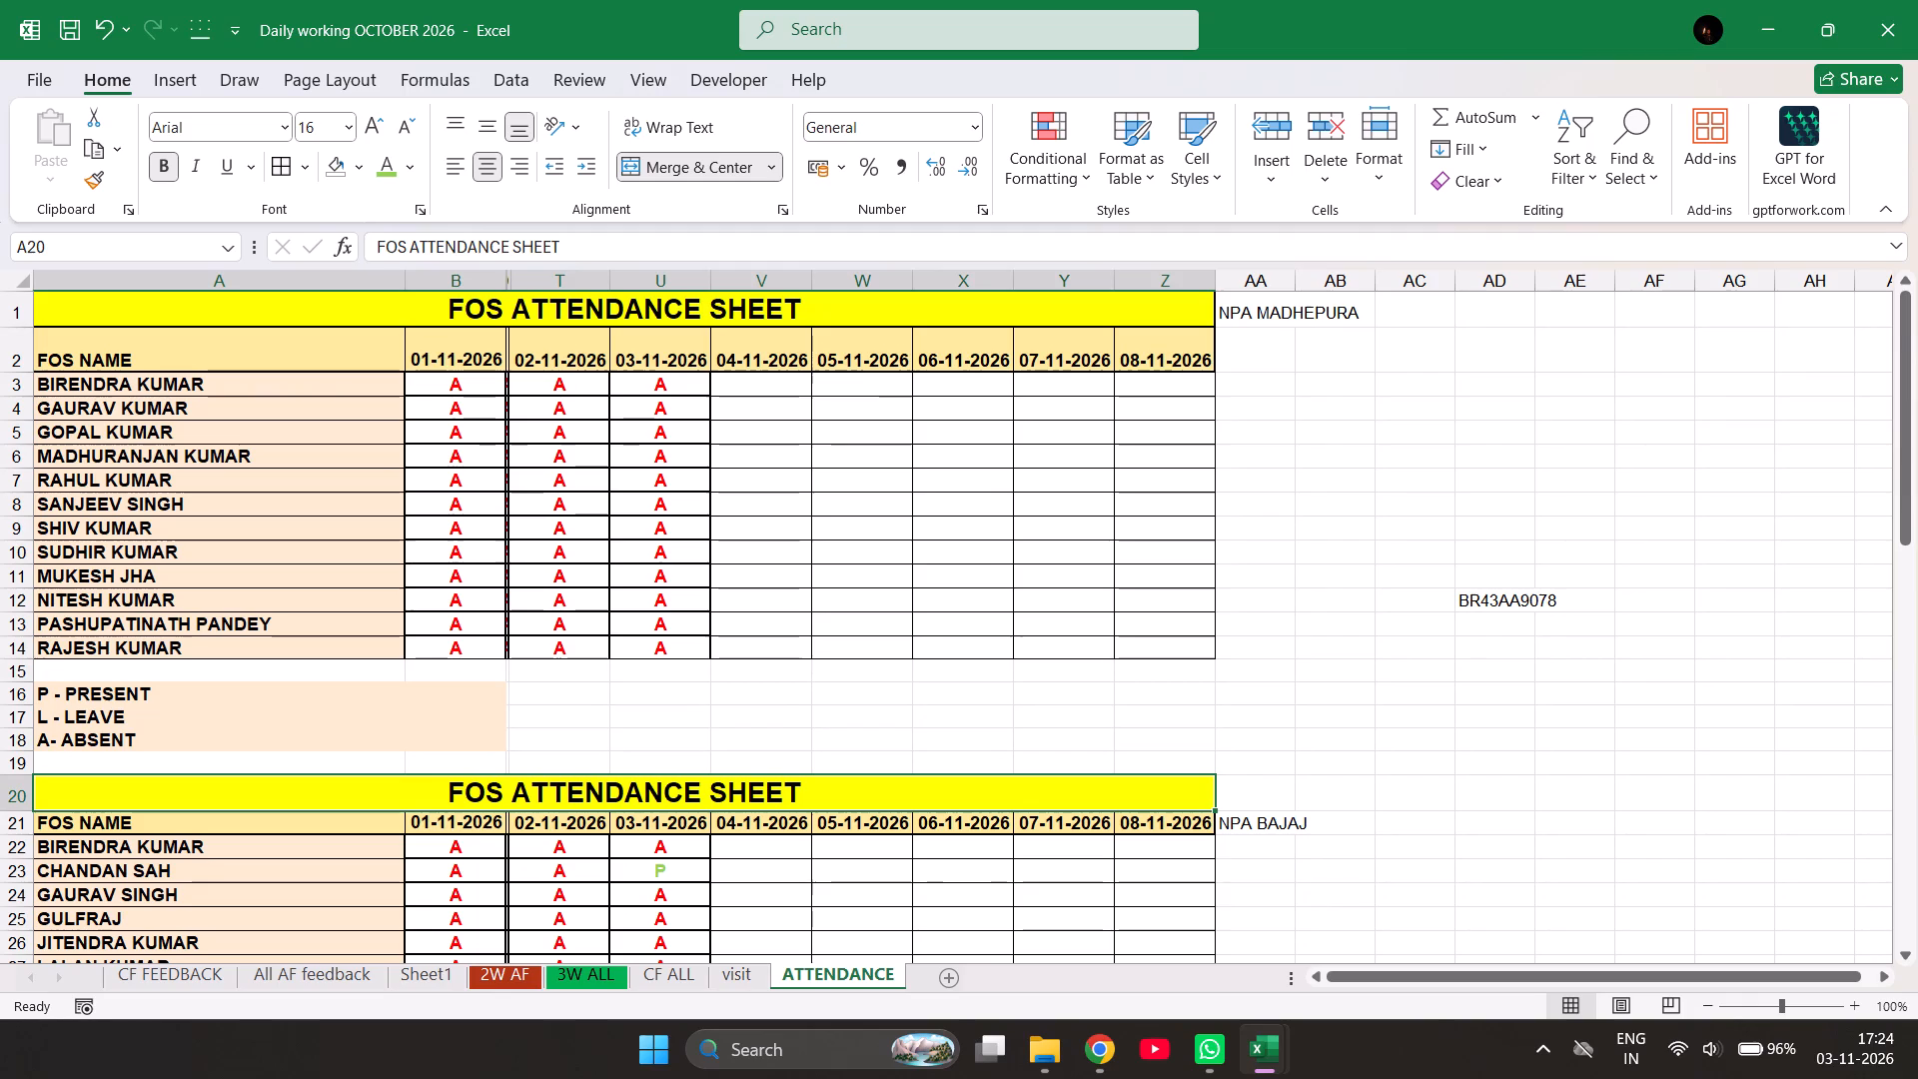
key(shift+Down)
key(shift+Down)
key(shift+Down)
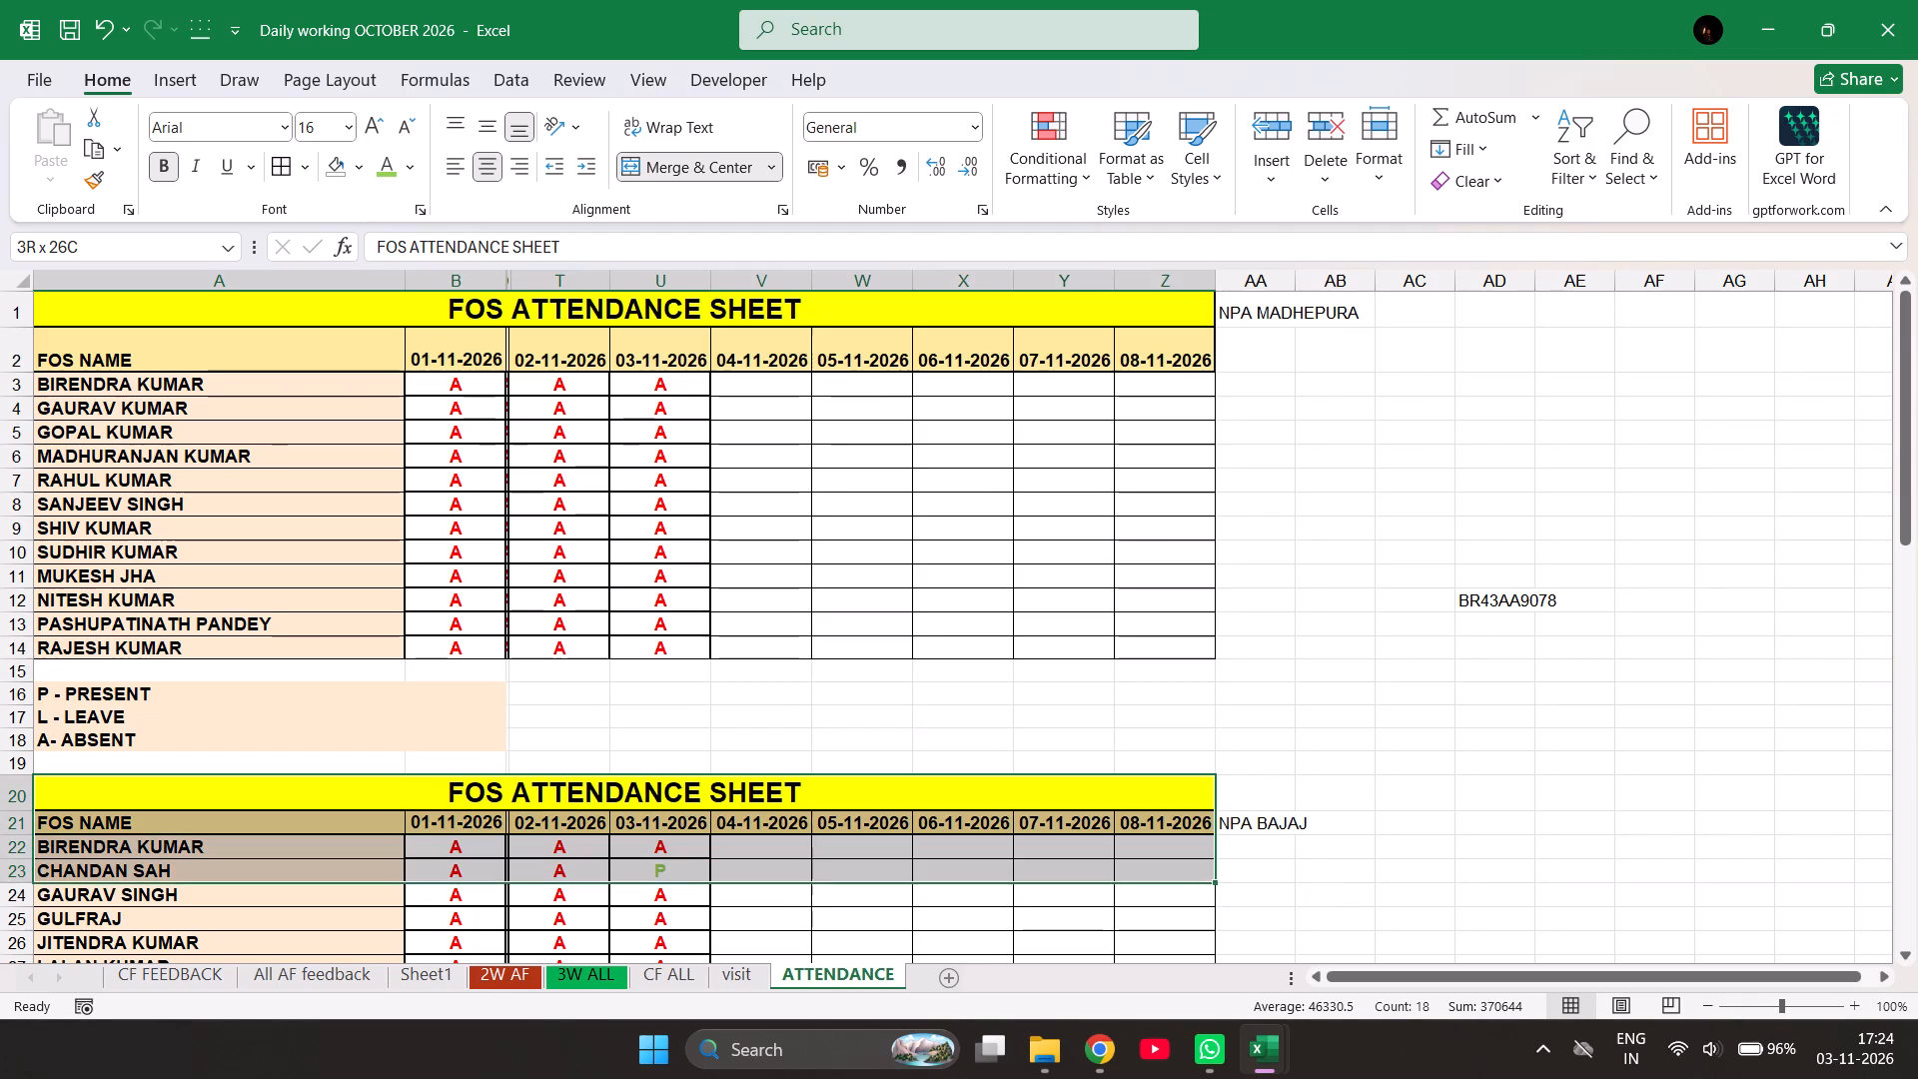
key(shift+Down)
key(shift+Down)
key(shift+Down)
key(shift+Down)
key(shift+Down)
key(shift+Down)
key(shift+Down)
key(shift+Down)
key(shift+Down)
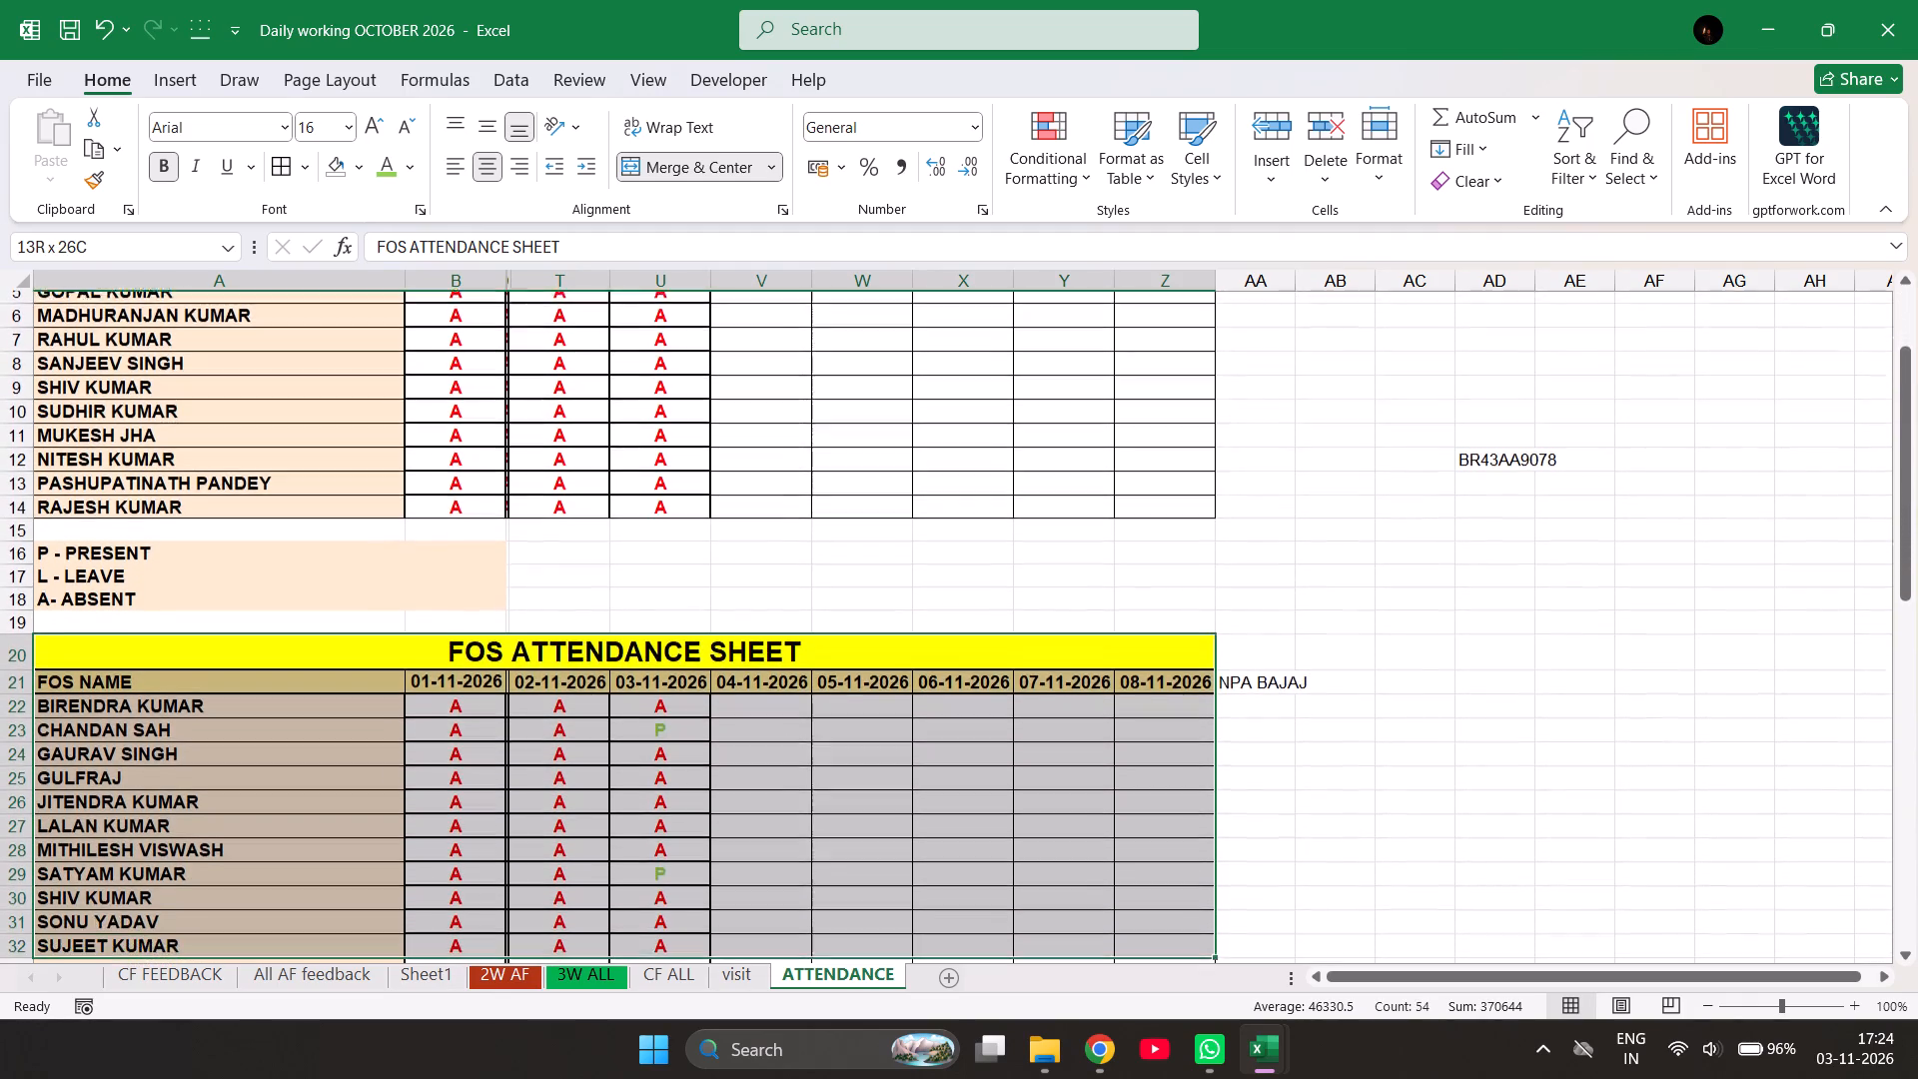
key(shift+Down)
key(shift+Down)
key(shift+Down)
key(shift+Down)
key(shift+Down)
key(shift+Down)
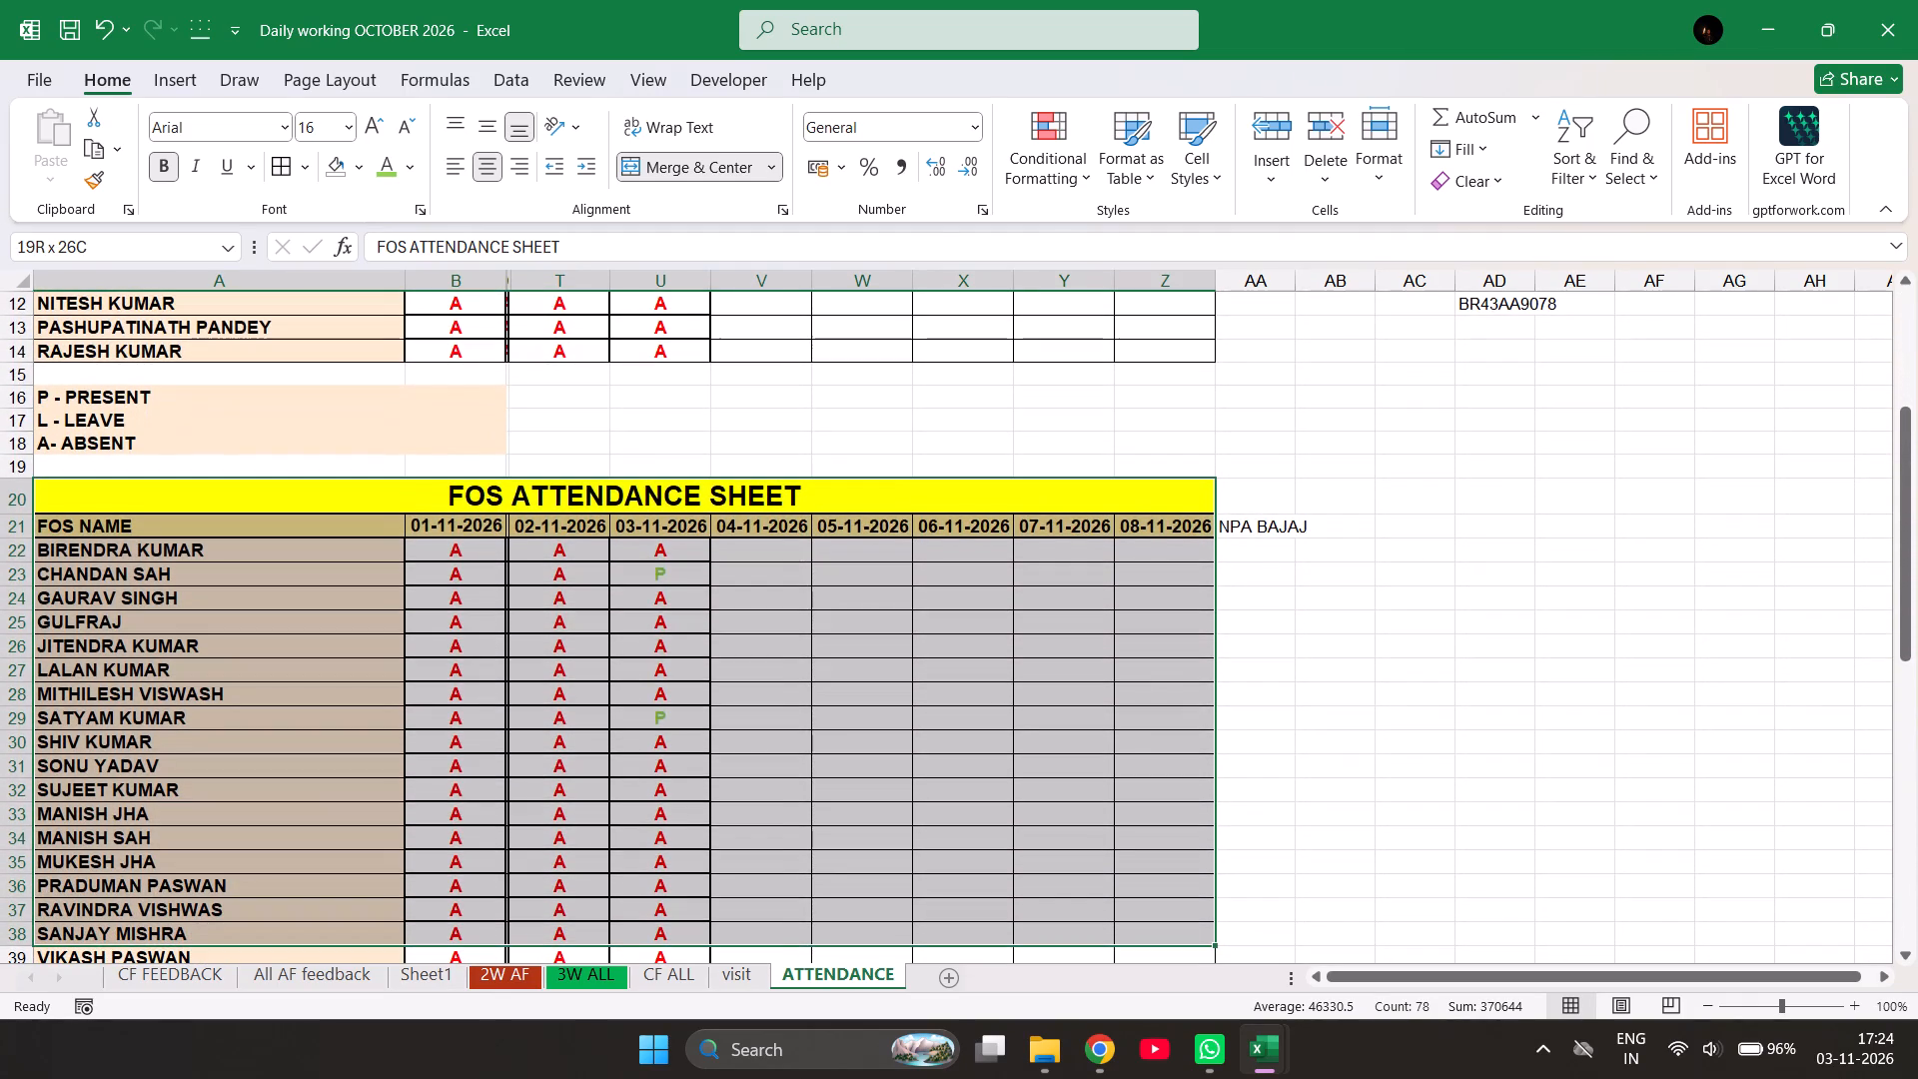
key(shift+Up)
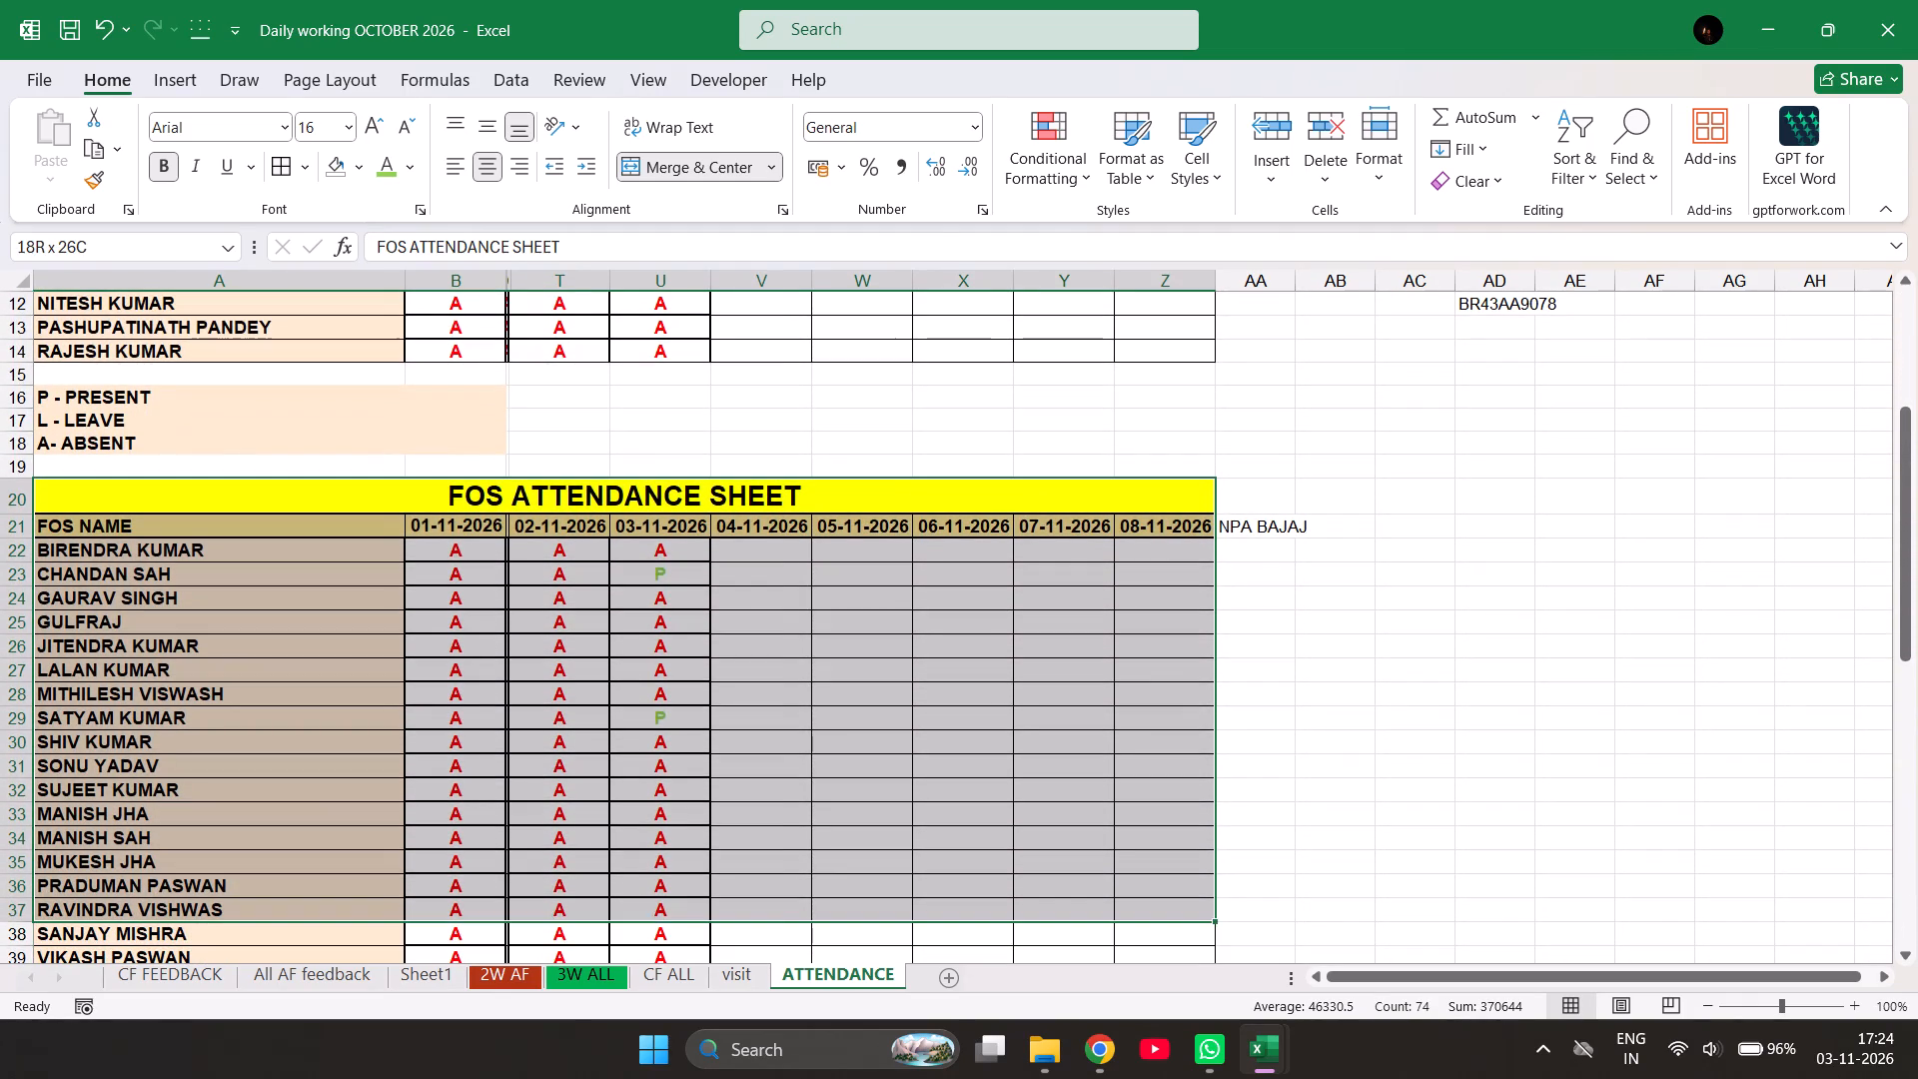
key(shift+Up)
key(shift+Up)
key(shift+Up)
key(shift+Up)
key(shift+Up)
key(shift+Up)
key(shift+Up)
key(shift+Up)
key(shift+Up)
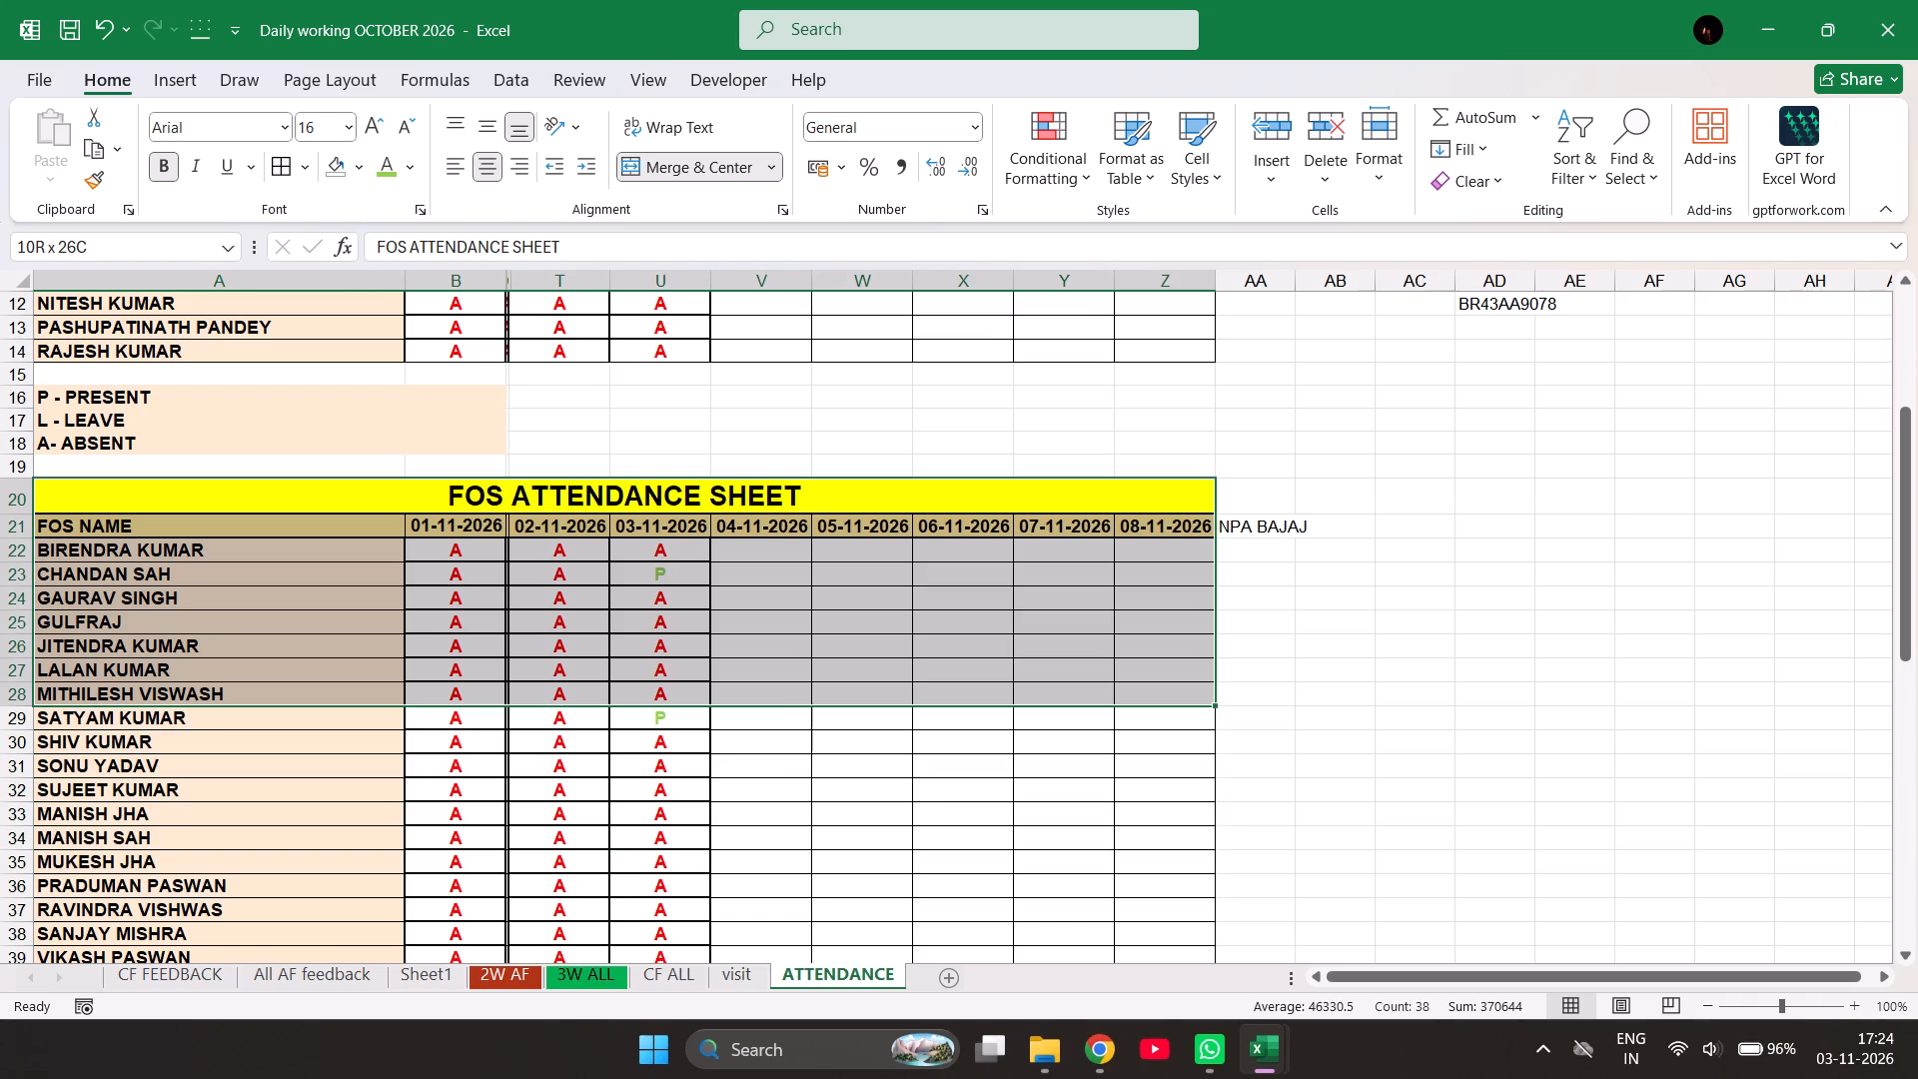
key(shift+Up)
key(shift+Up)
key(shift+Up)
key(shift+Up)
key(shift+Up)
key(shift+Up)
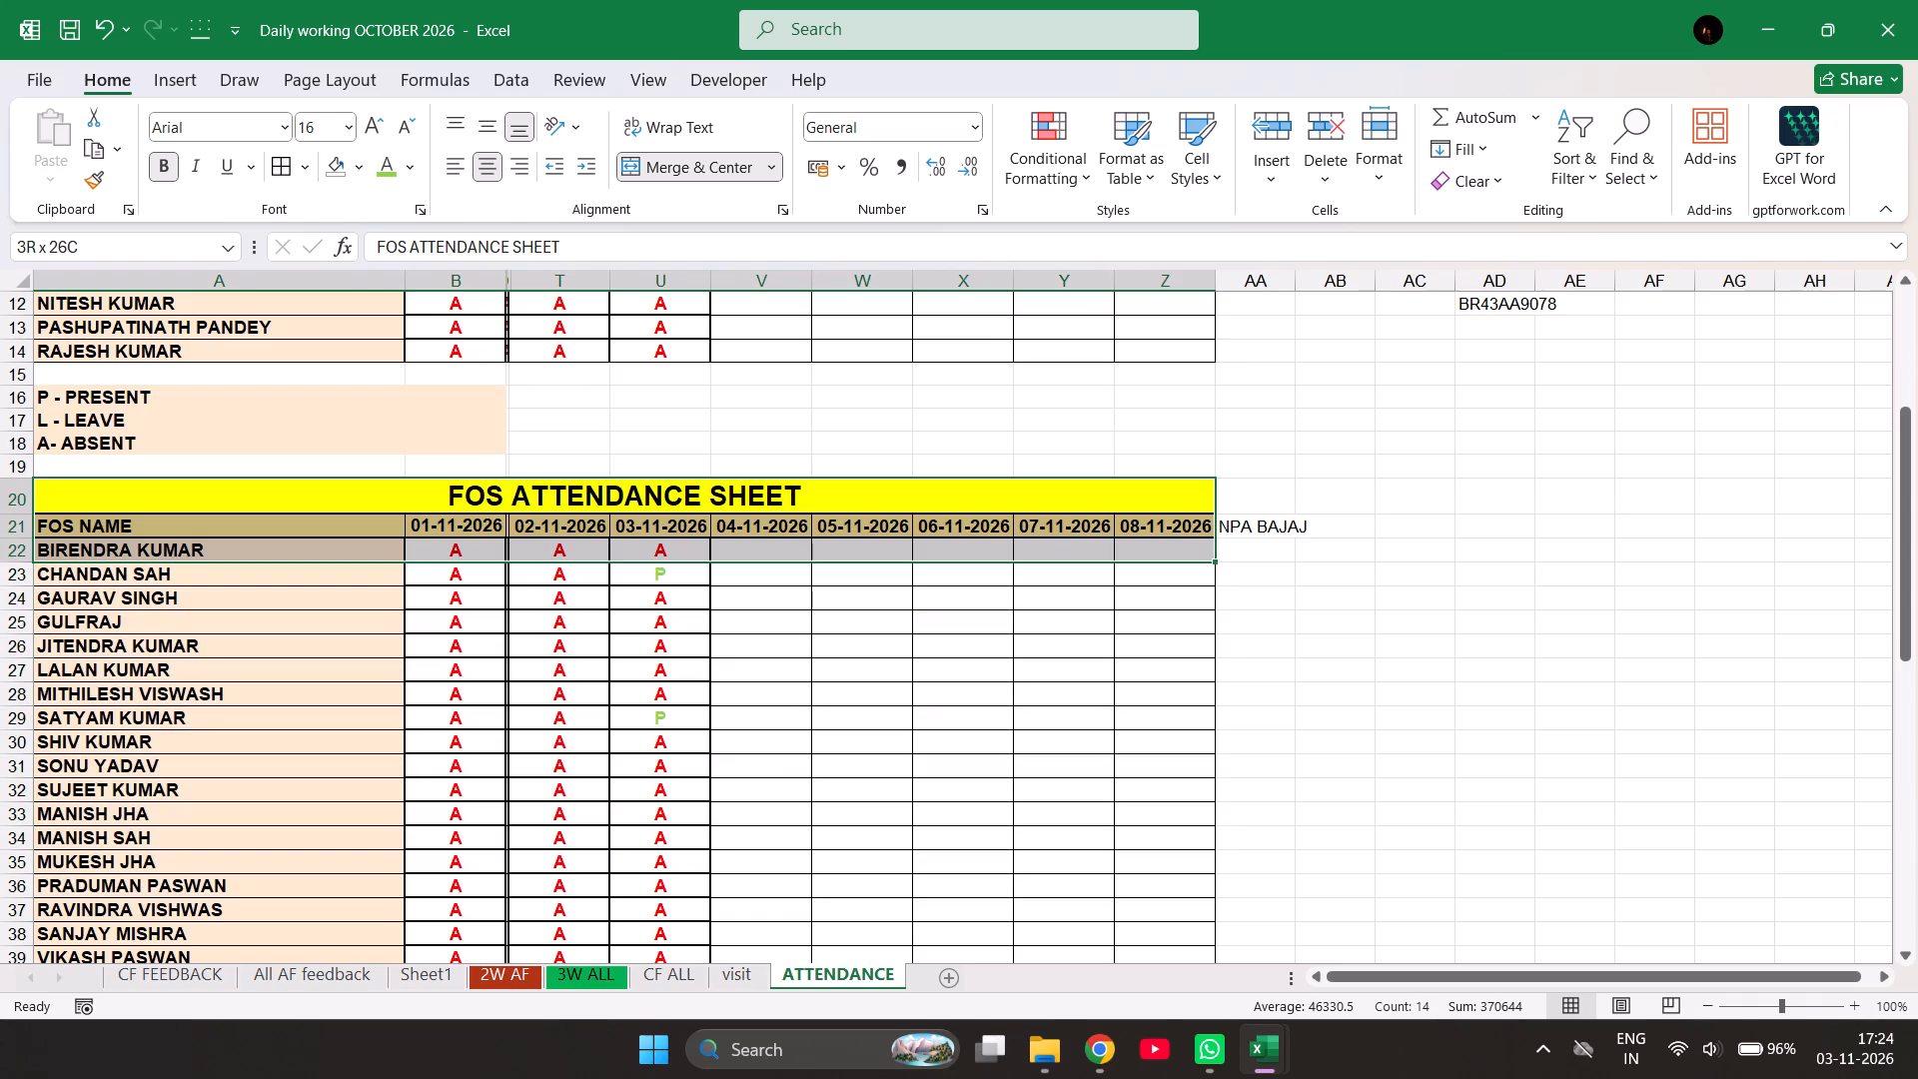
key(shift+Up)
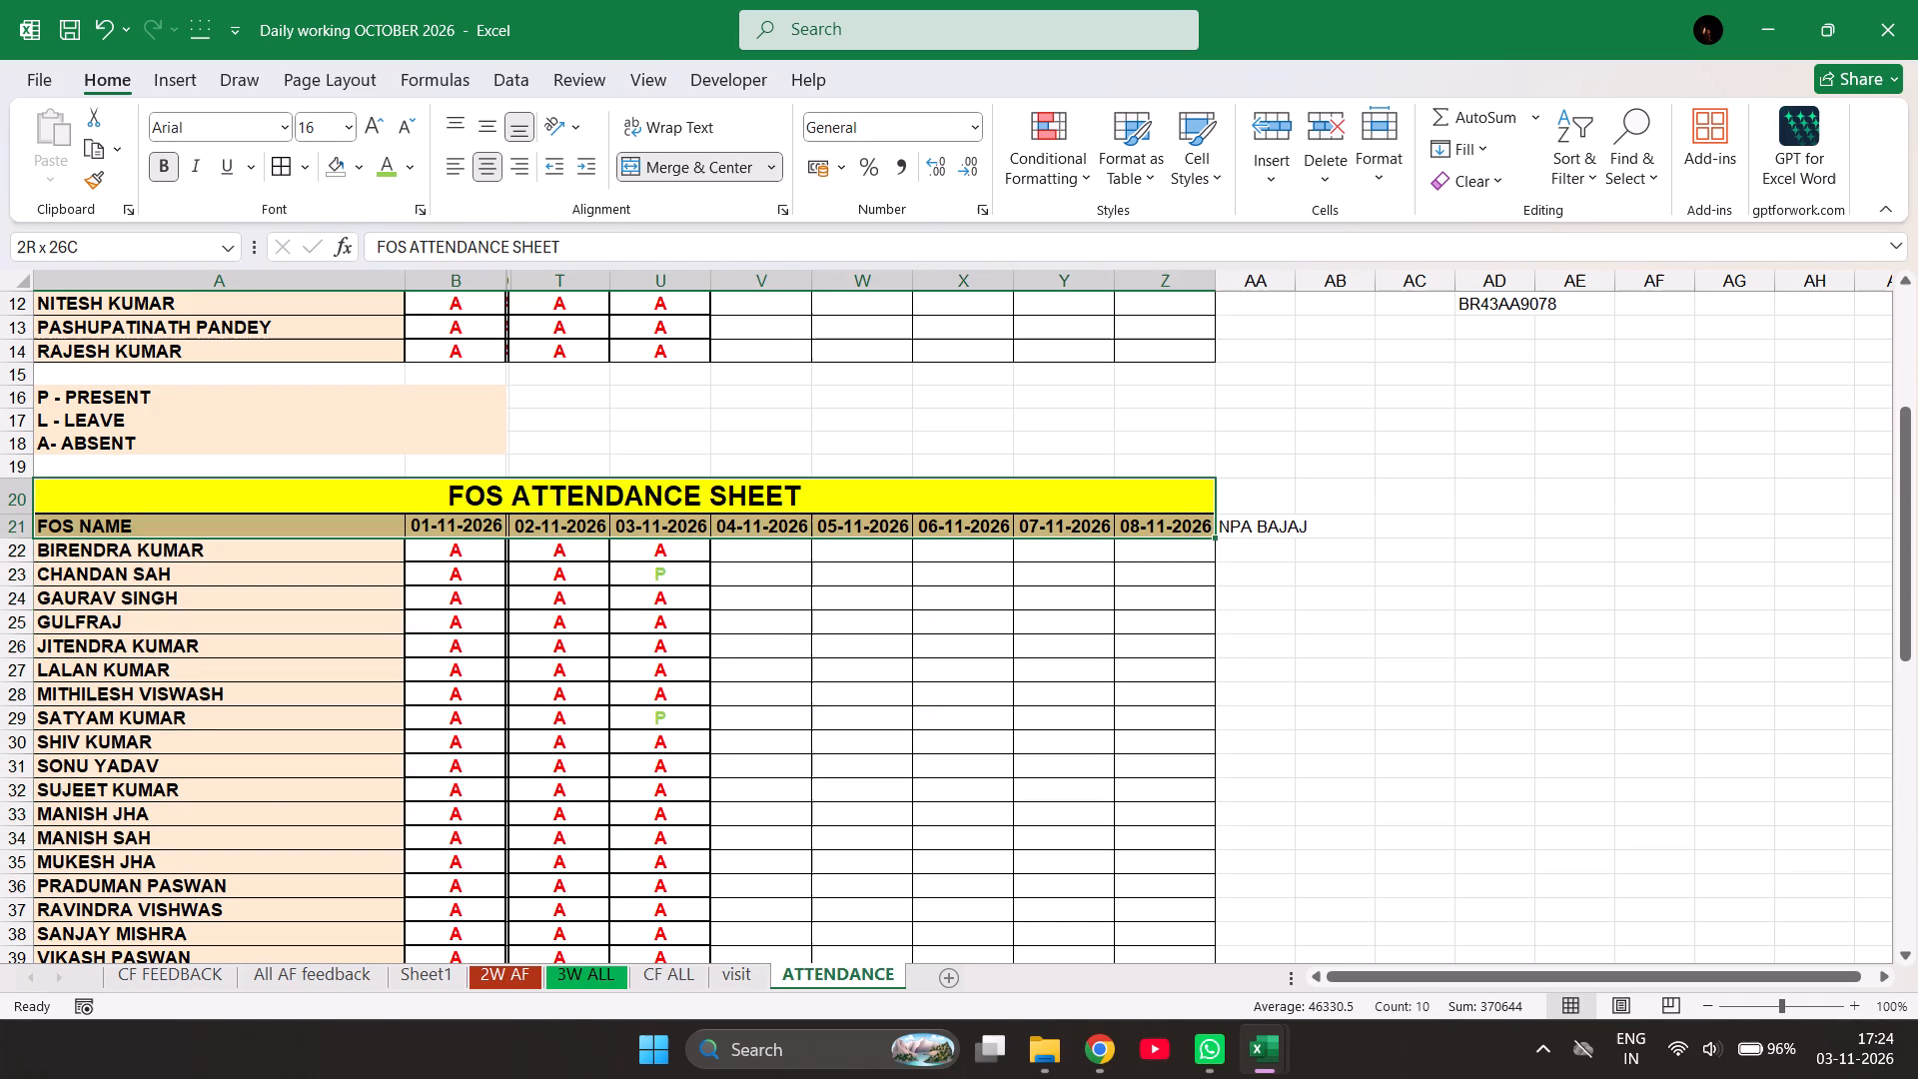
key(ctrl+c)
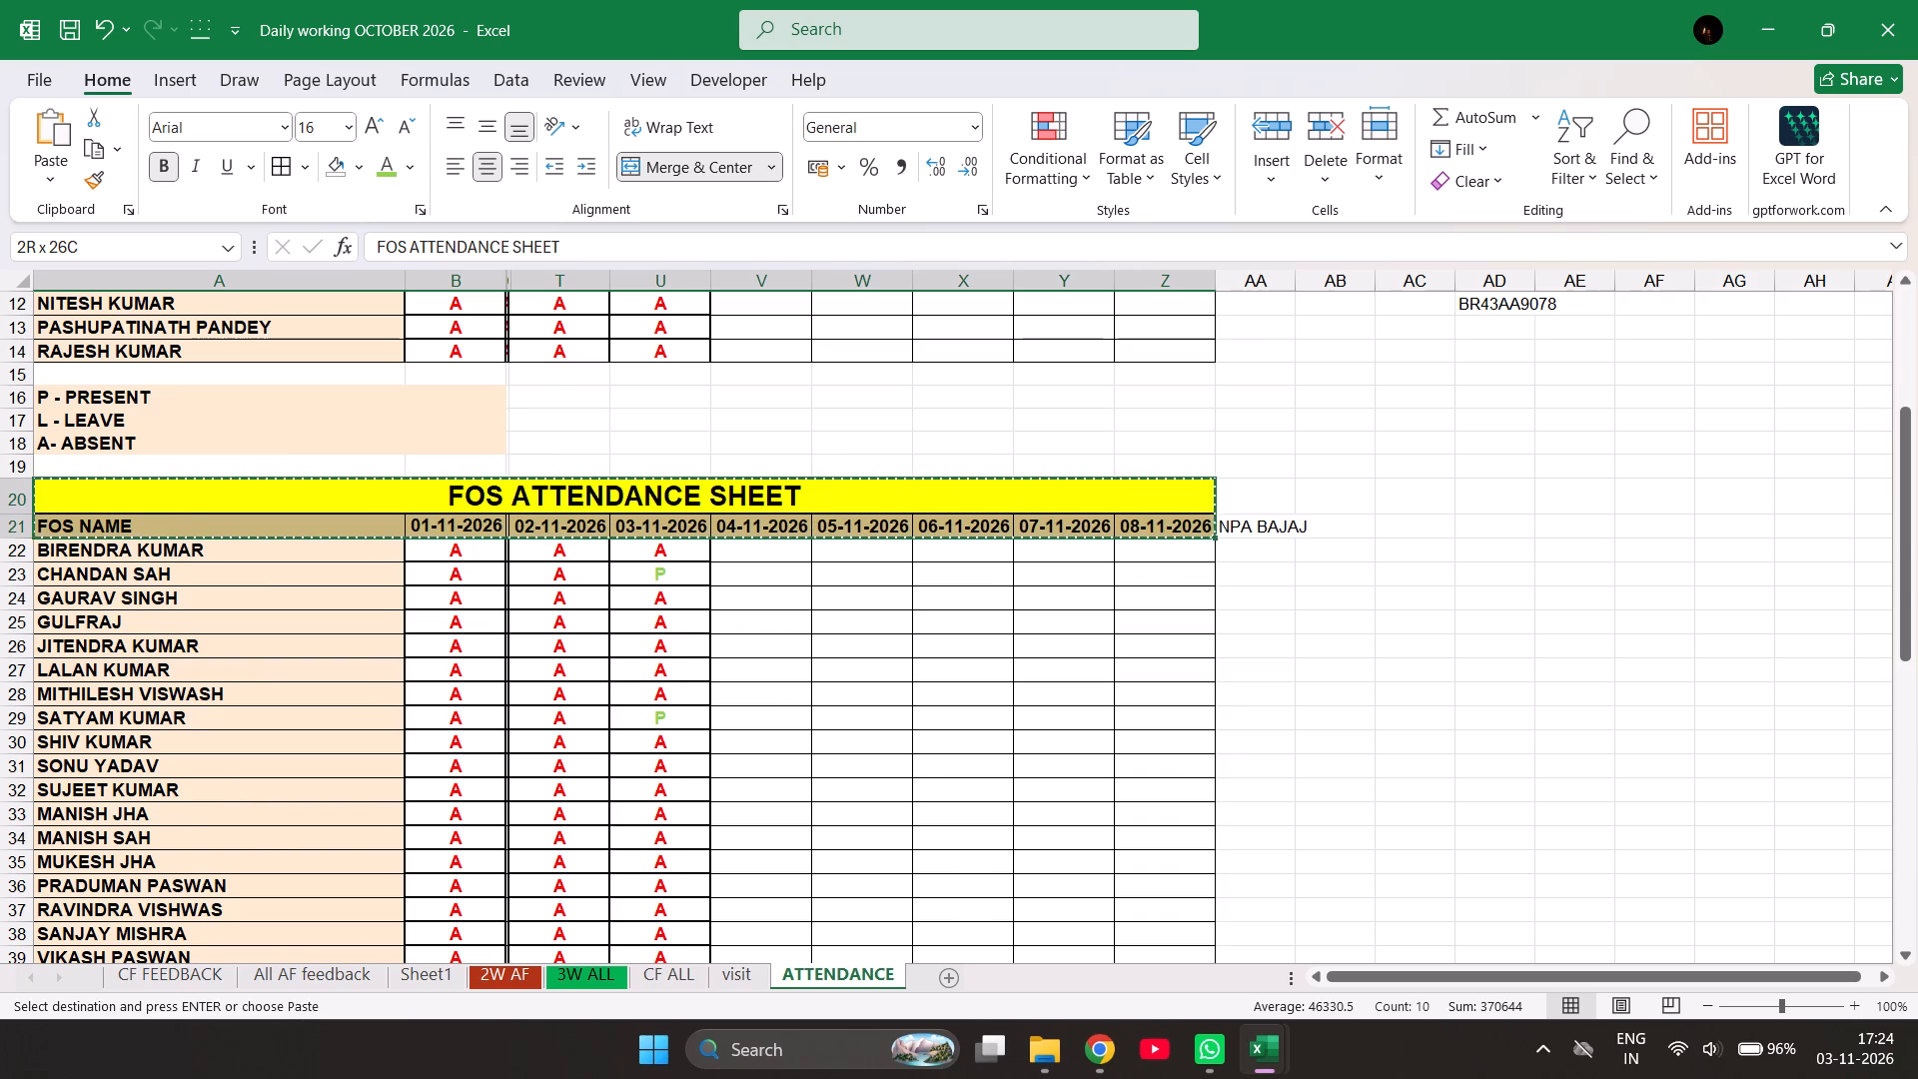
scroll(457, 781, down, 5)
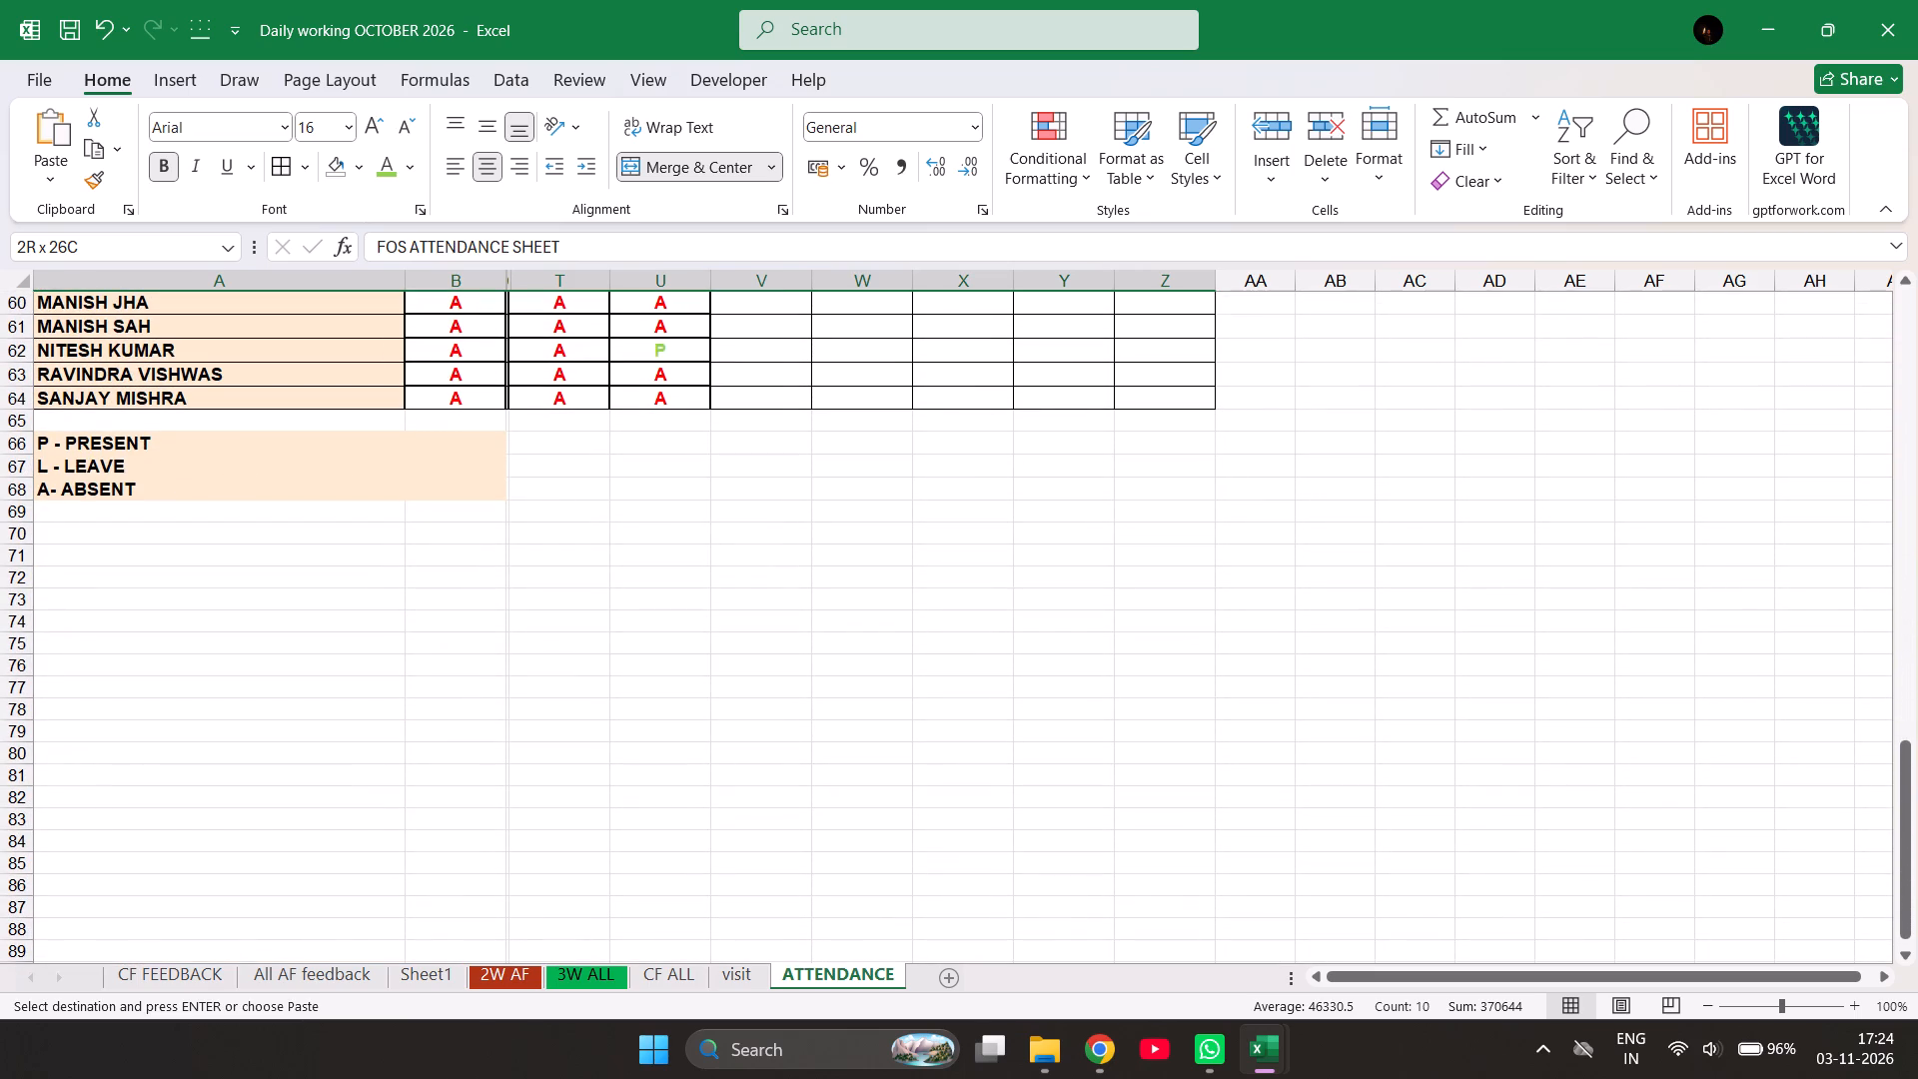
click(136, 536)
key(ctrl+v)
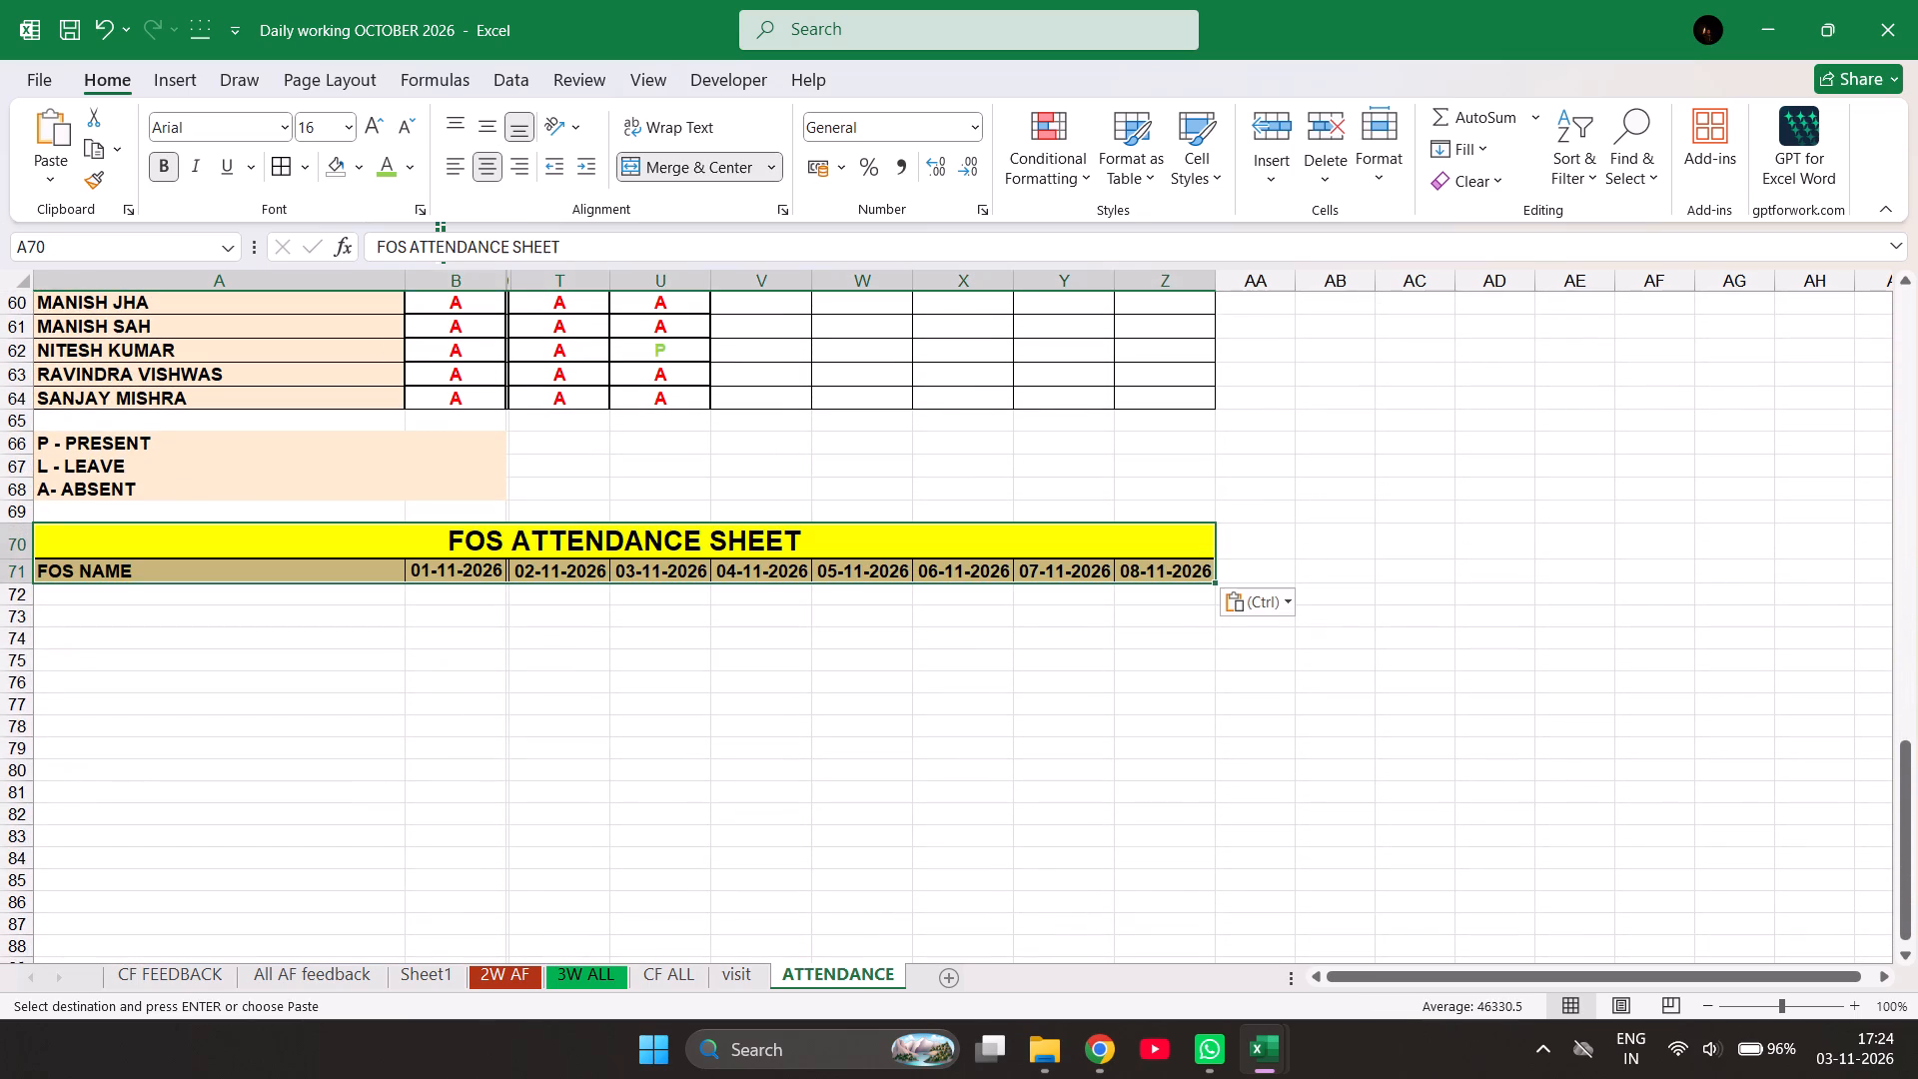
Enter the first two FOS names from the NPA BAJAJ table in A72 and A73 of the new table.
click(484, 618)
click(291, 593)
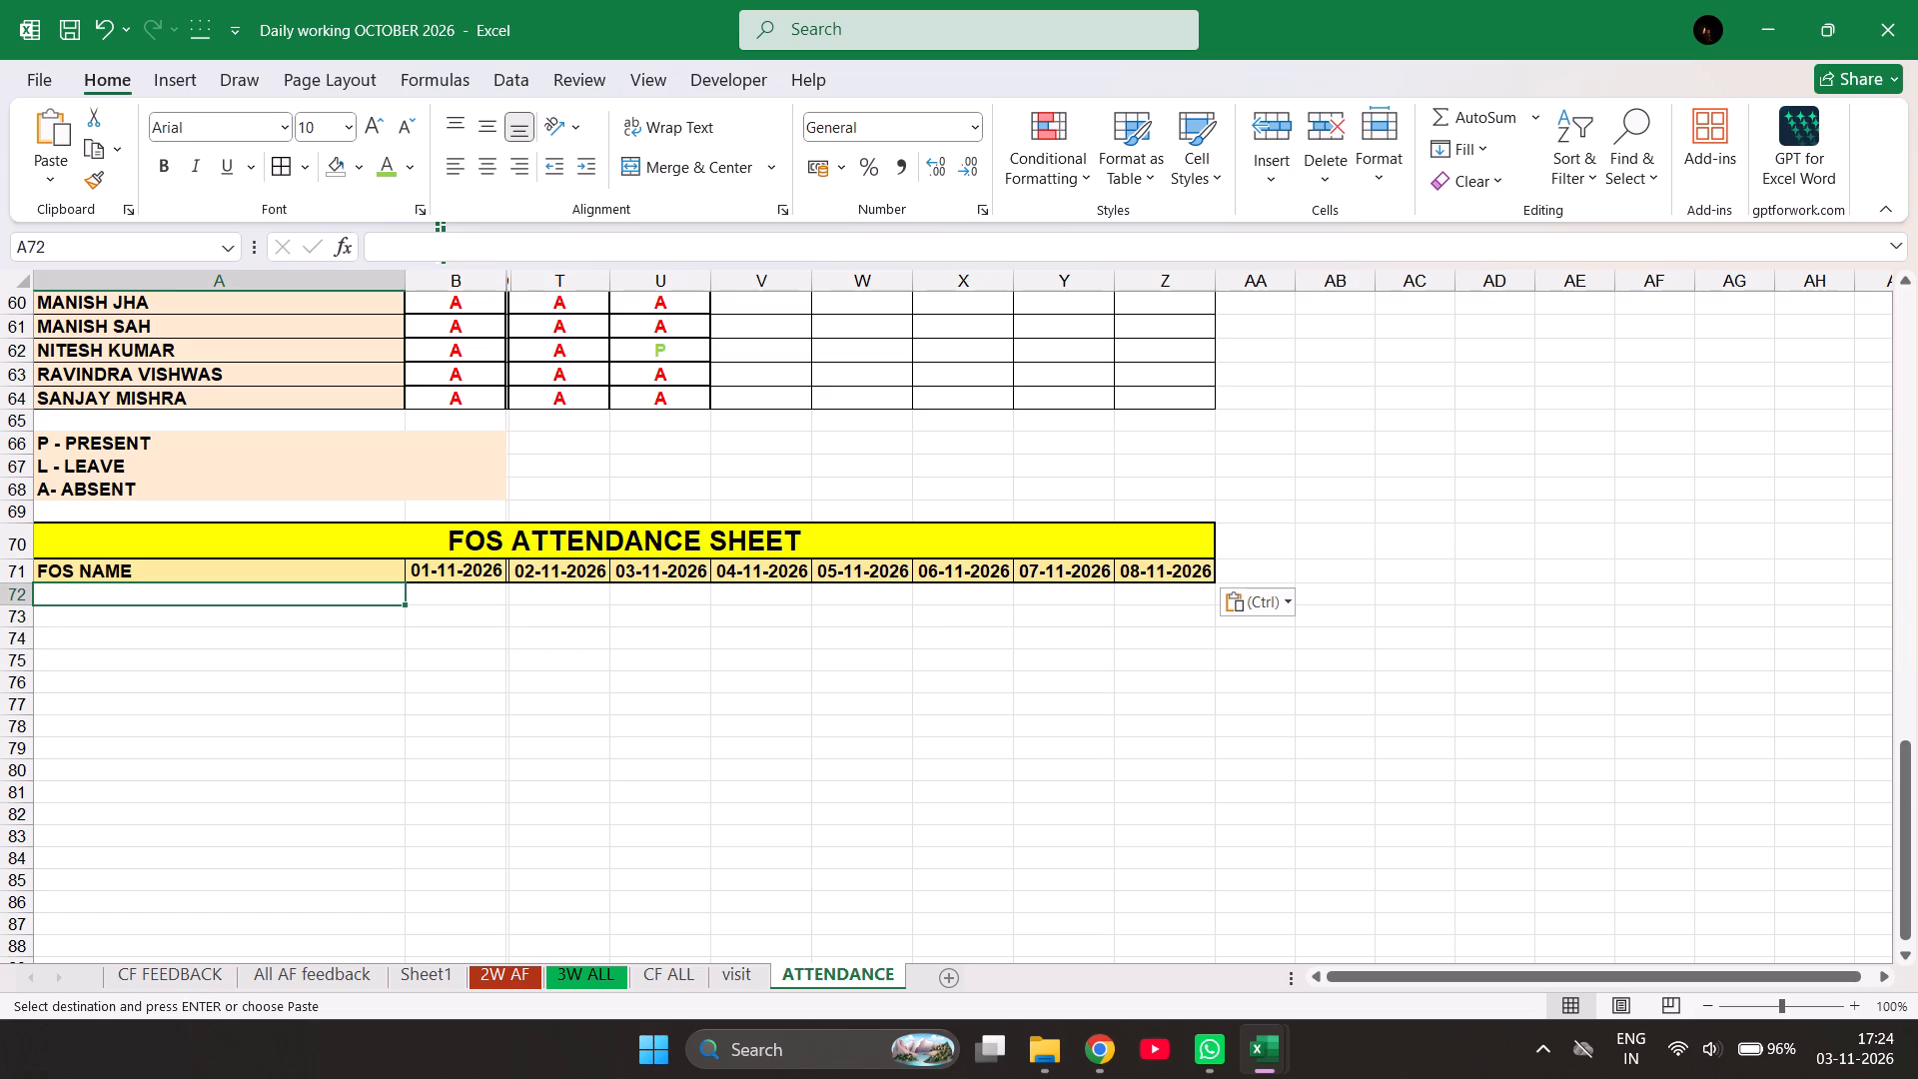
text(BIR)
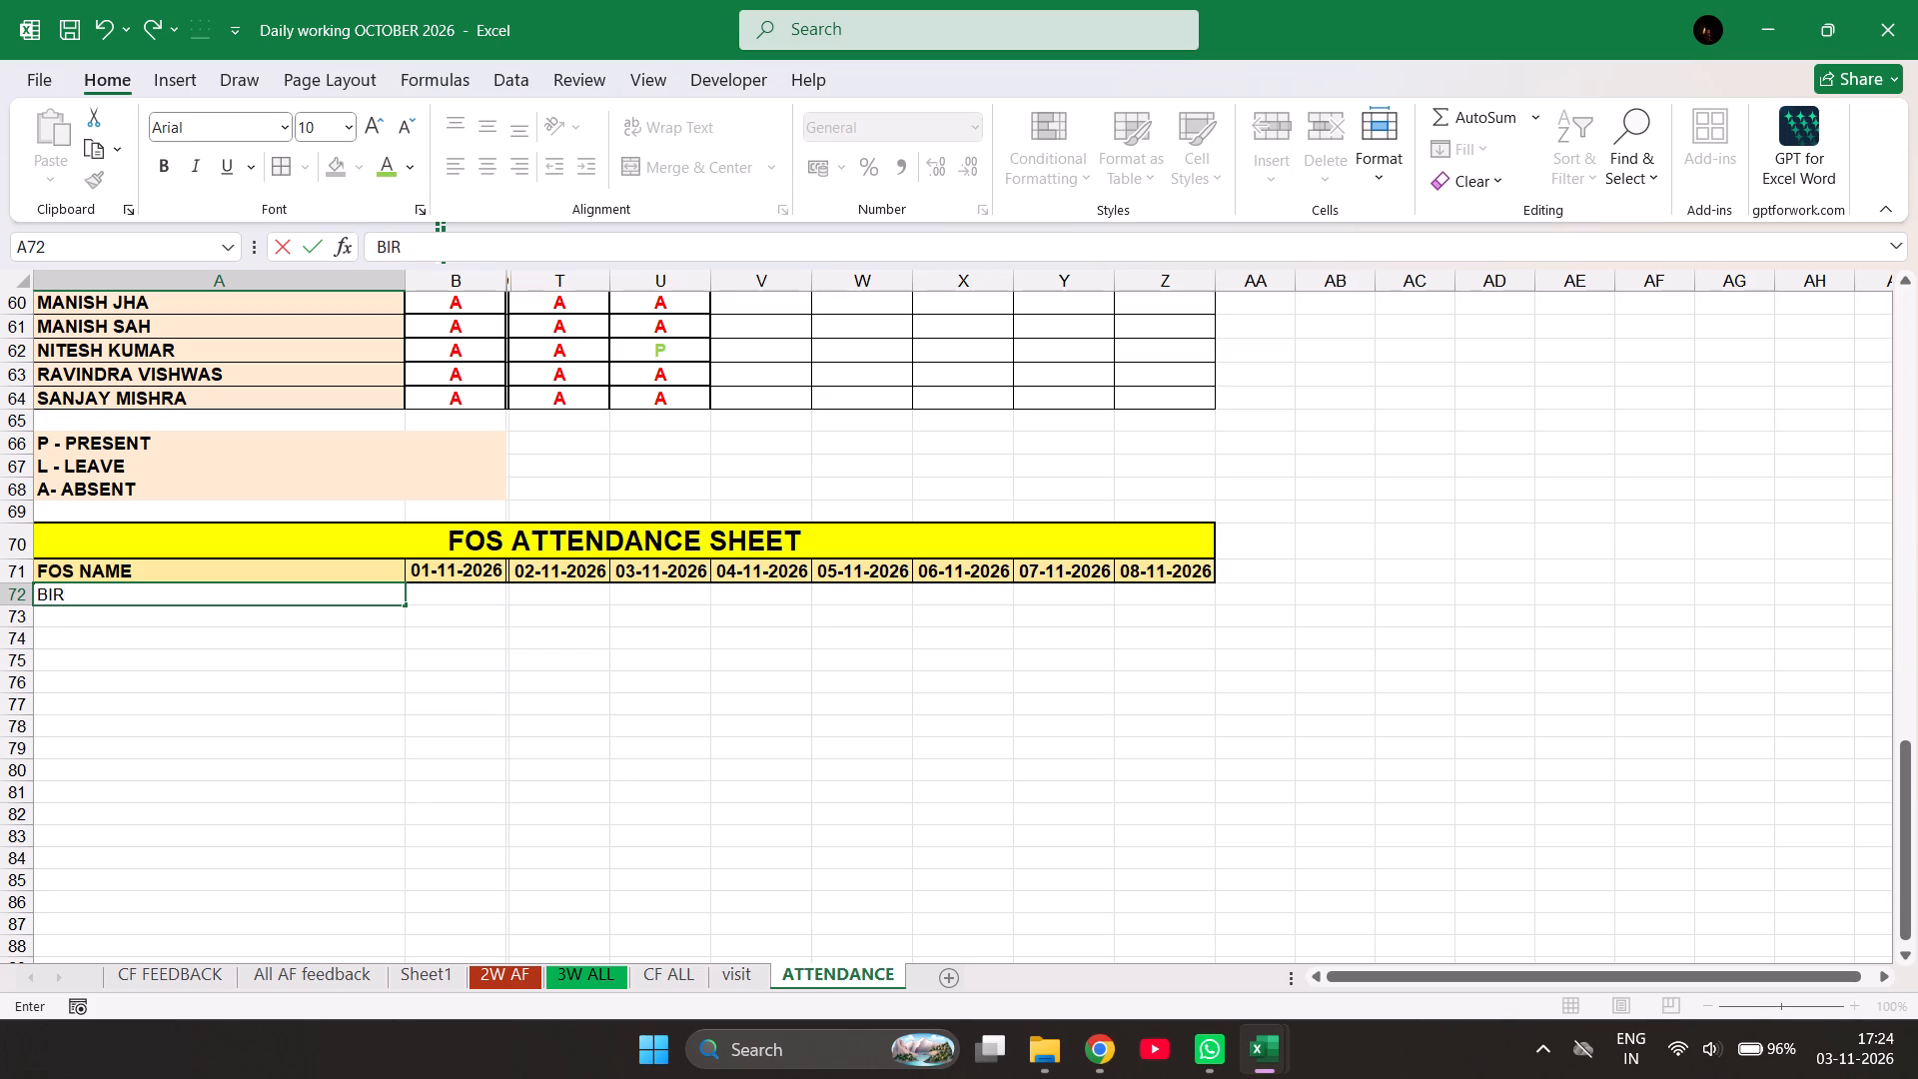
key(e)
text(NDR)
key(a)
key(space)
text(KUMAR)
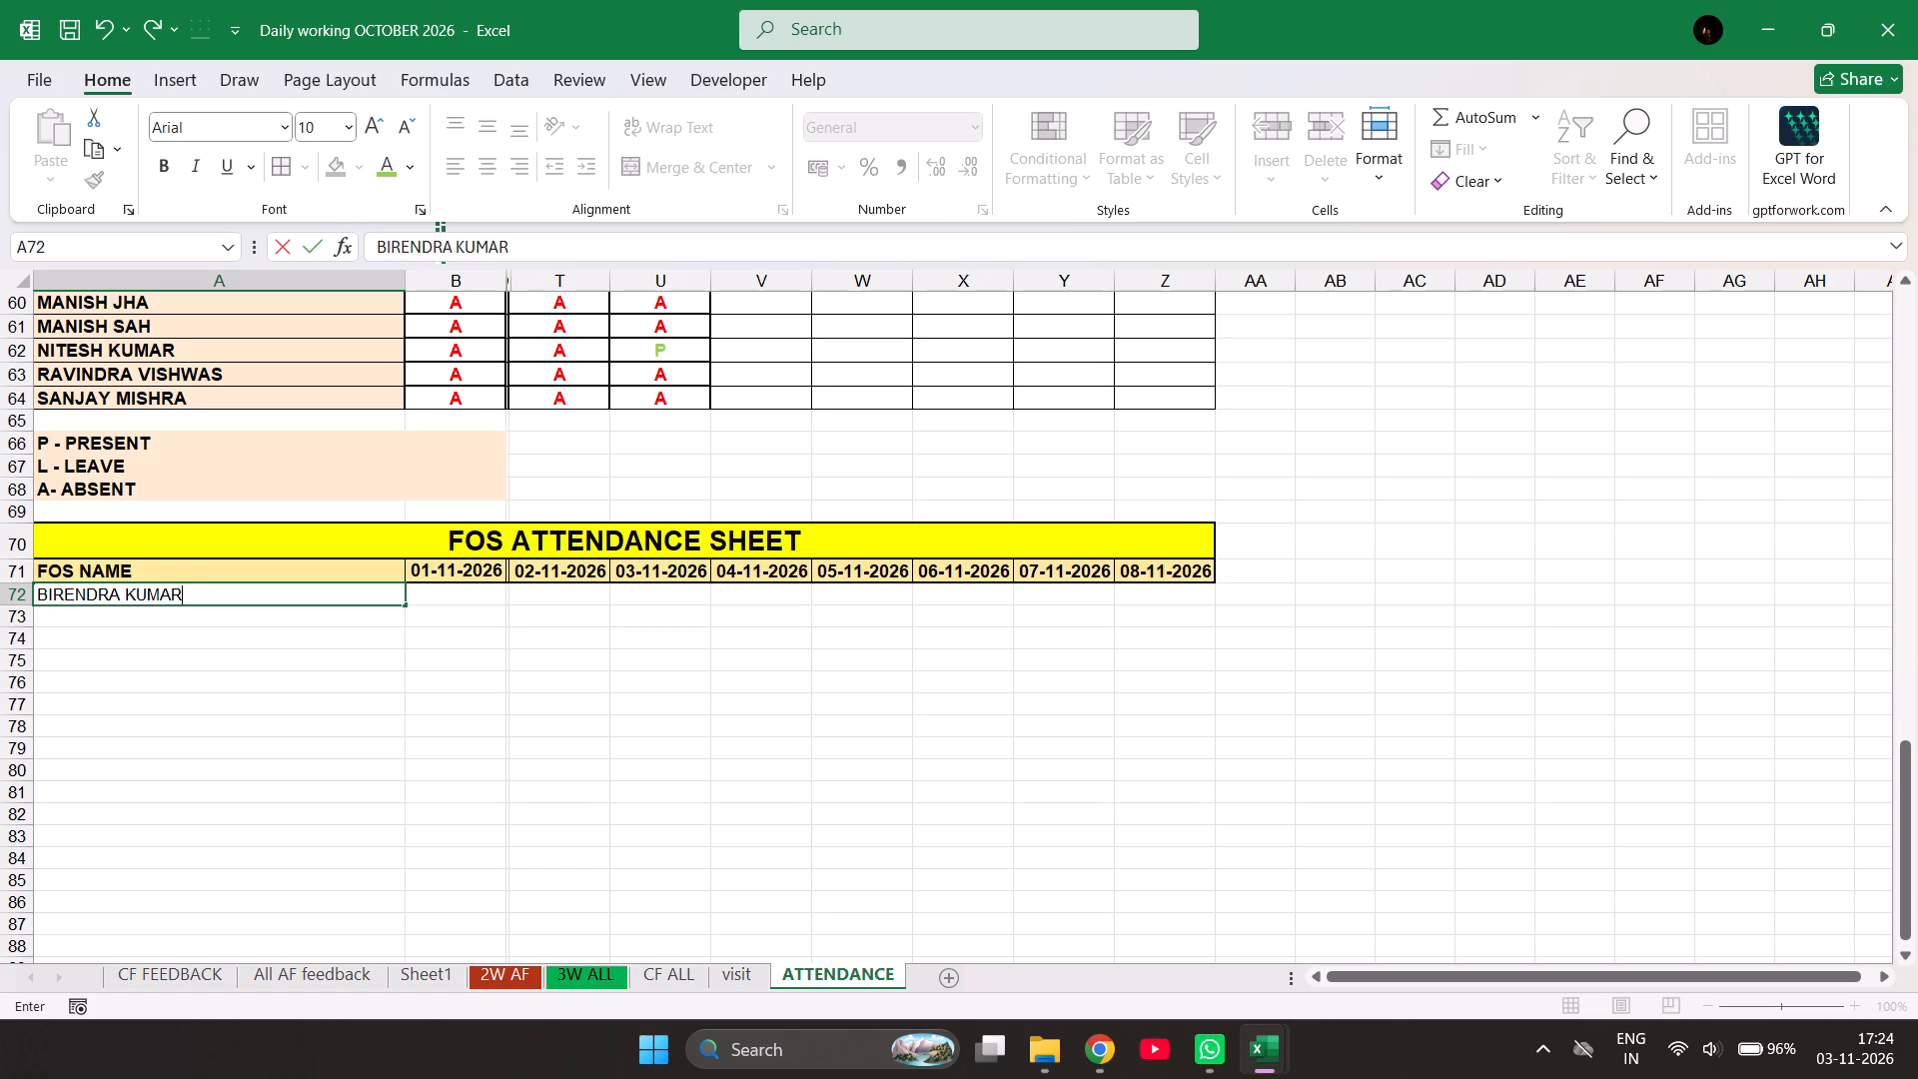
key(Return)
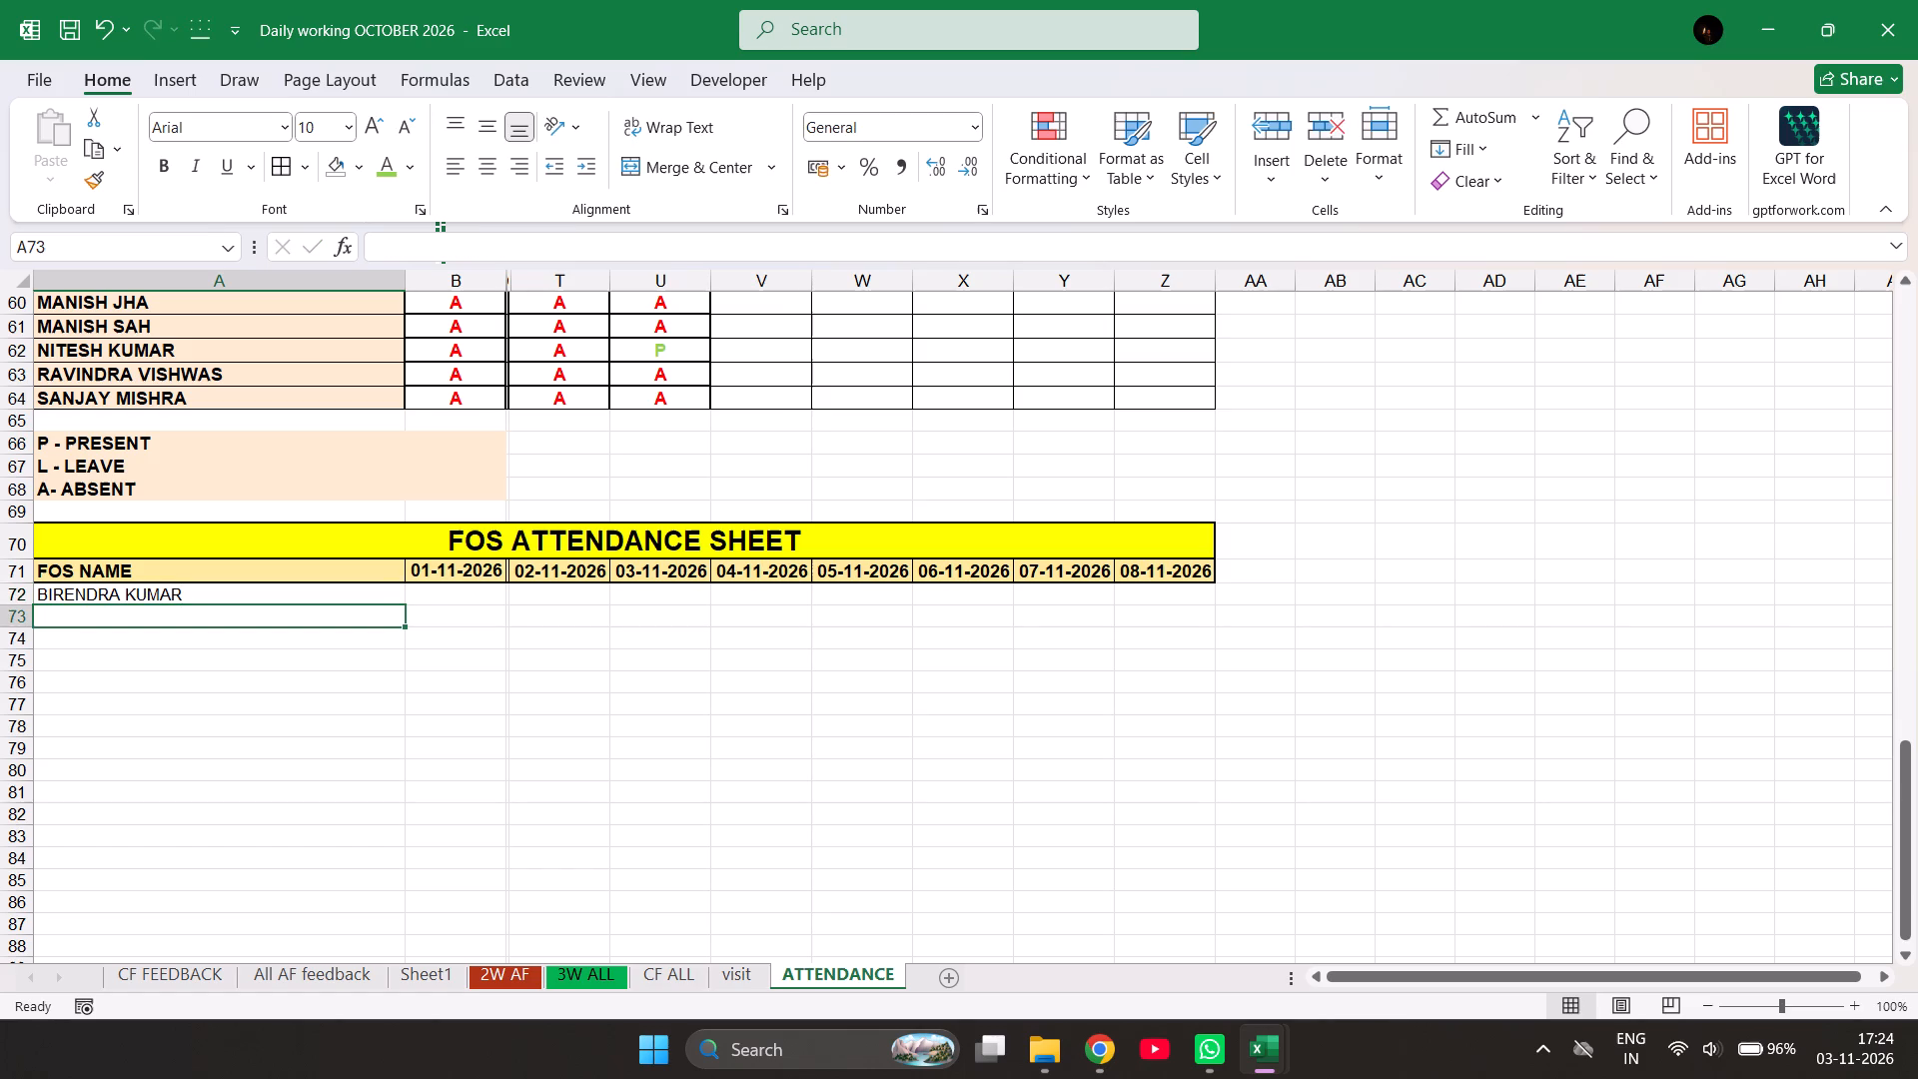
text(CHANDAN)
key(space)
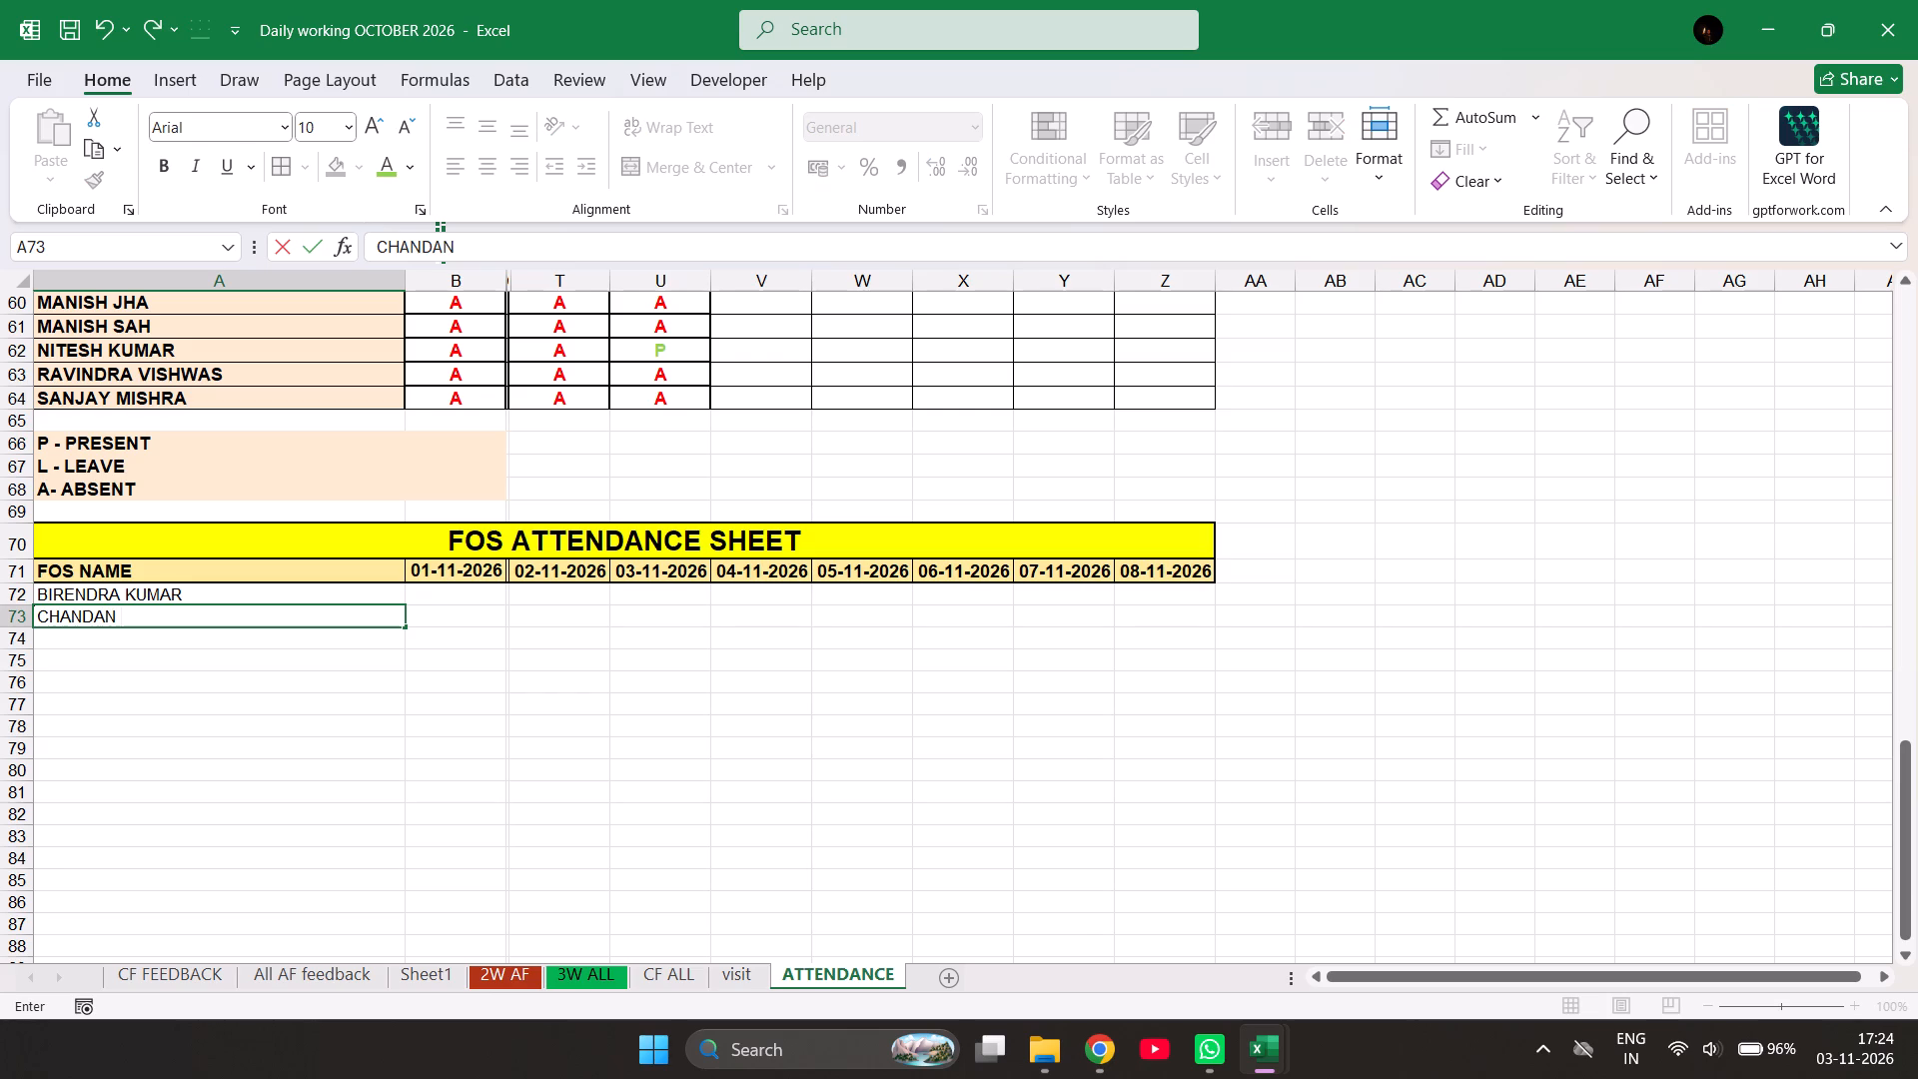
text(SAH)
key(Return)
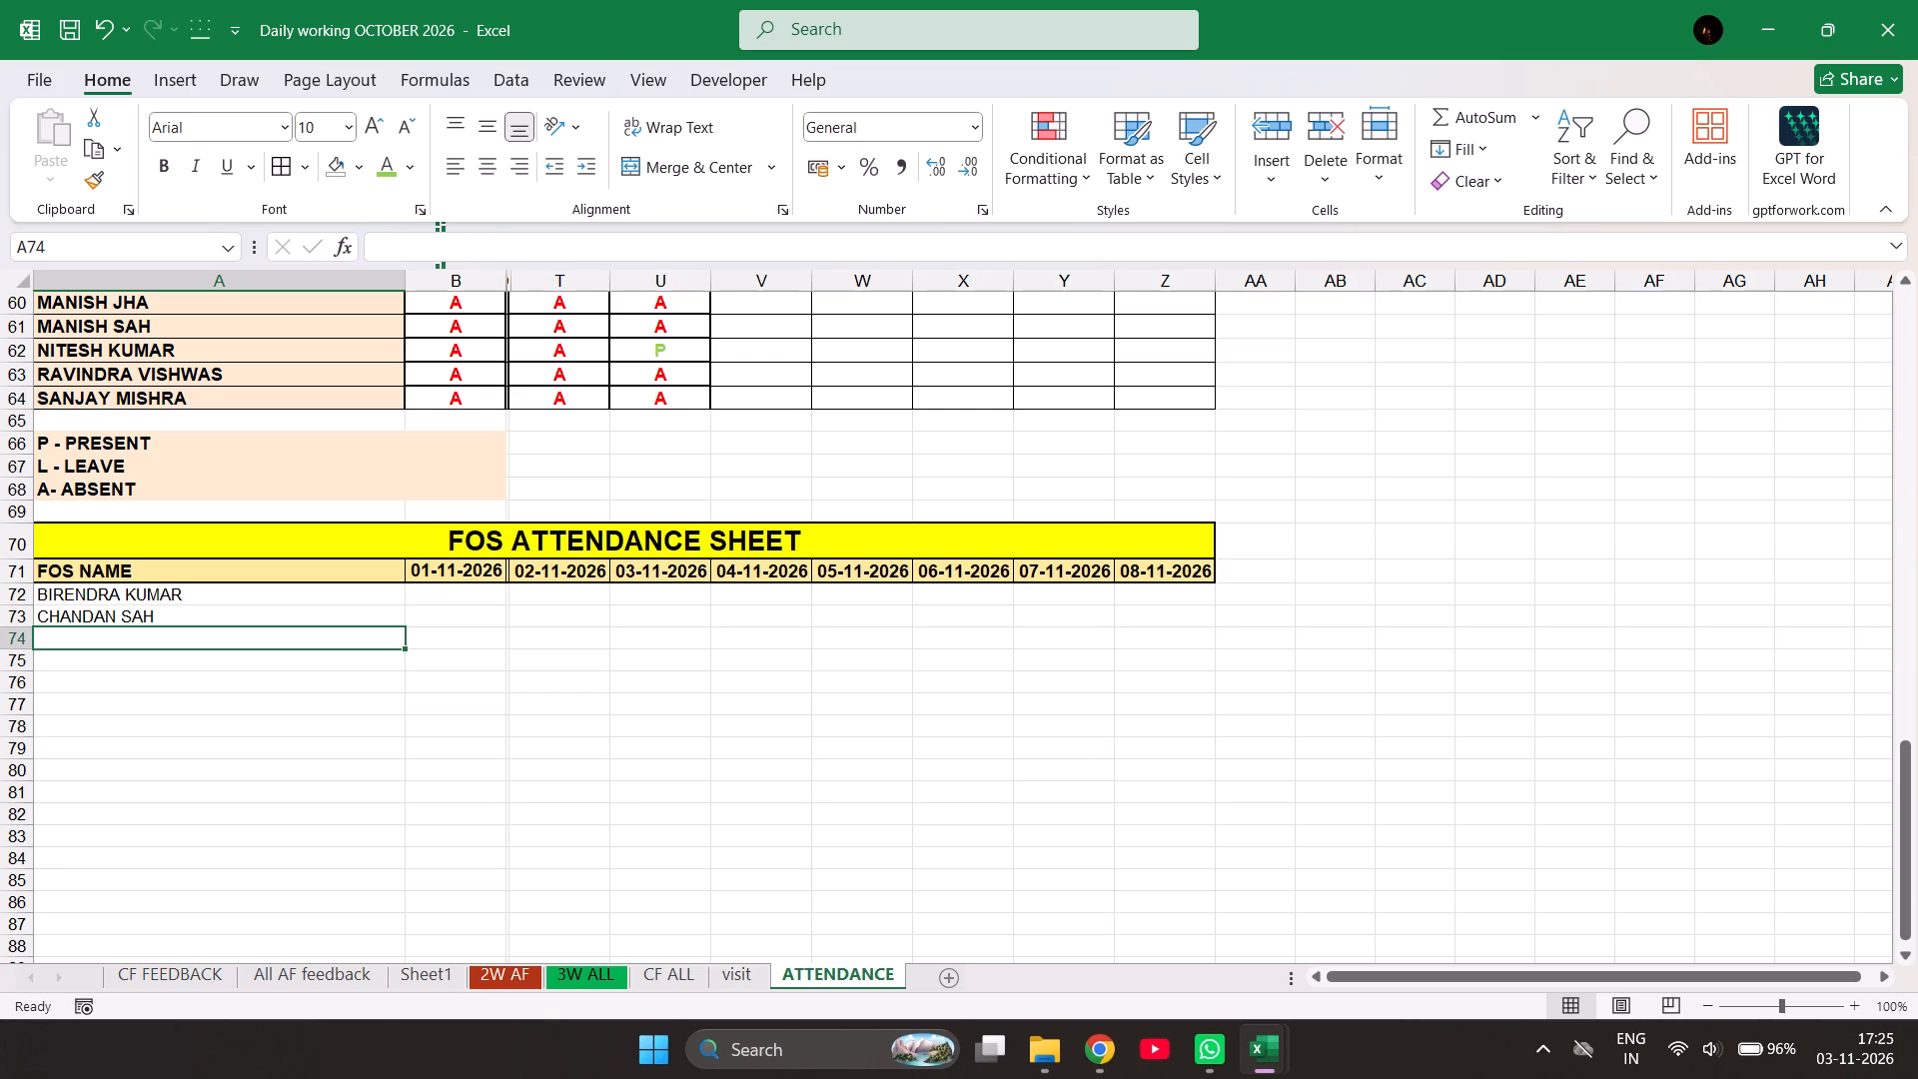
Enter two more FOS names in the new table: the one from A24 in A74 and the one from A5 in A75.
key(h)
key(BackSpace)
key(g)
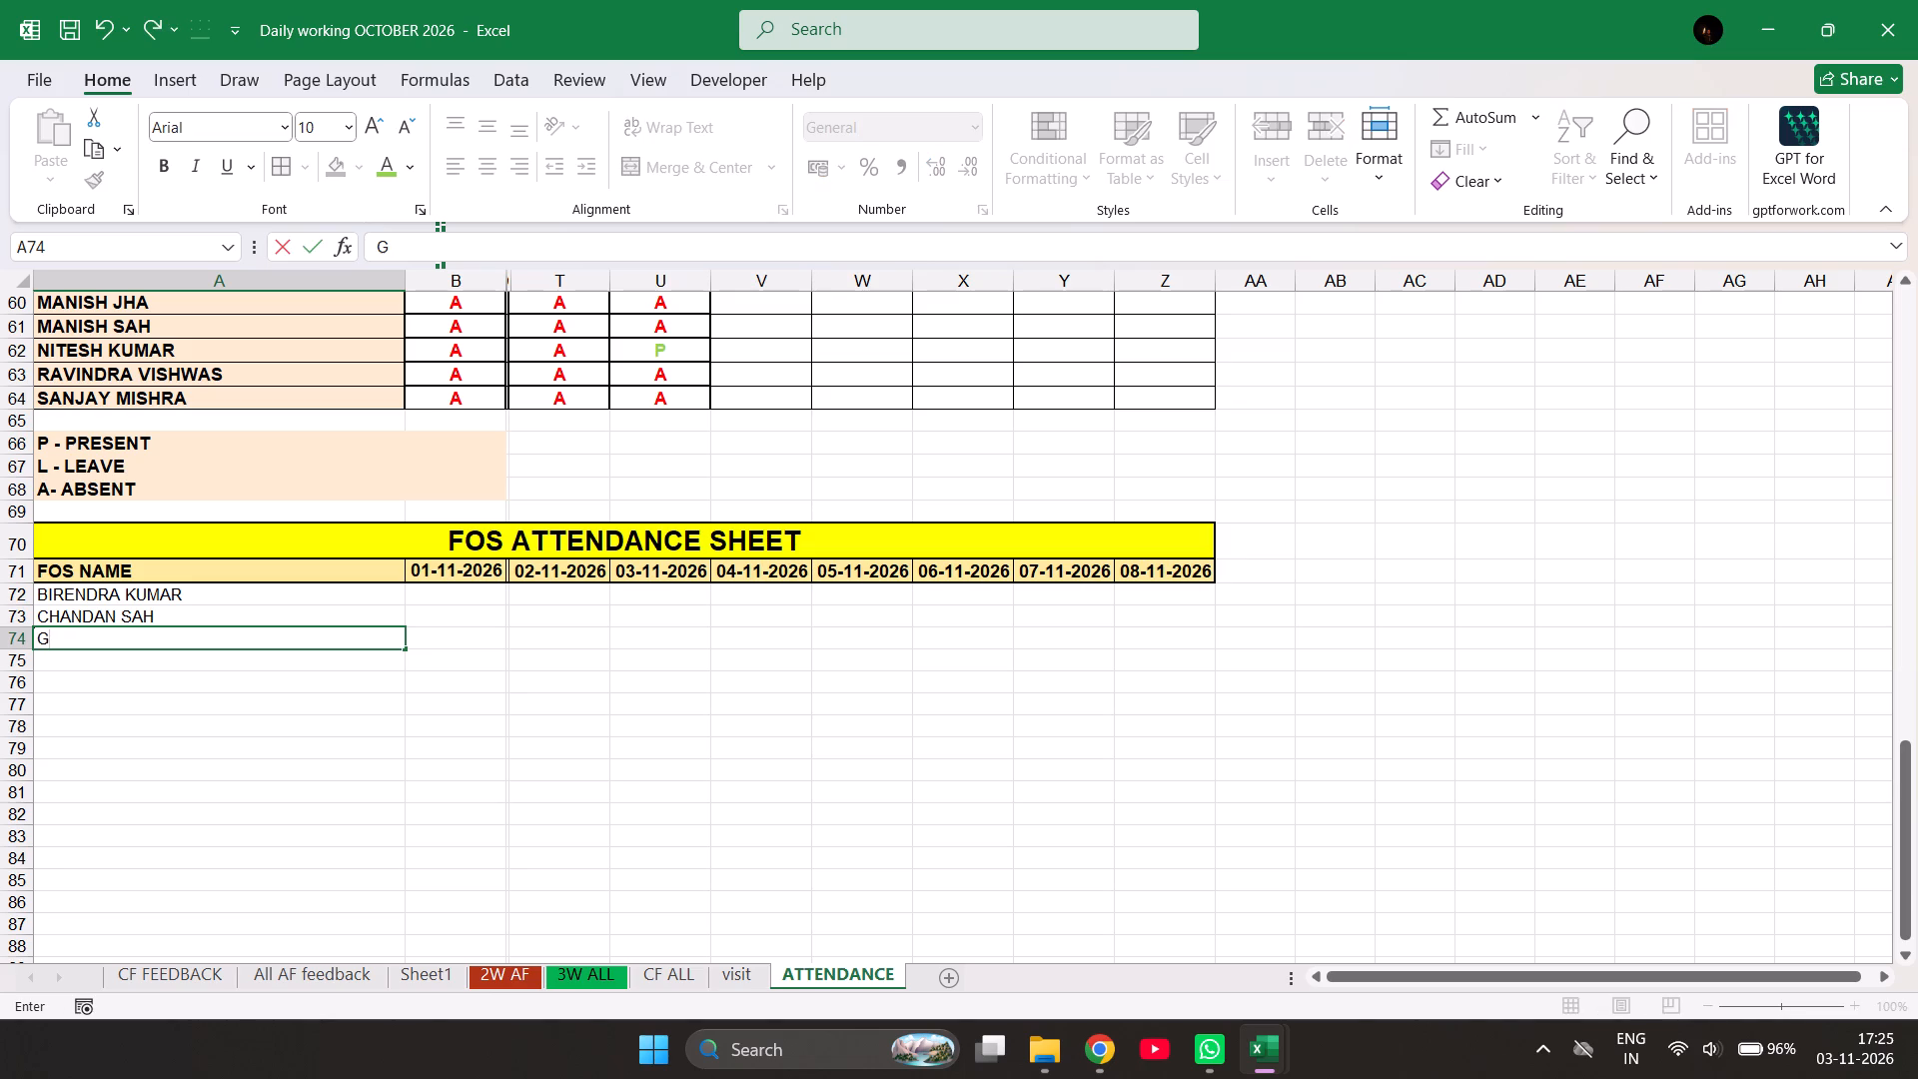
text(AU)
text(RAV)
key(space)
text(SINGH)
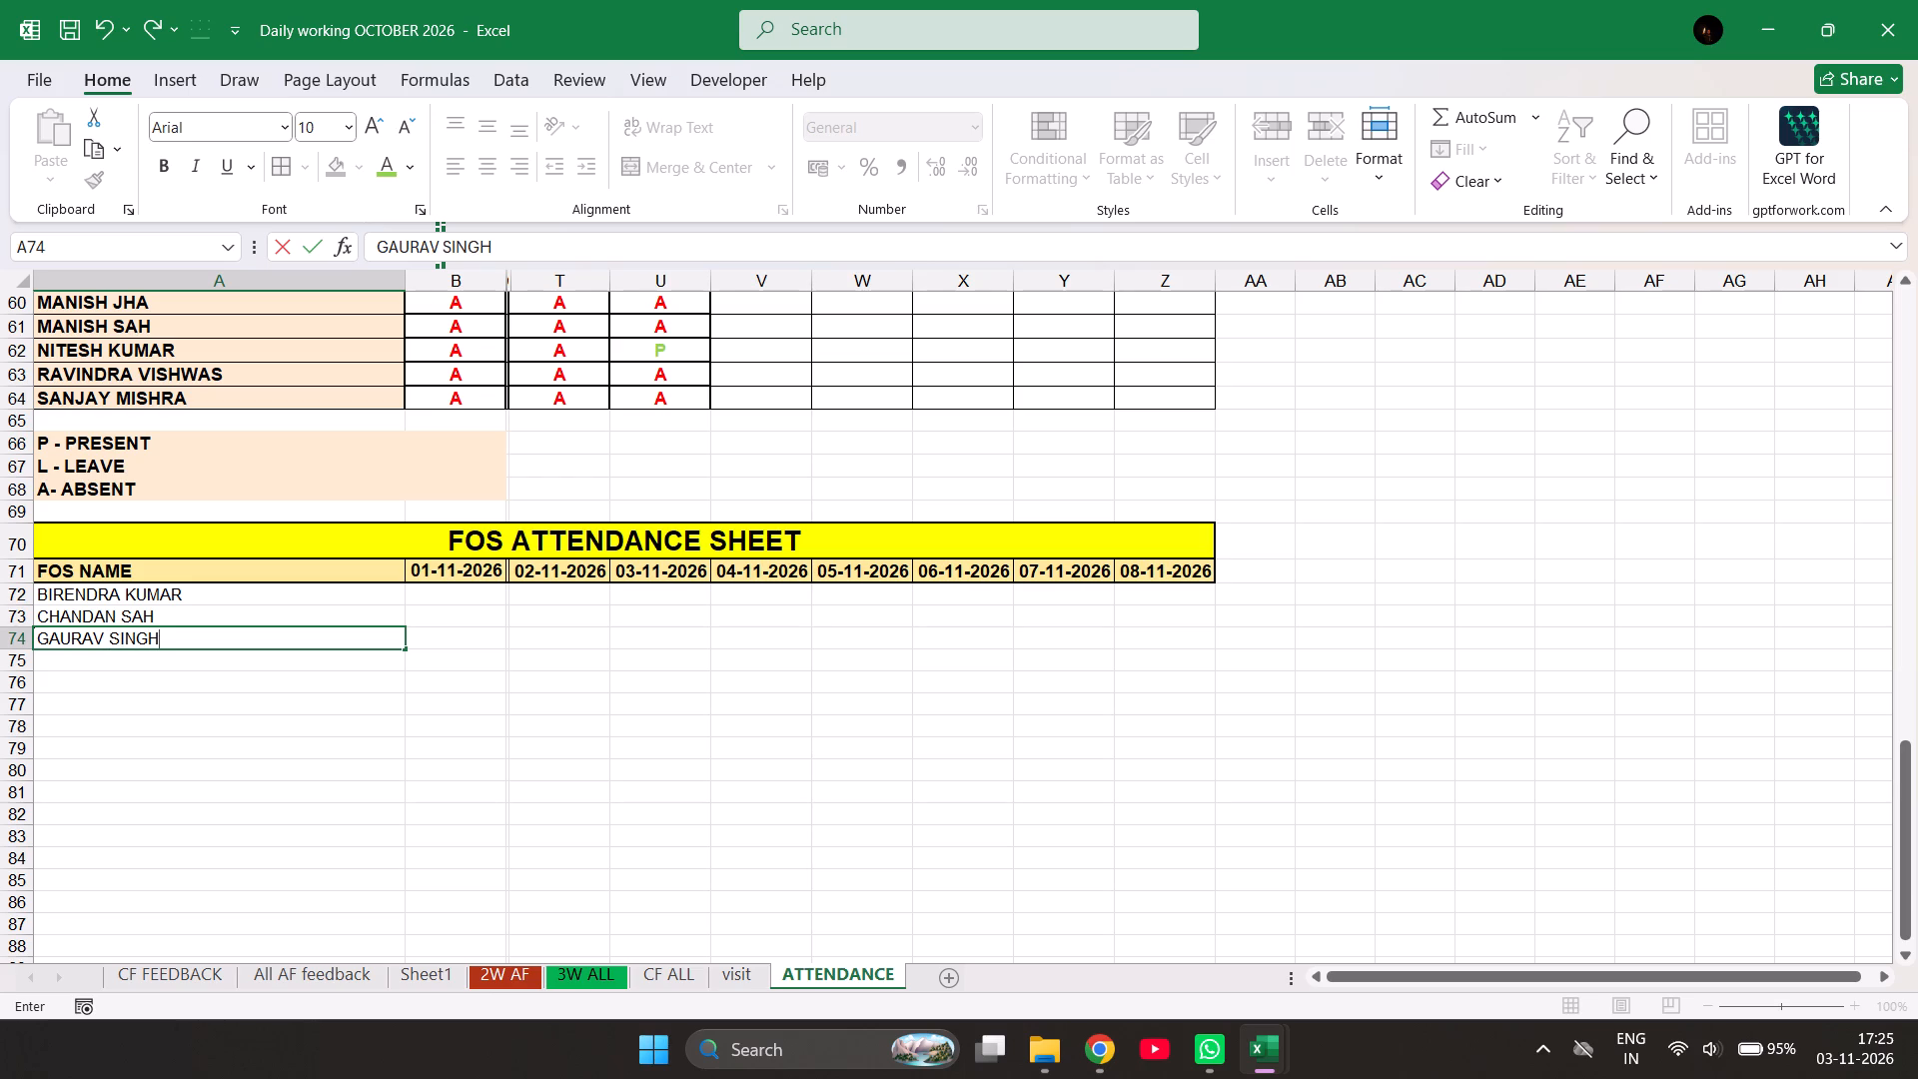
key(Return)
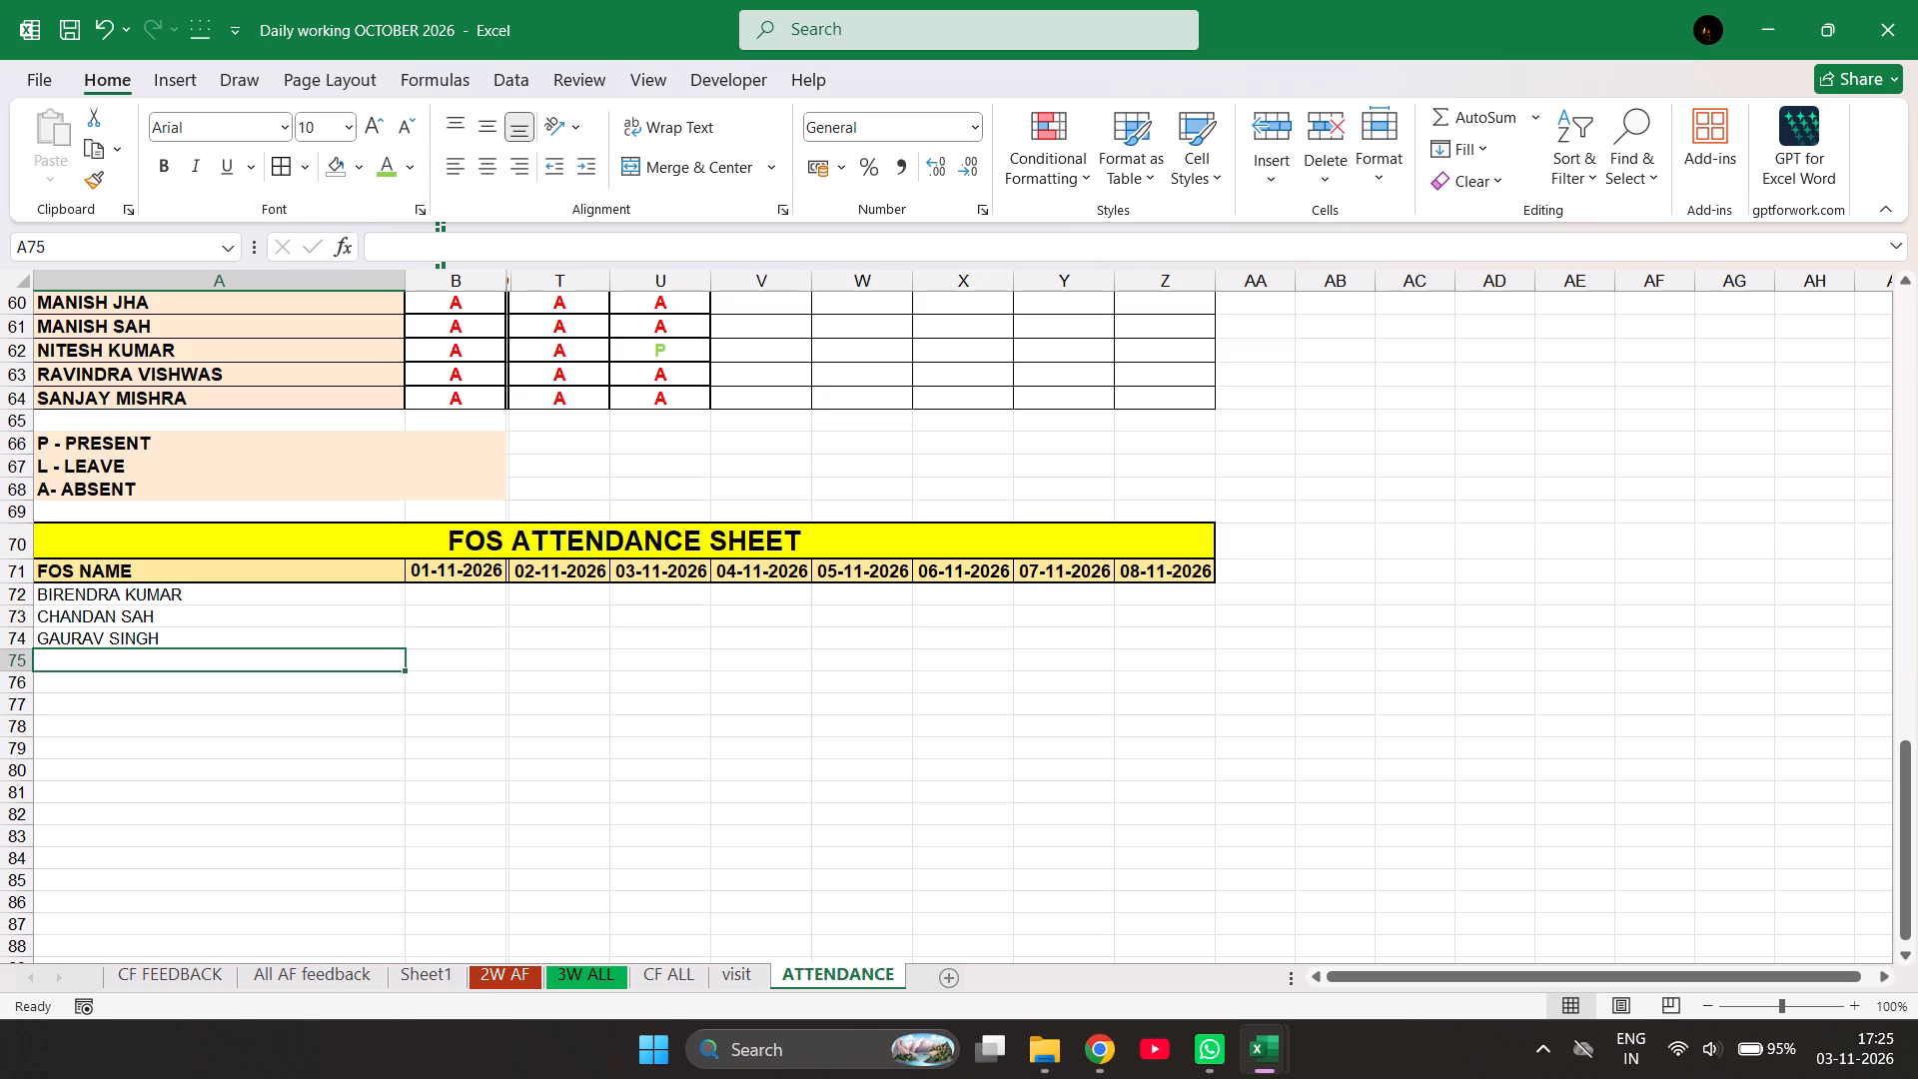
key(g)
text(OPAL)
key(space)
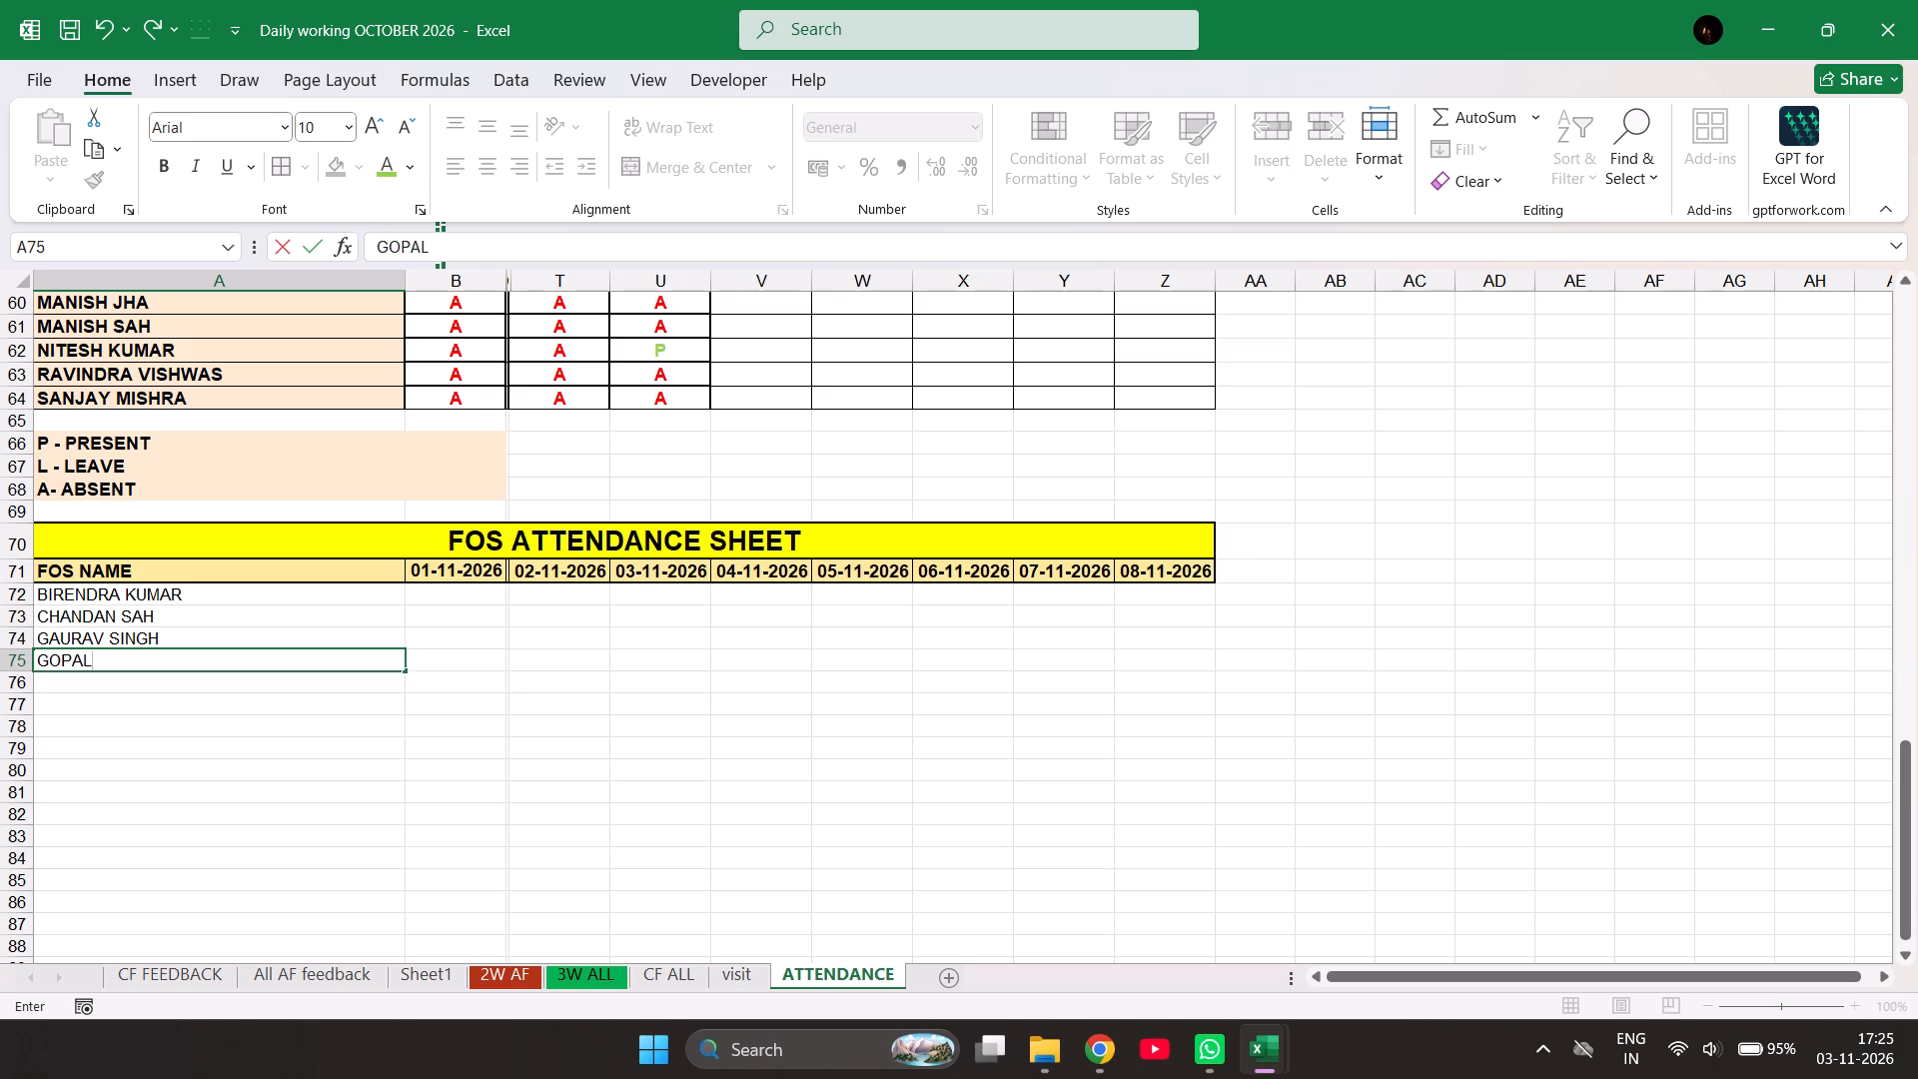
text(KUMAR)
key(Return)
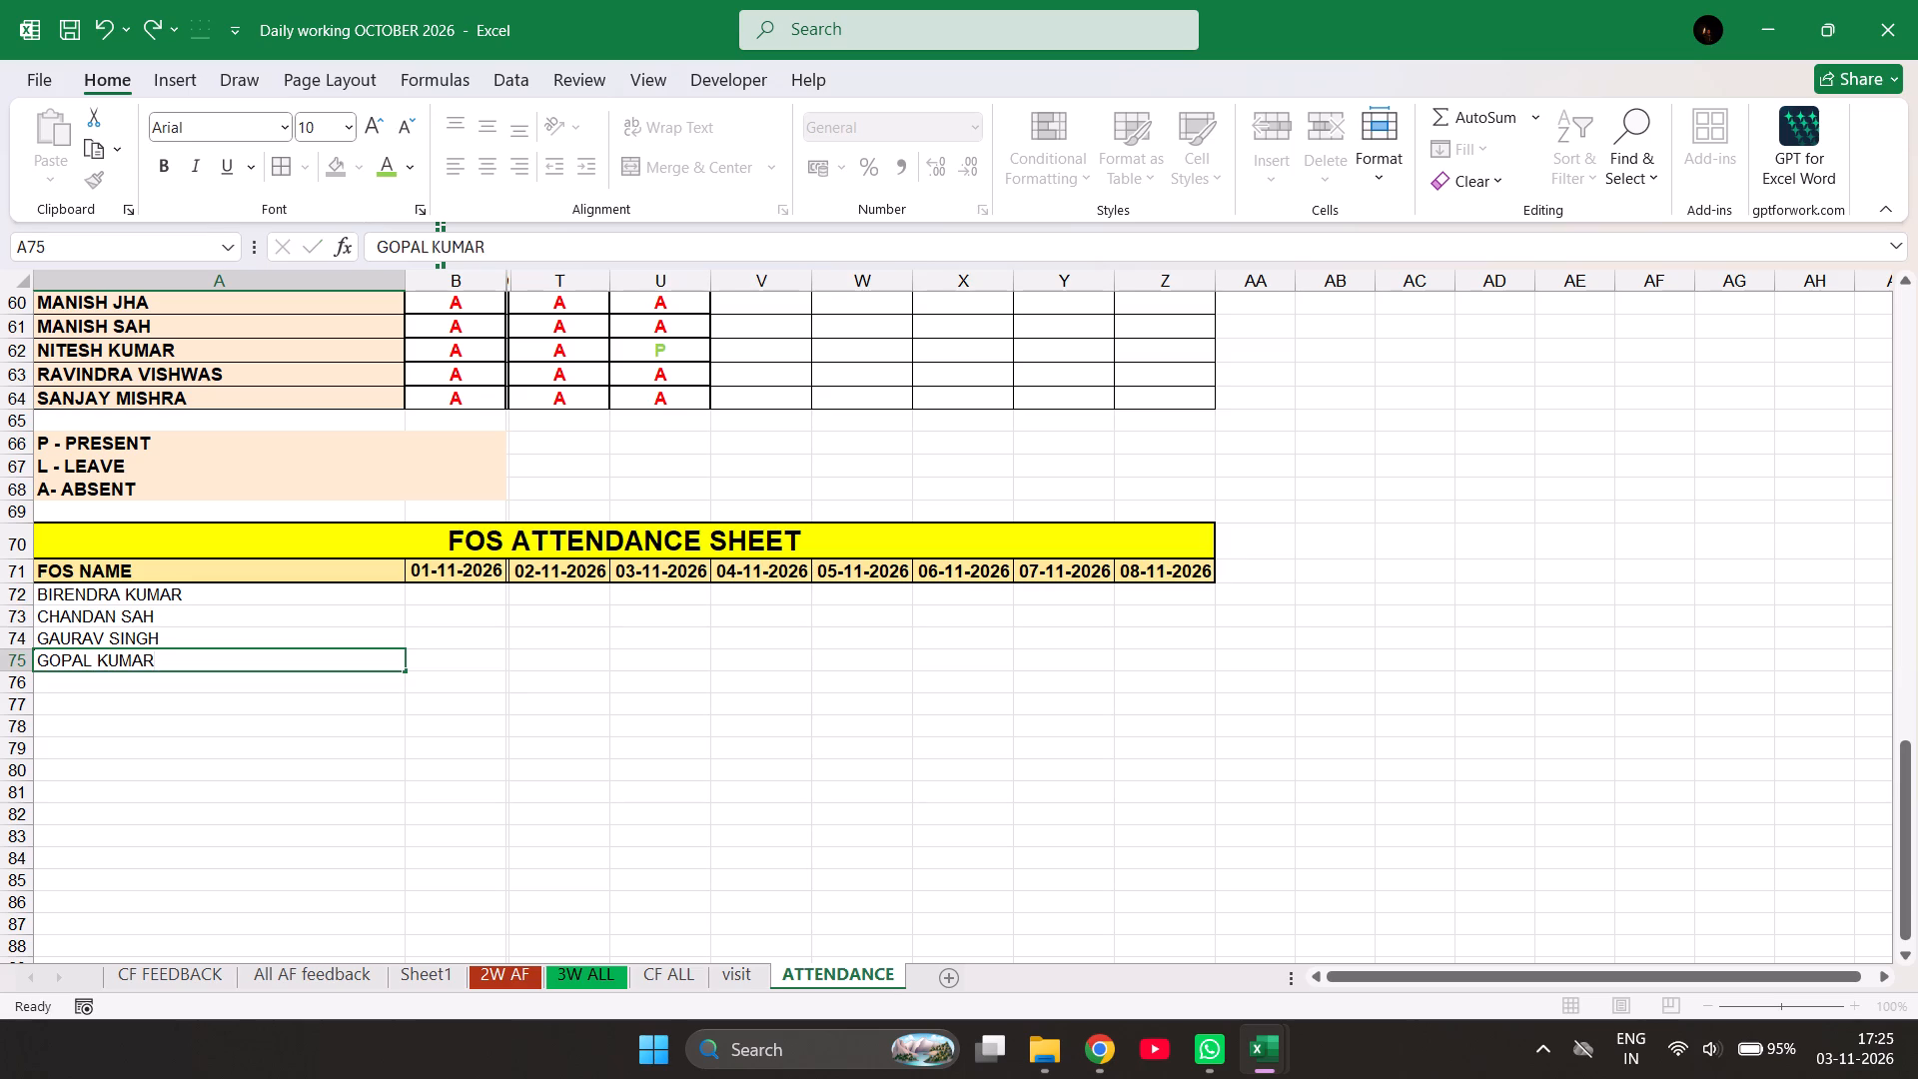
Enter JUBER as the FOS name in A76.
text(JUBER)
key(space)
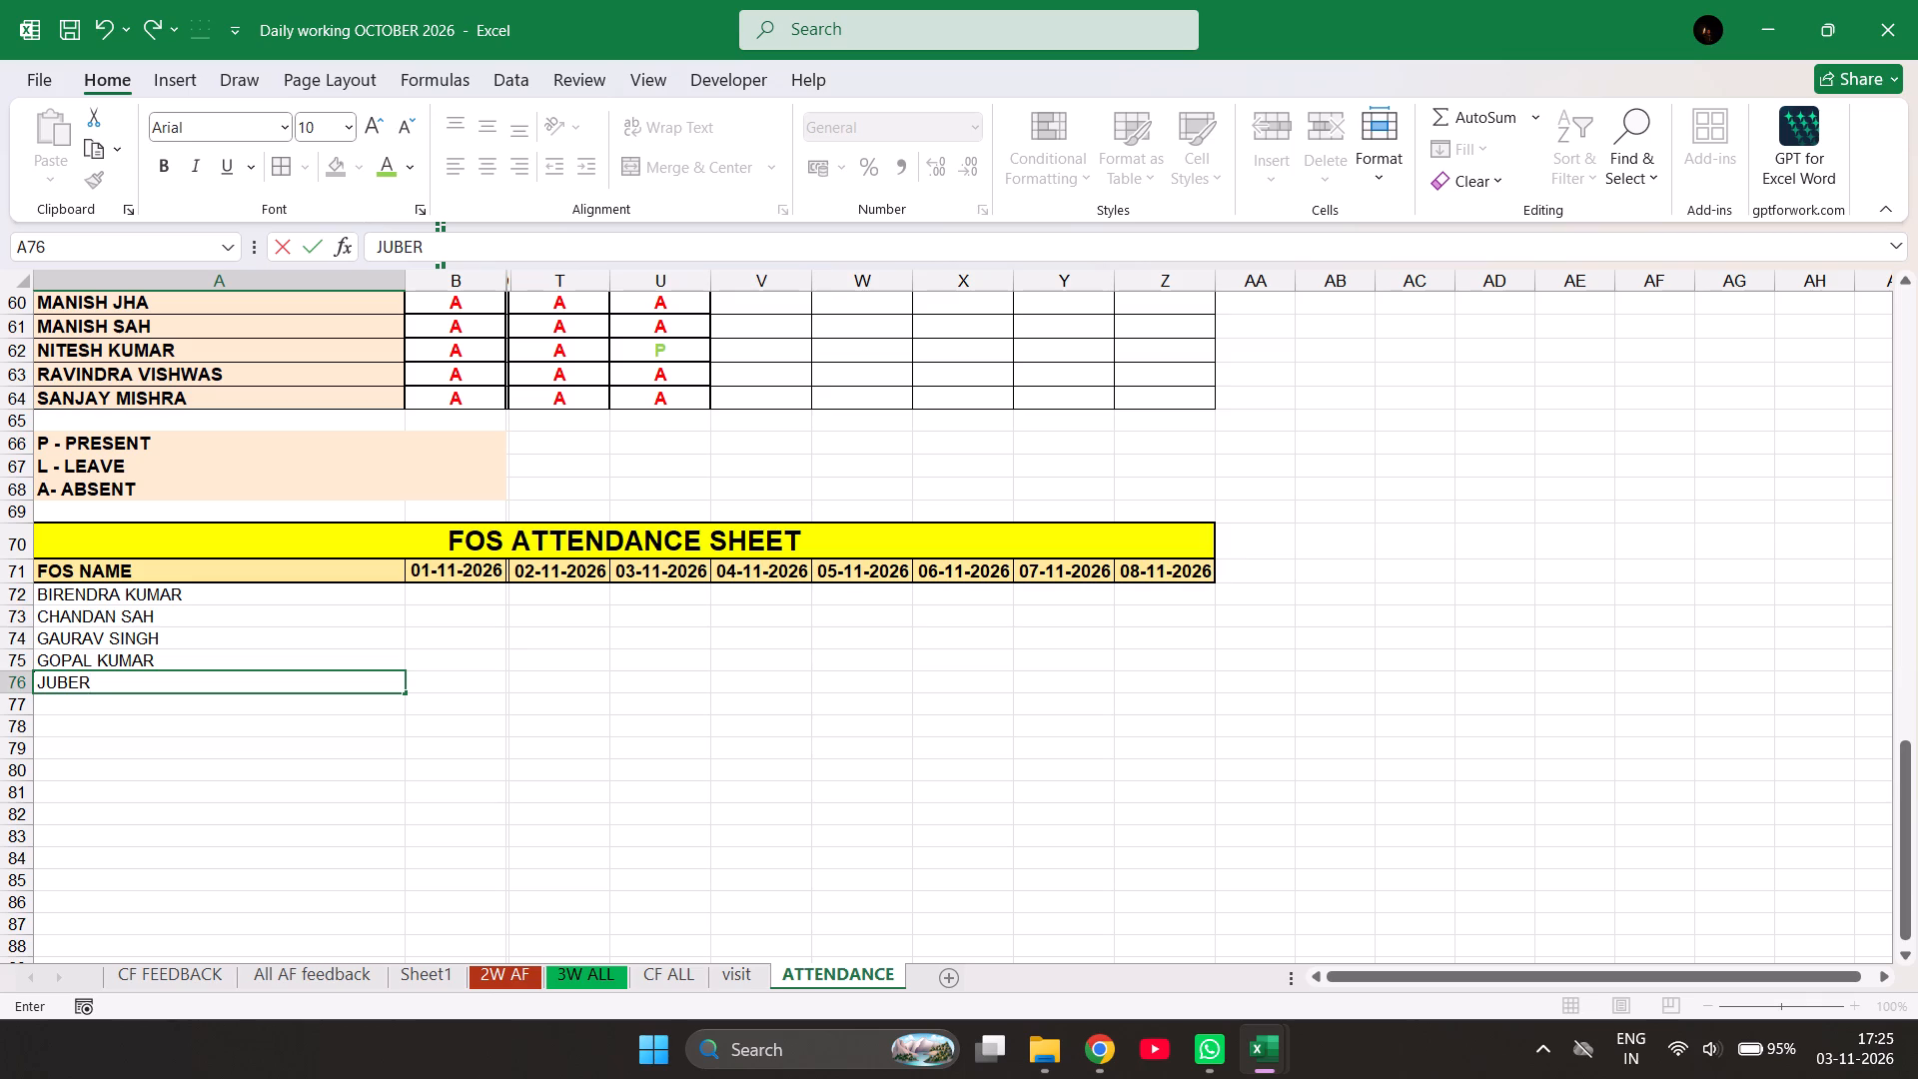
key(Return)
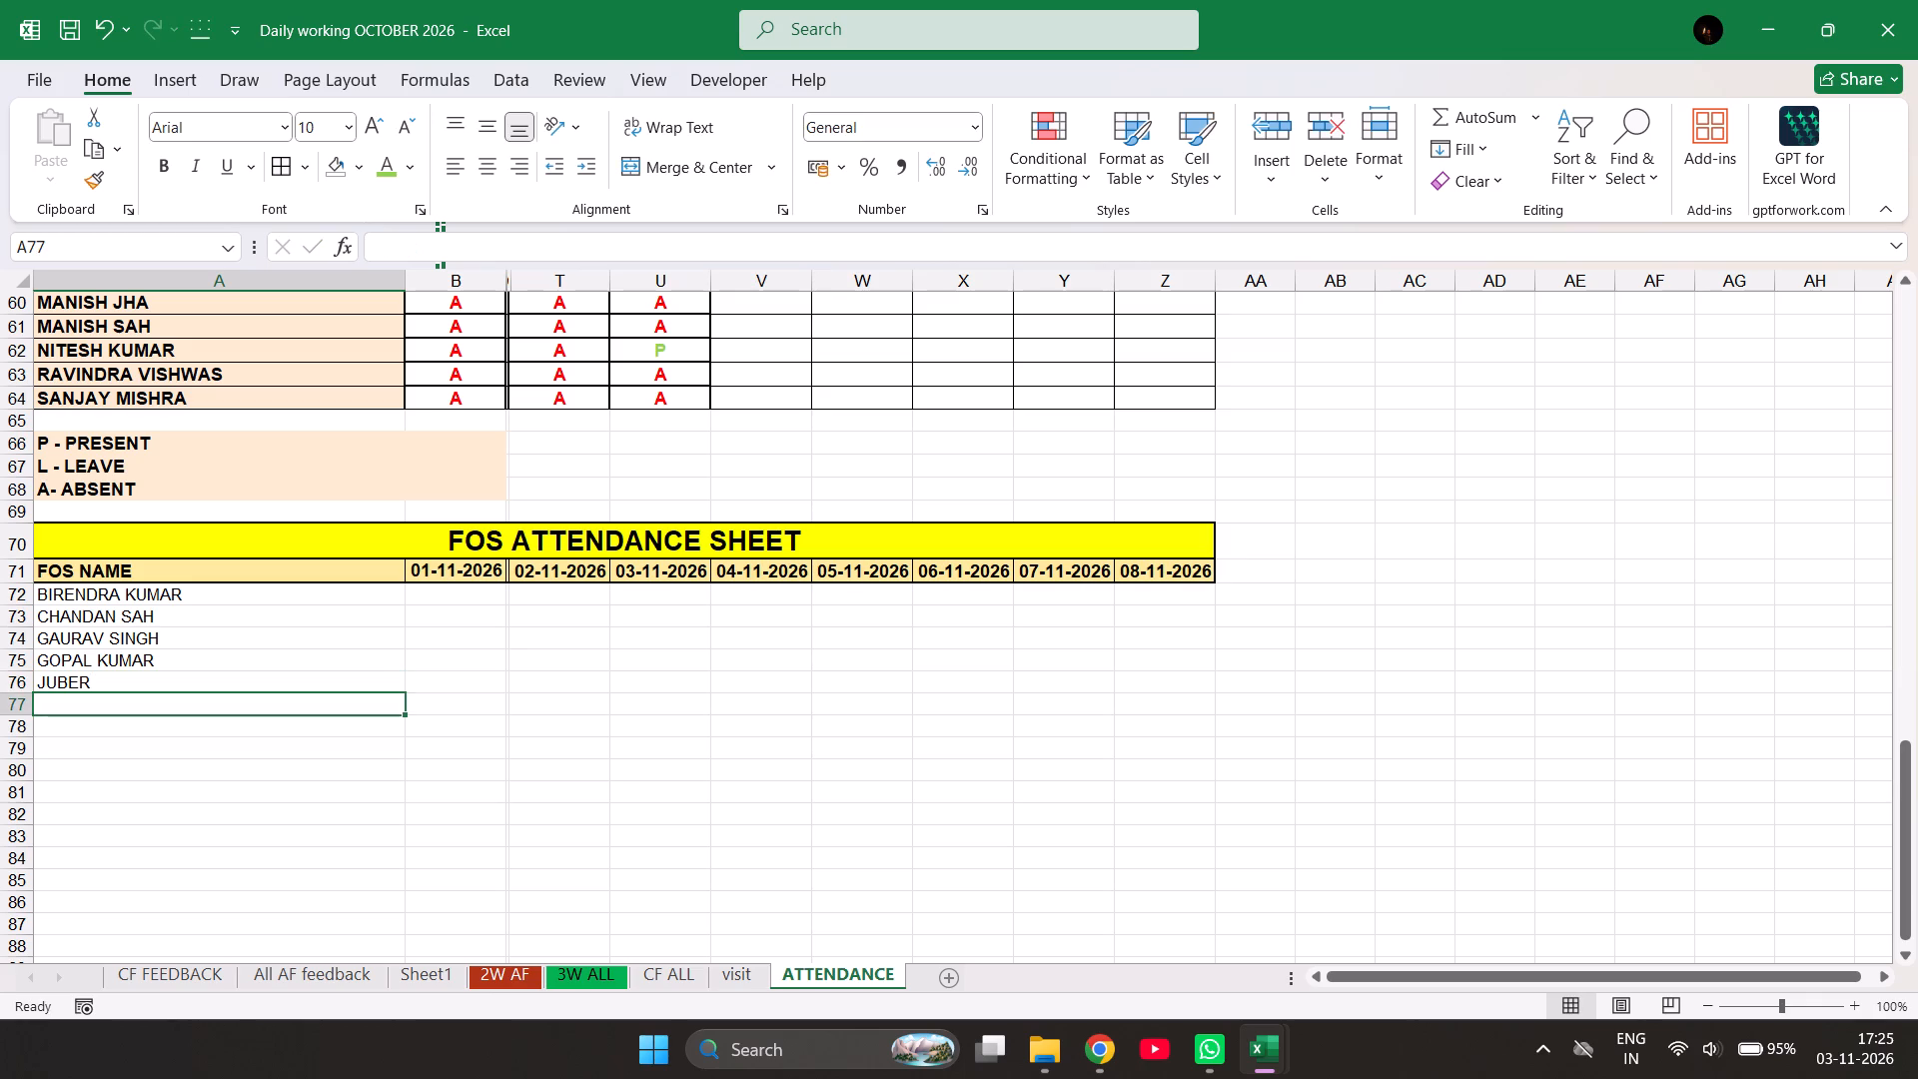
Enter the full name of the FOS Pashupatinath in A77 of the new table.
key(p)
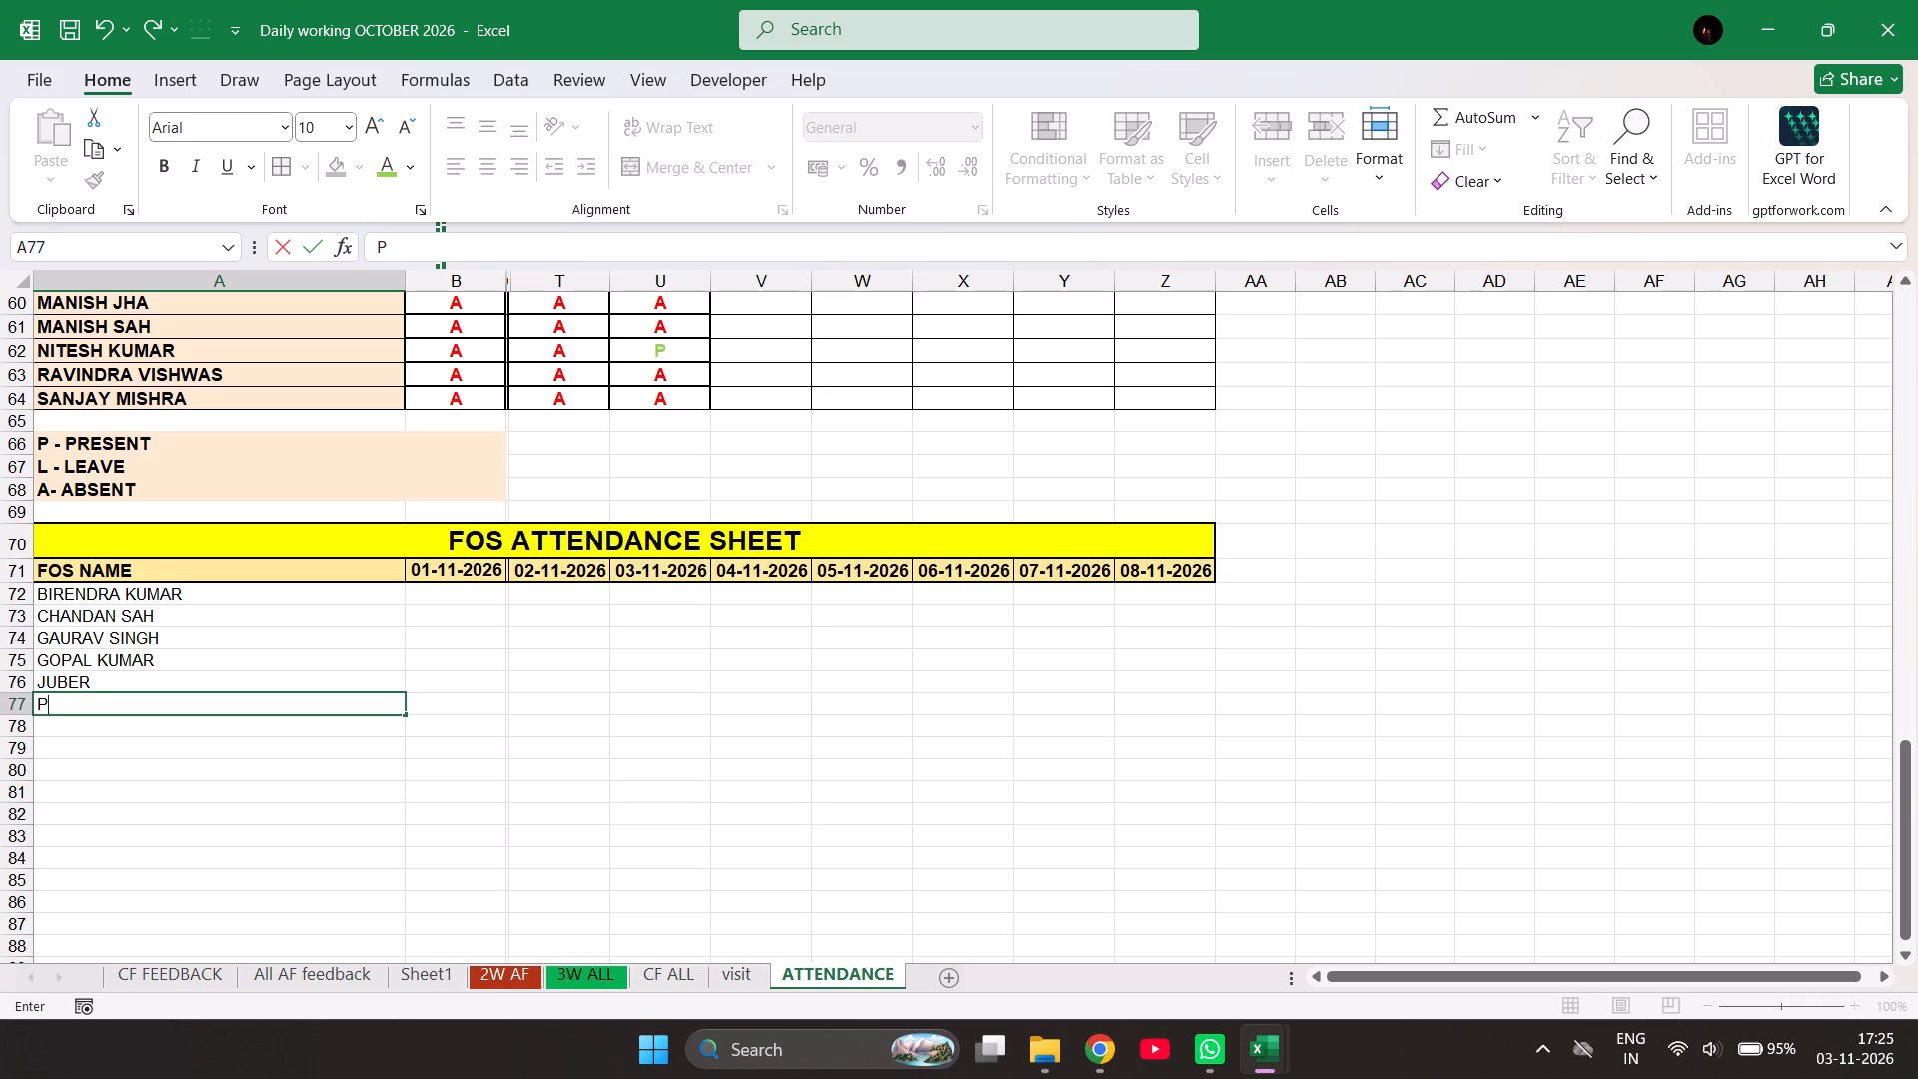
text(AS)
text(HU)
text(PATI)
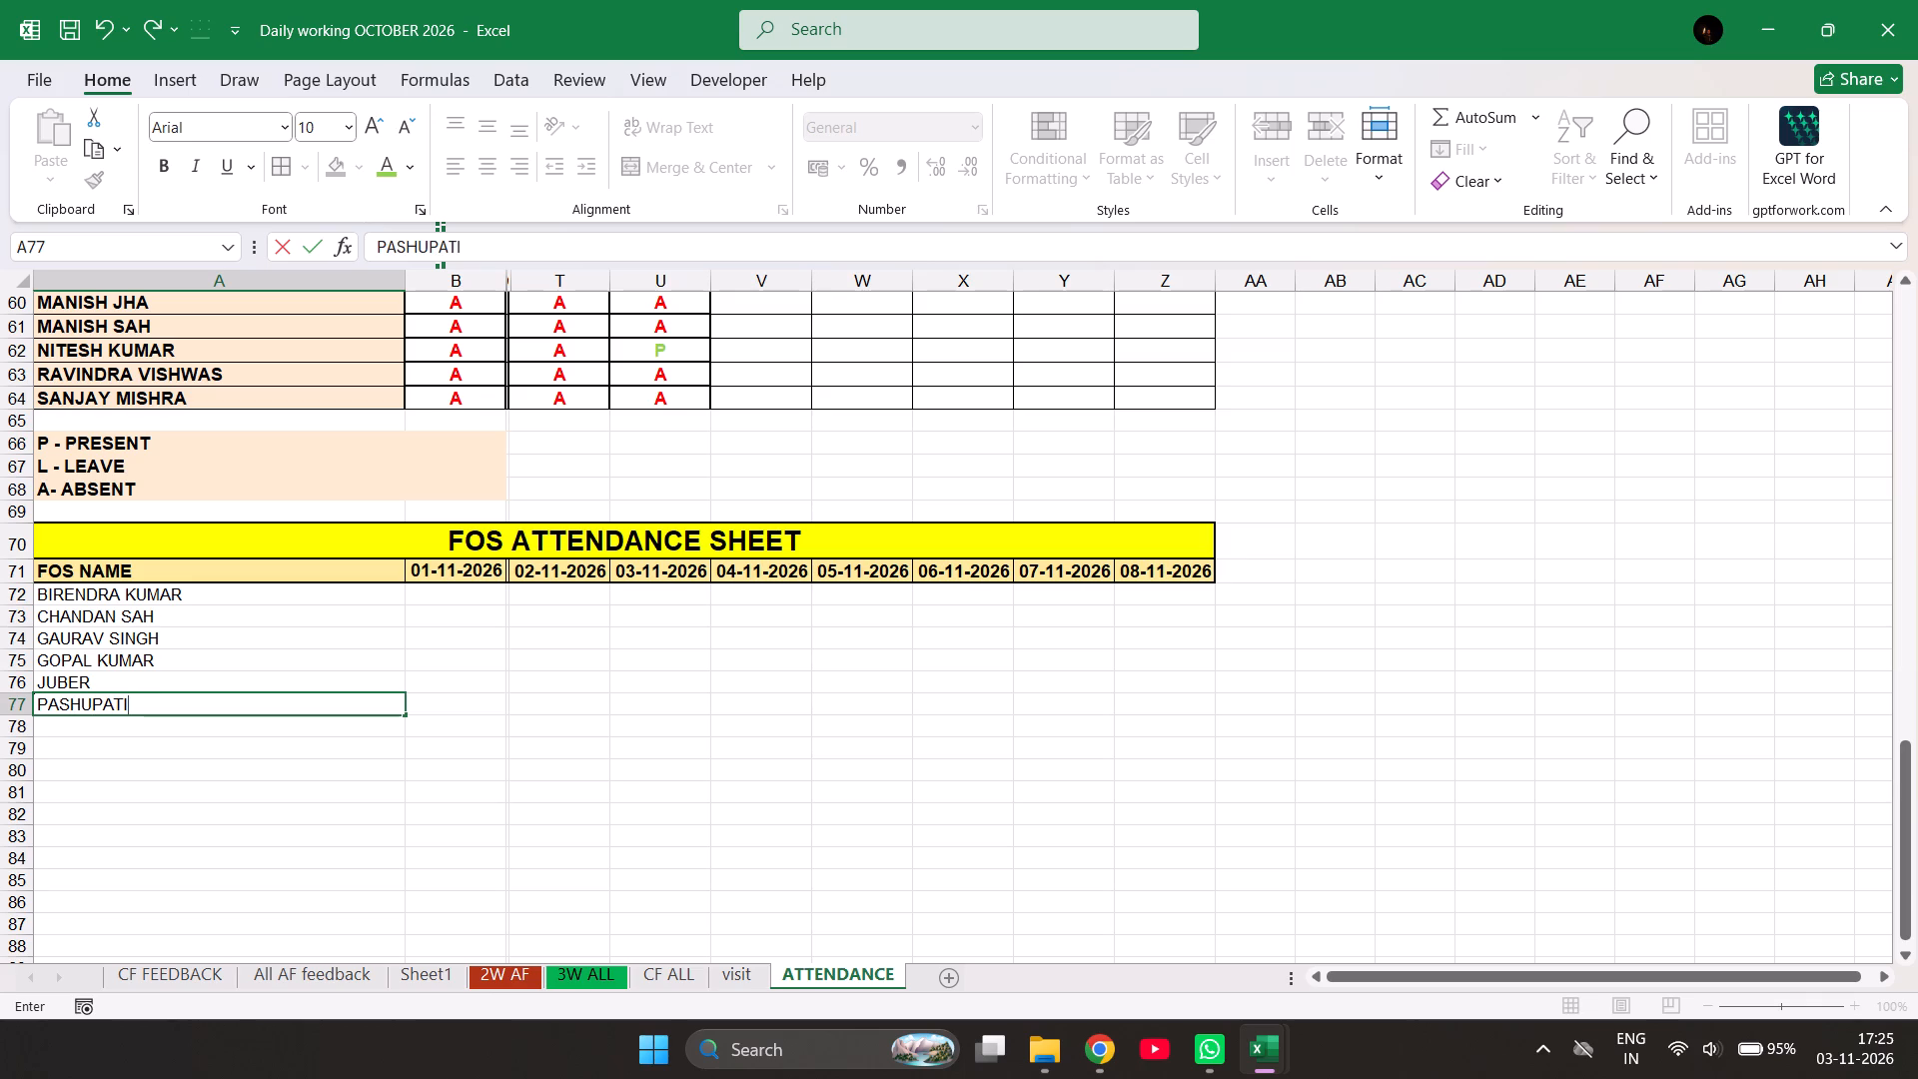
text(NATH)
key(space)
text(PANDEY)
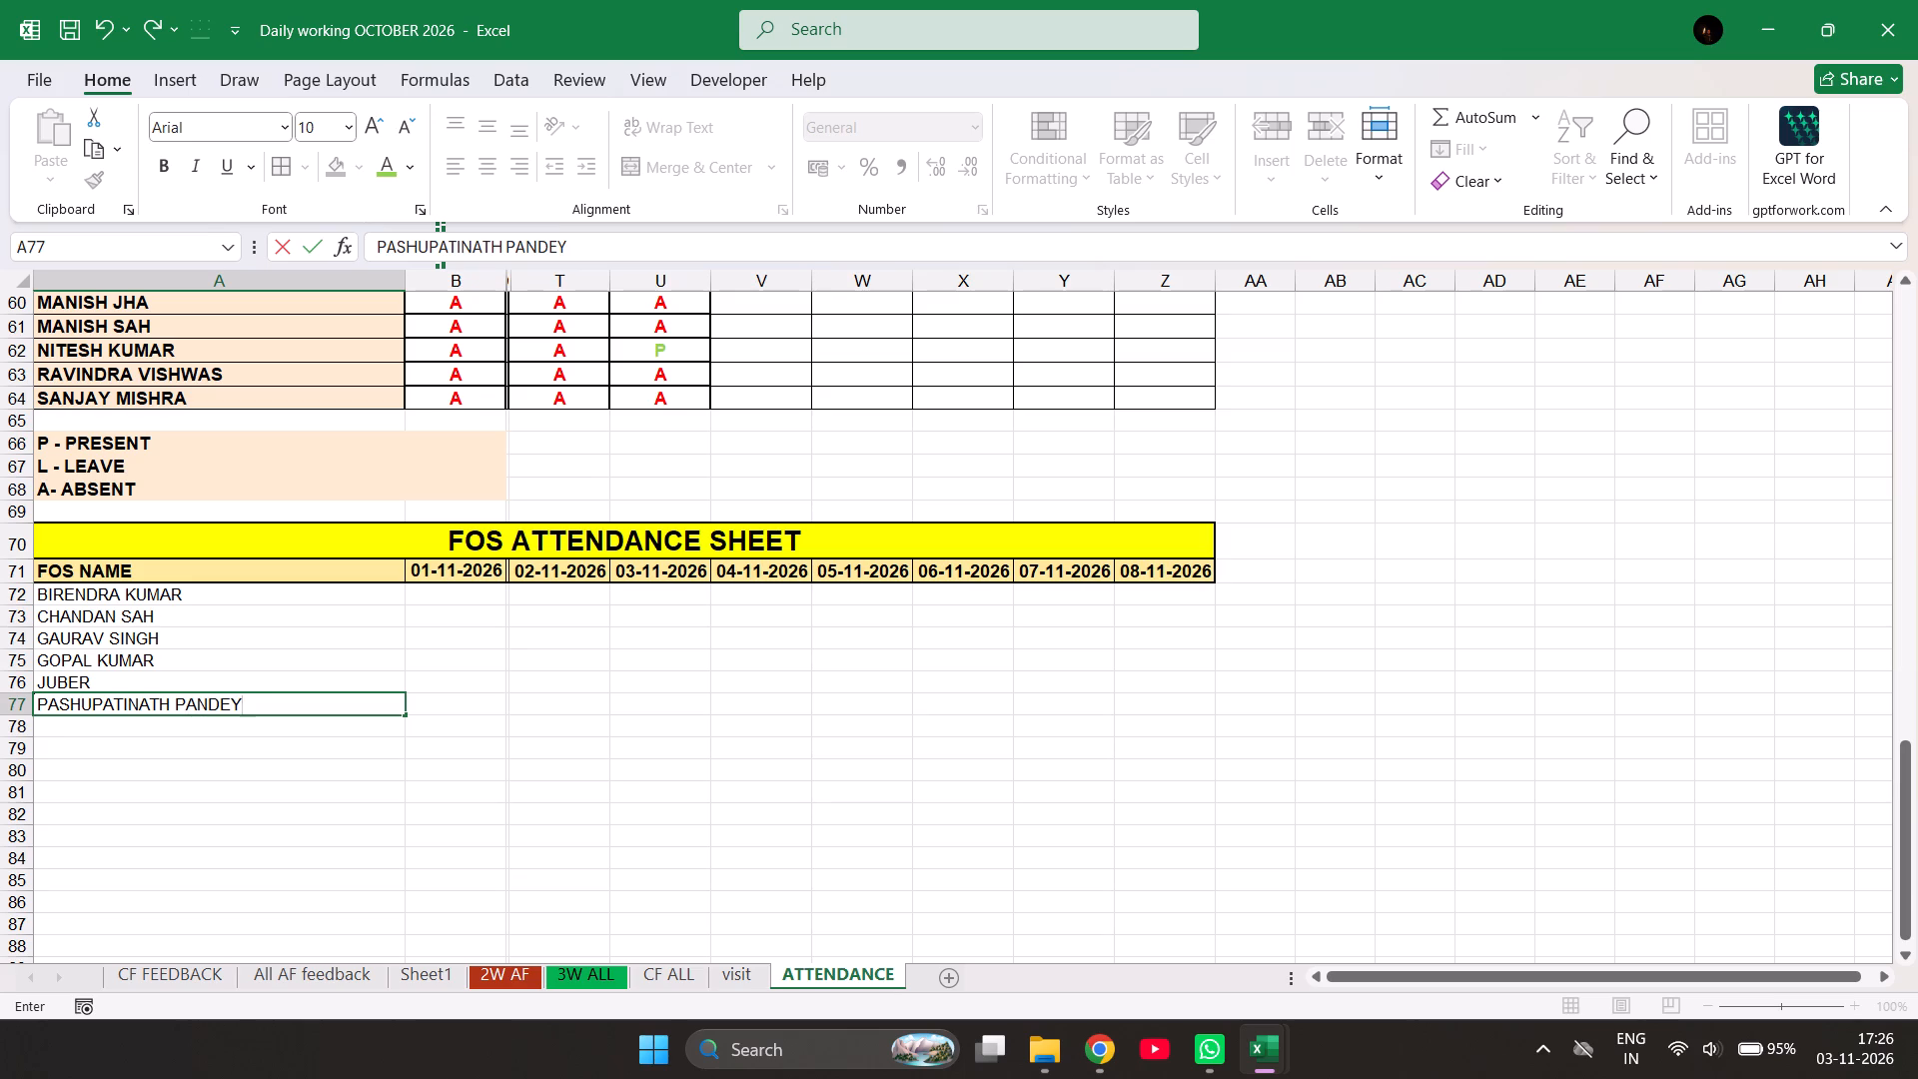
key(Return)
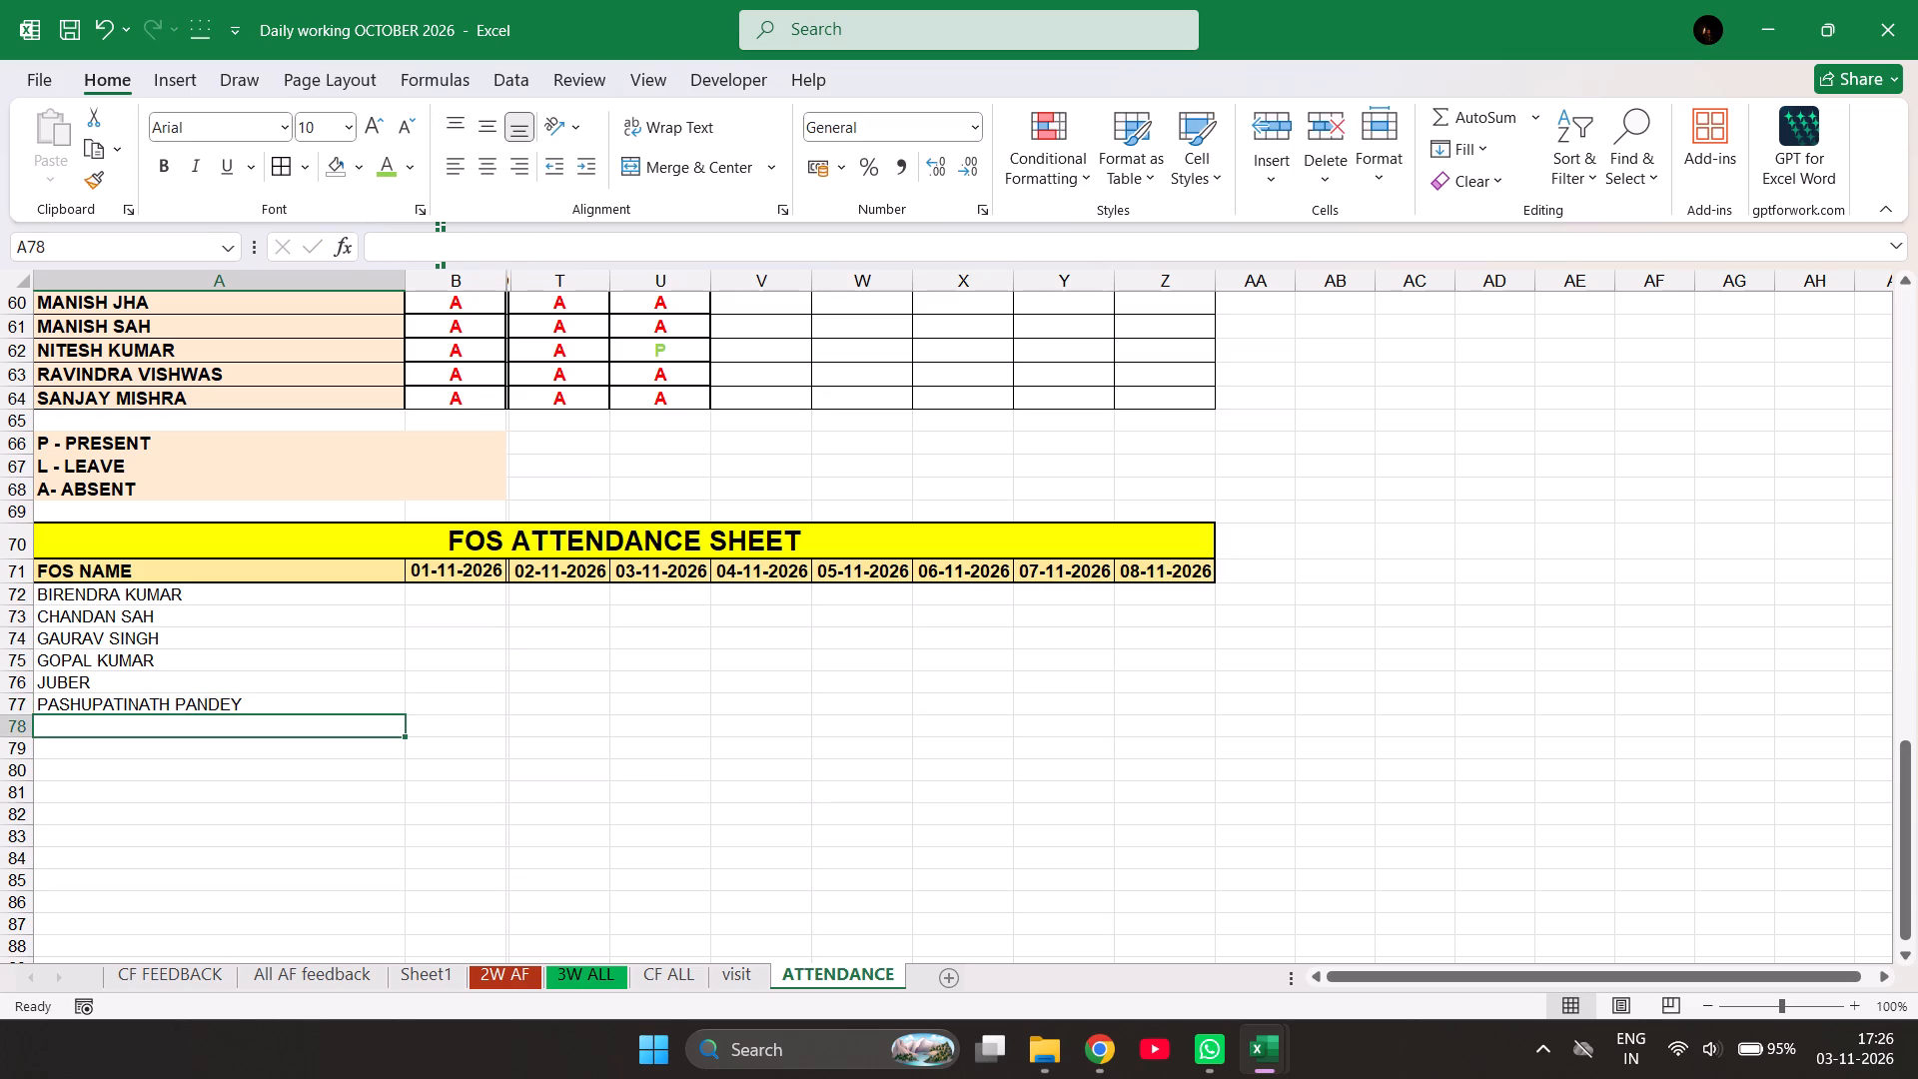
Enter the full name of the FOS Sanjeev in A78 of the new table.
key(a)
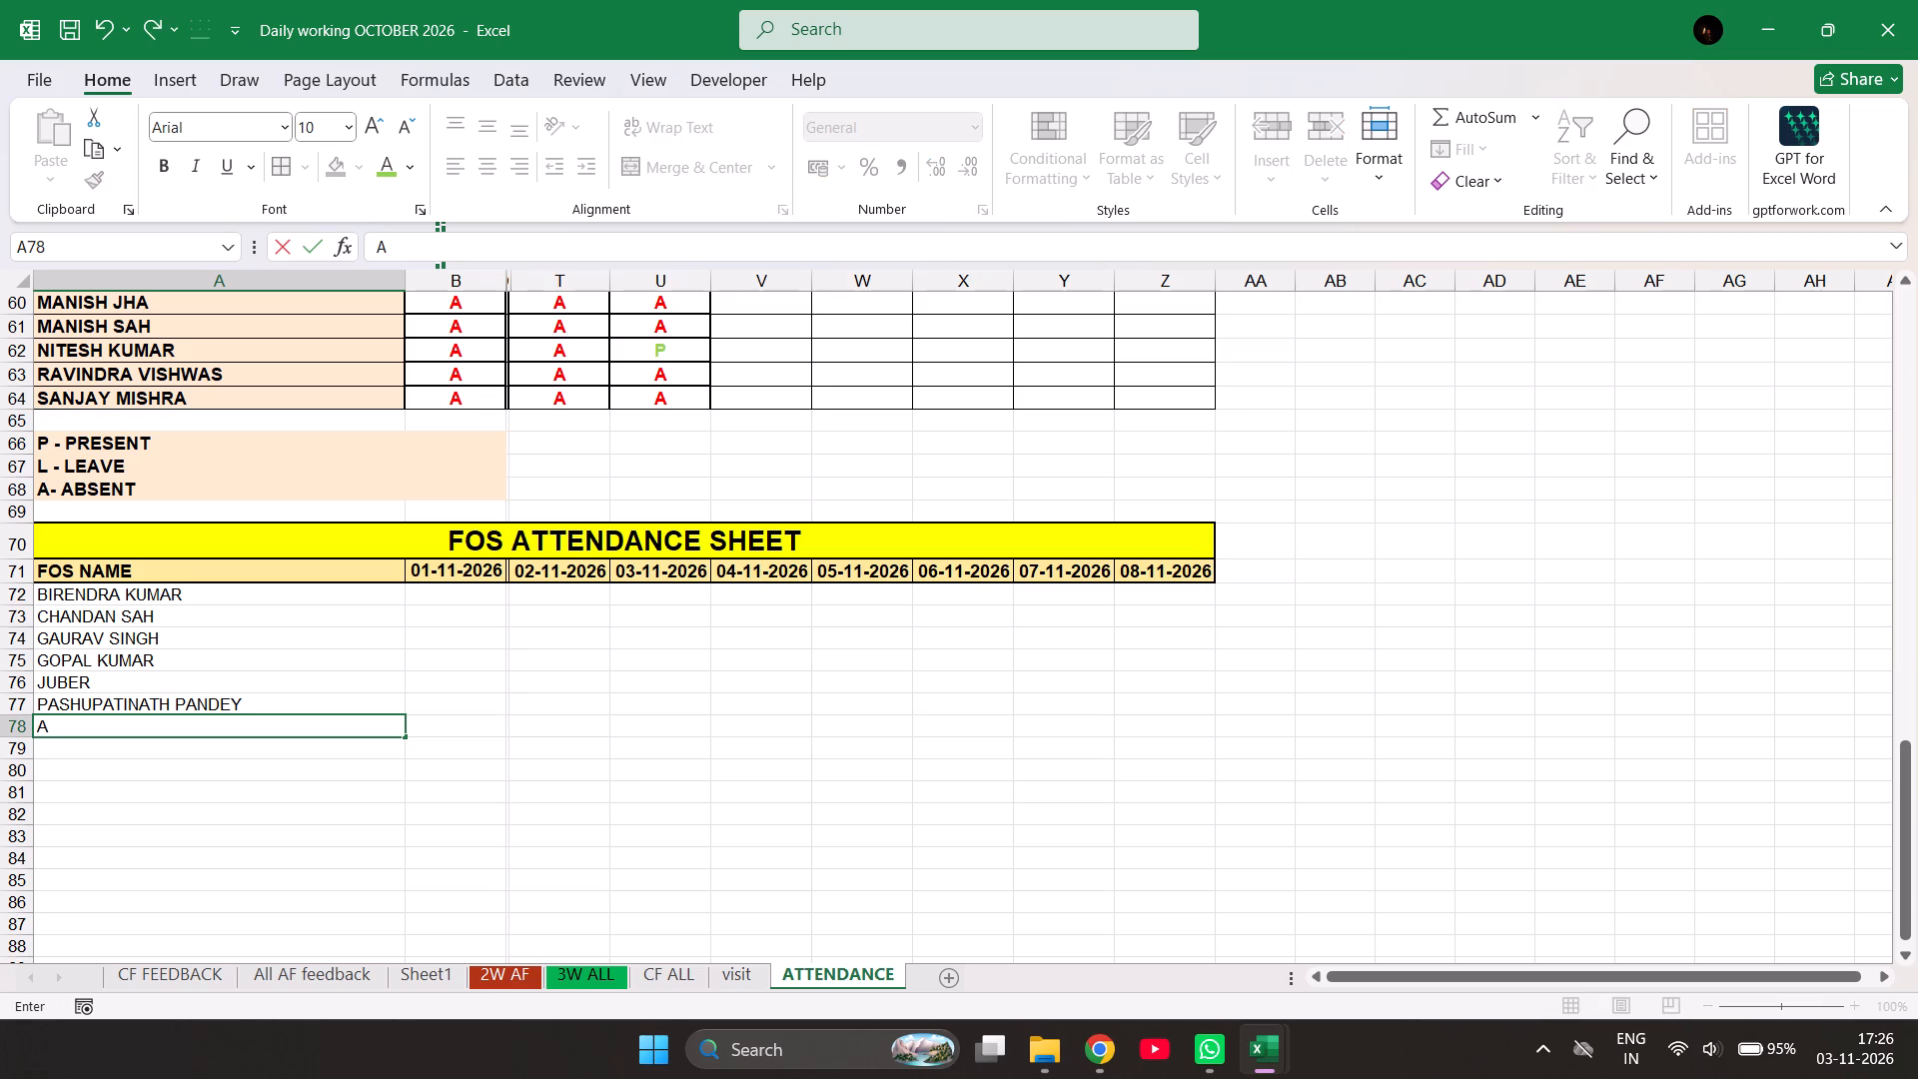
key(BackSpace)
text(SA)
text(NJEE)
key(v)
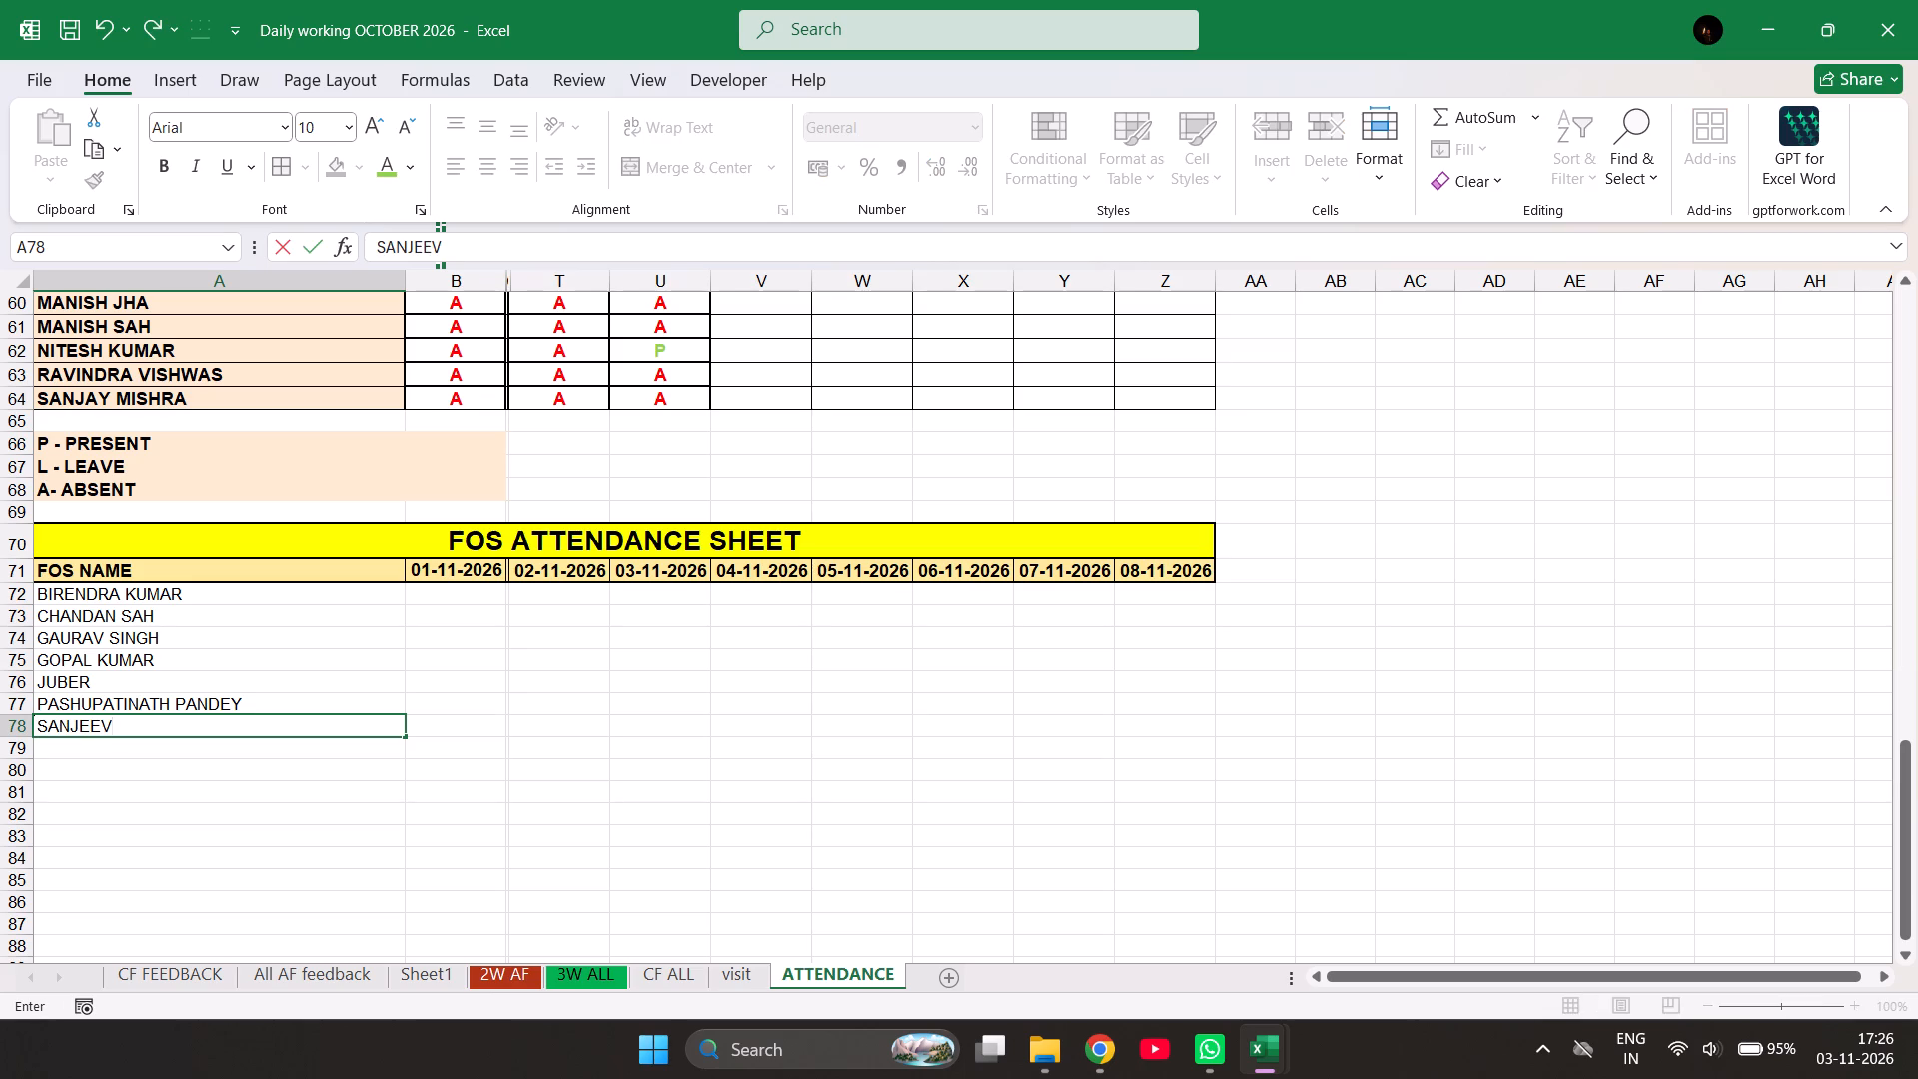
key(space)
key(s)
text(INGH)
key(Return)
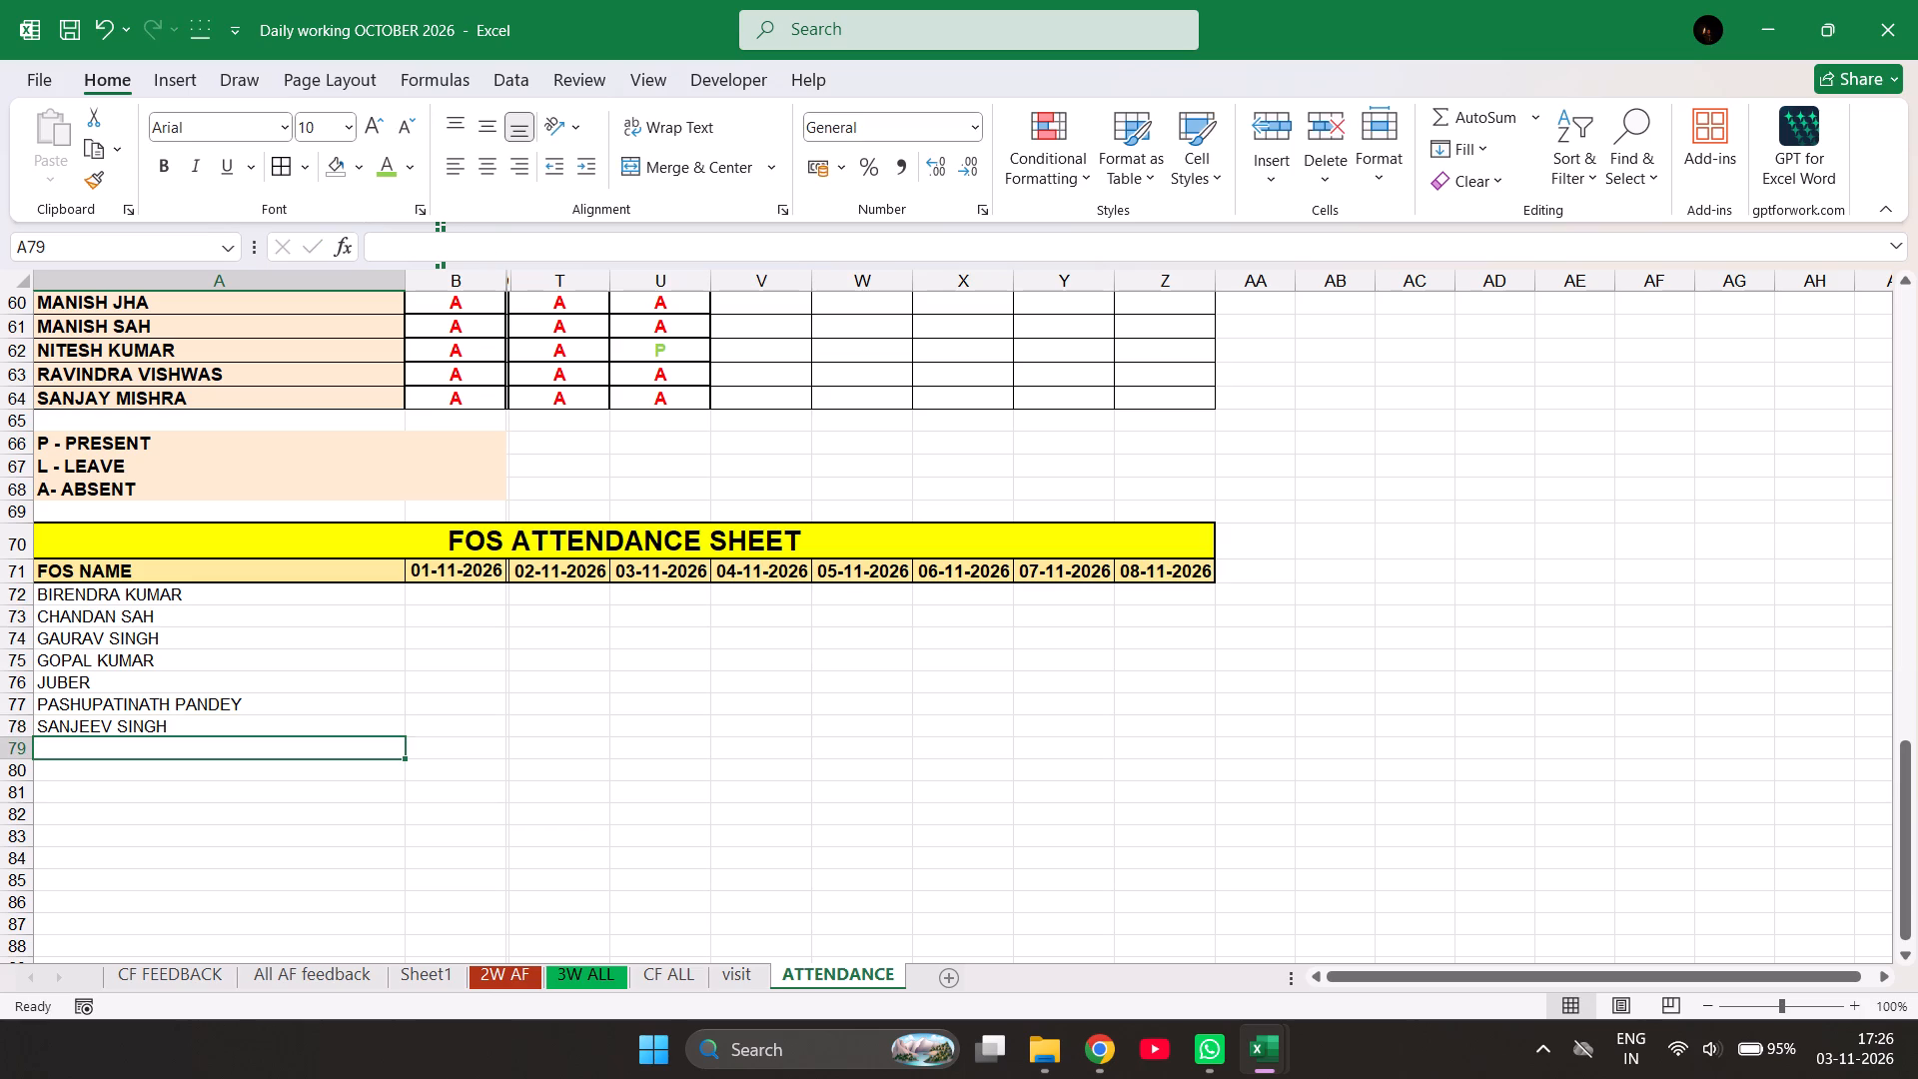
Enter two more full FOS names in the new table: Shiv's in A79 and Sudhir's in A80.
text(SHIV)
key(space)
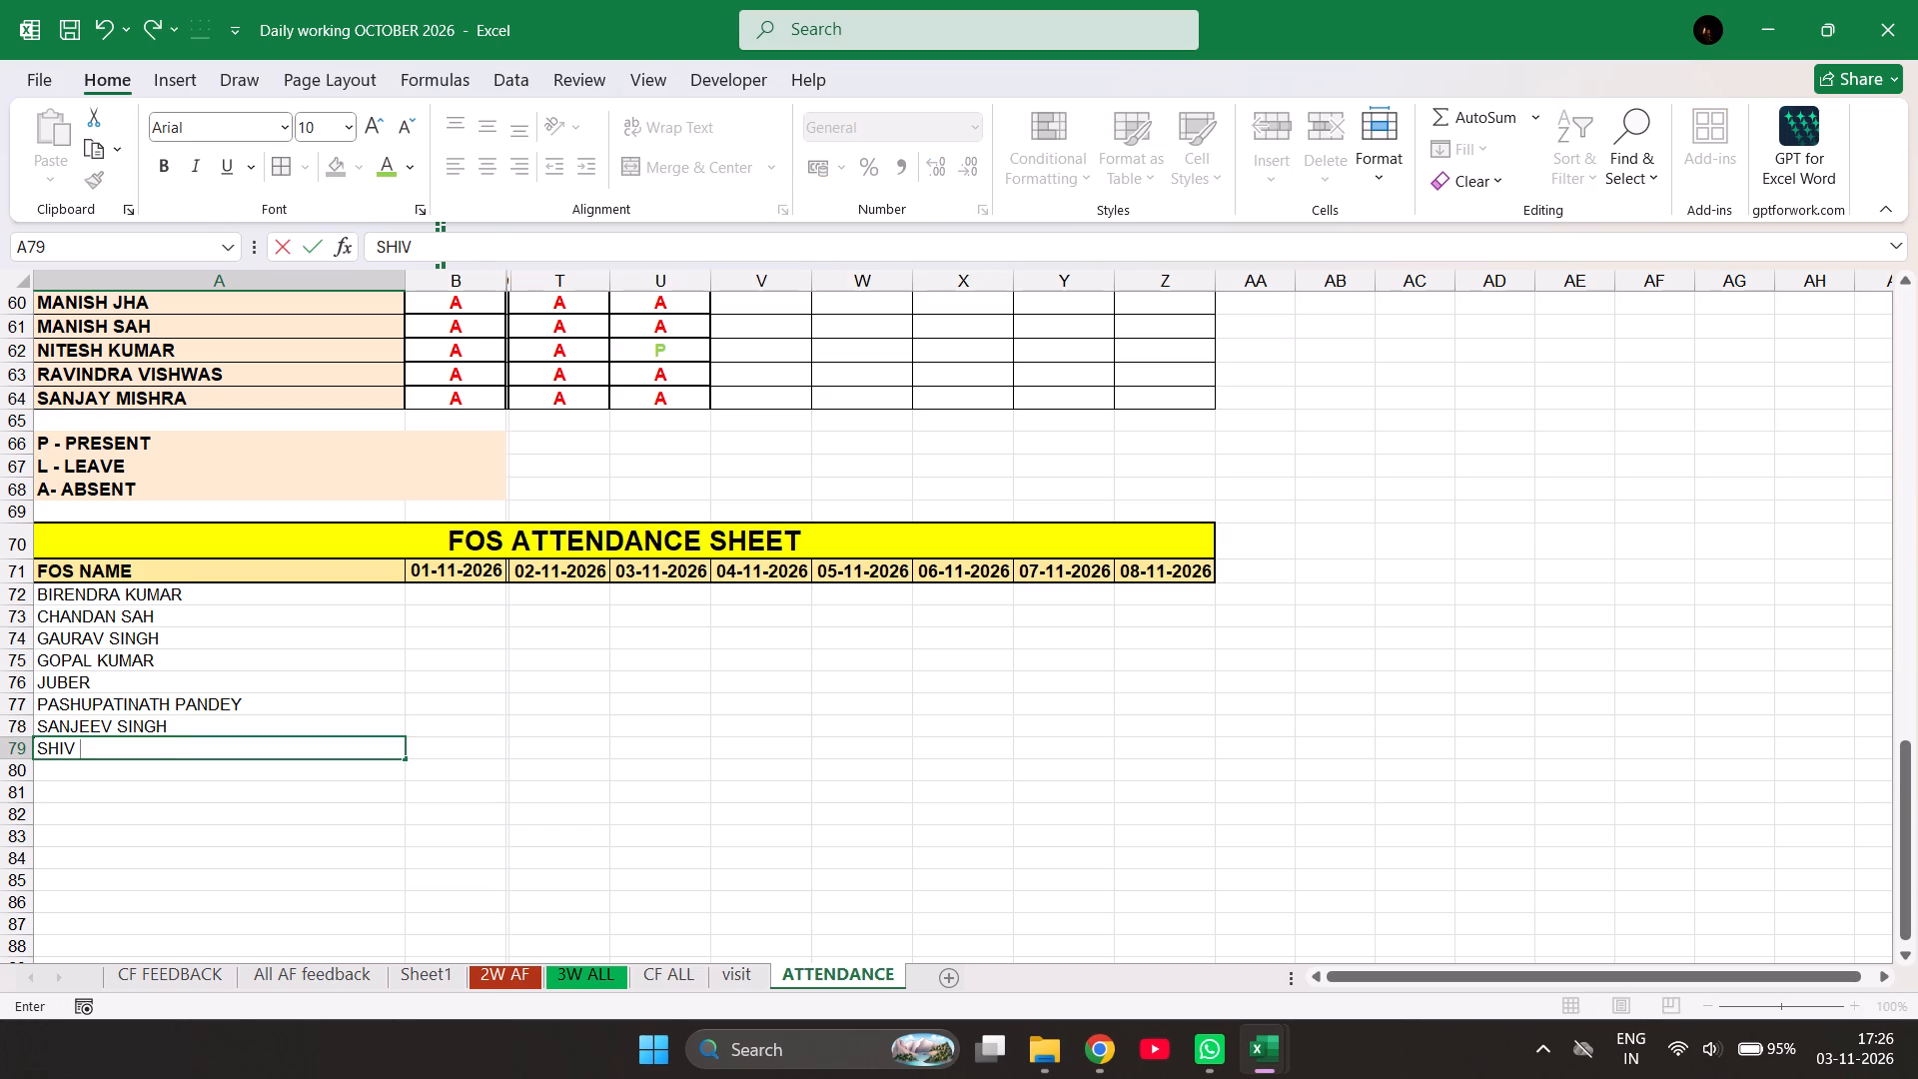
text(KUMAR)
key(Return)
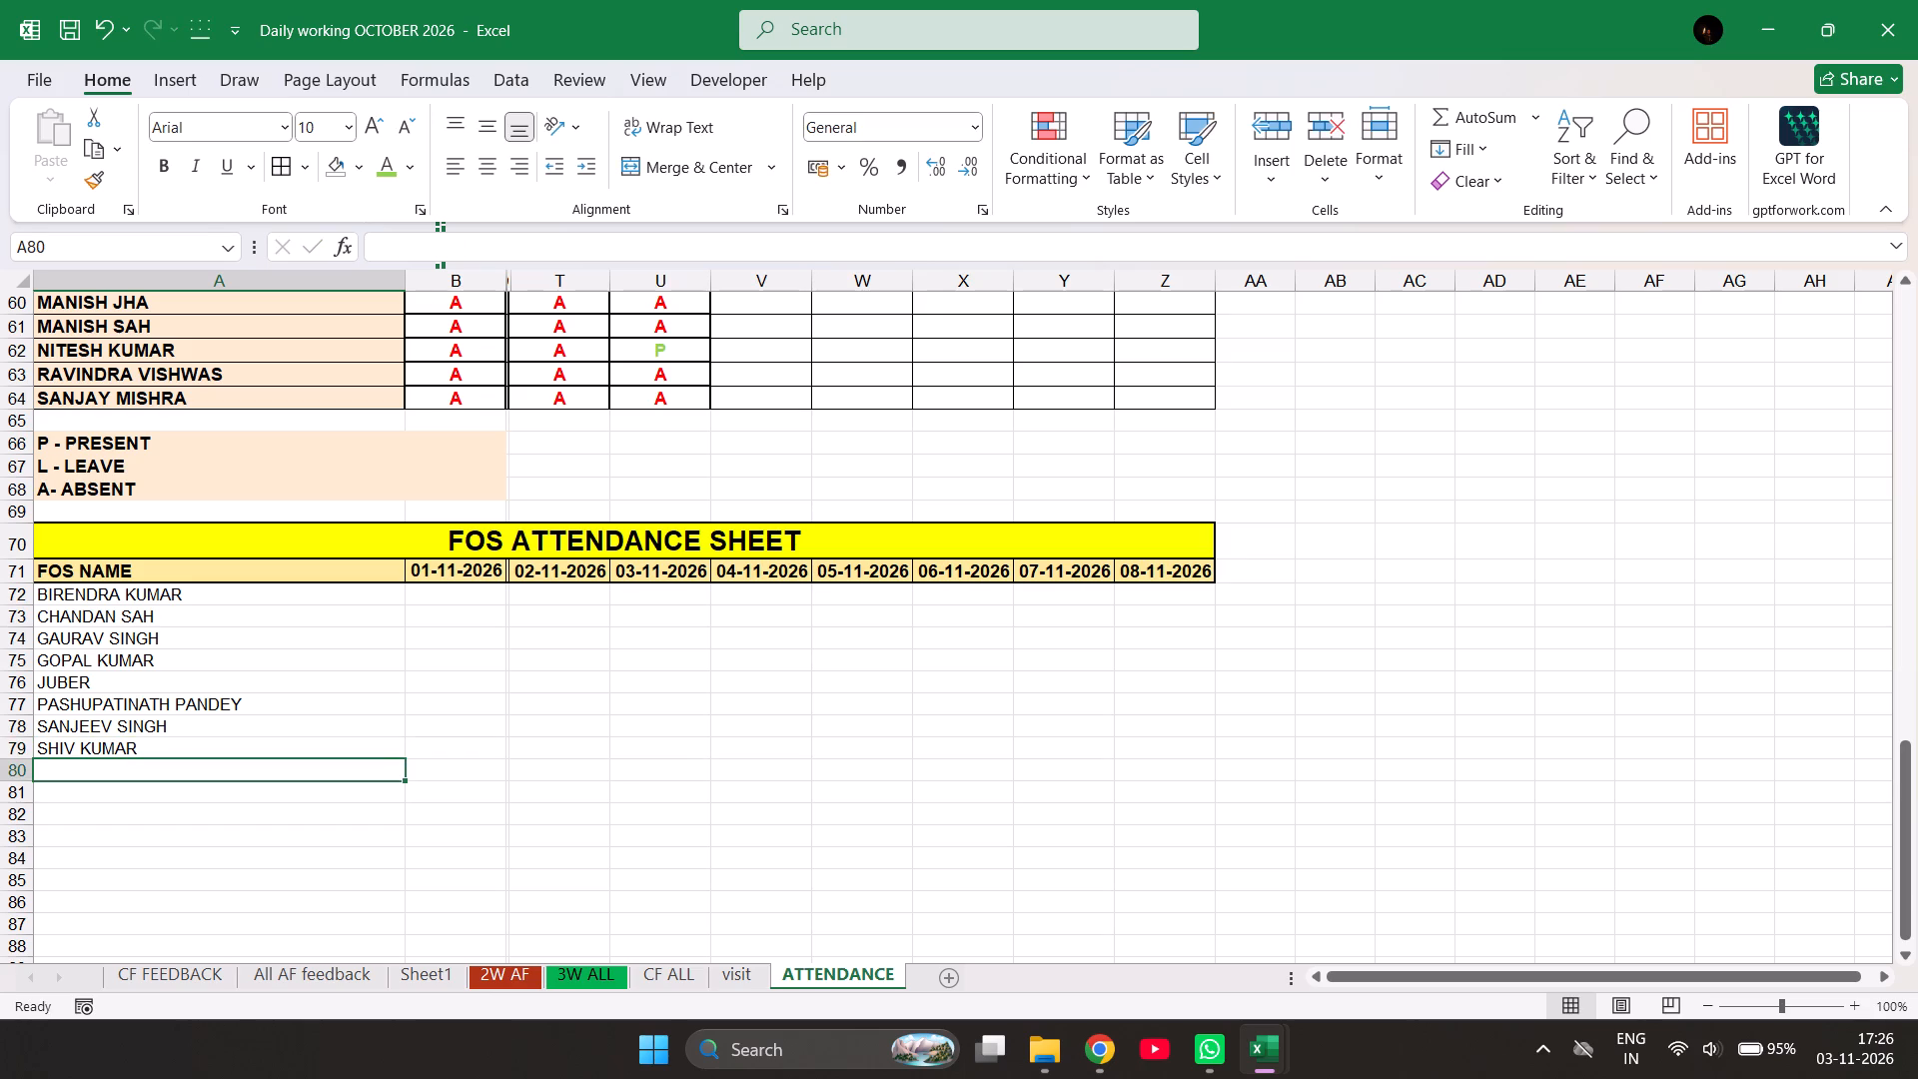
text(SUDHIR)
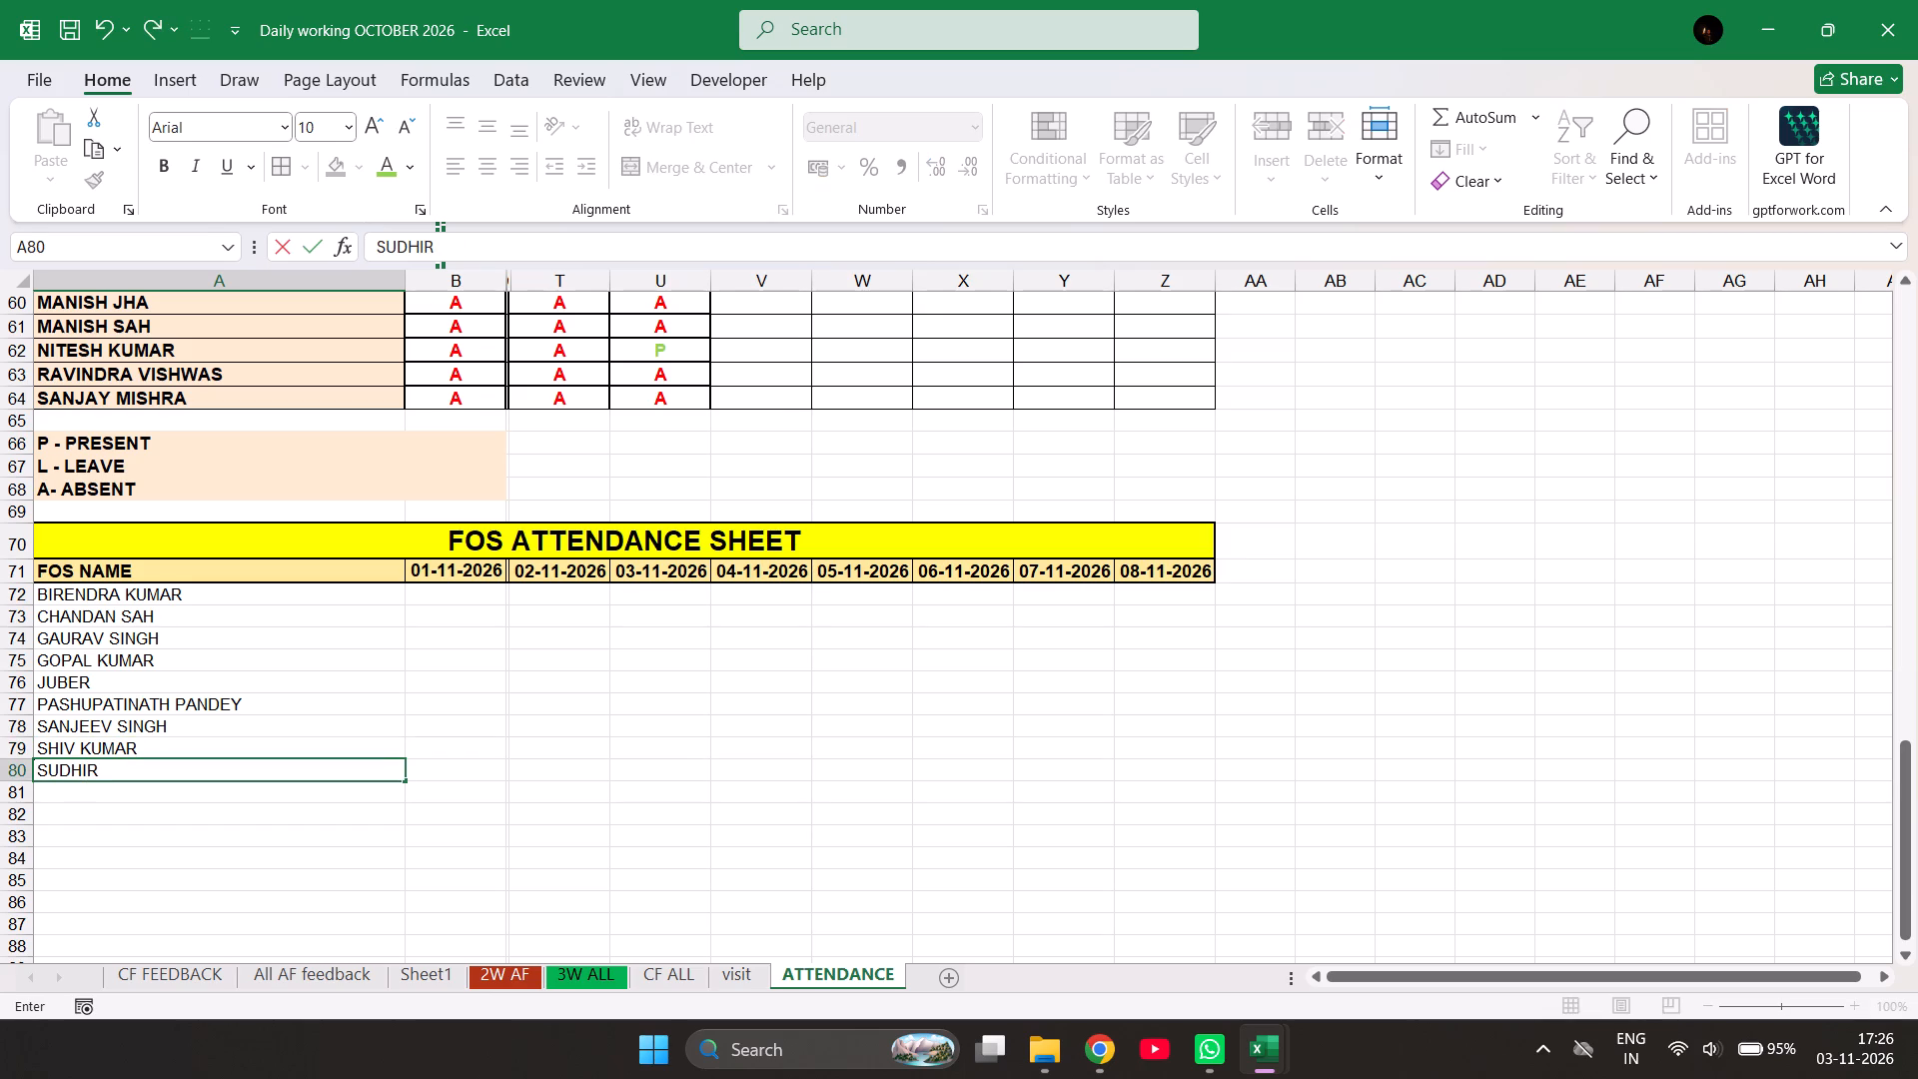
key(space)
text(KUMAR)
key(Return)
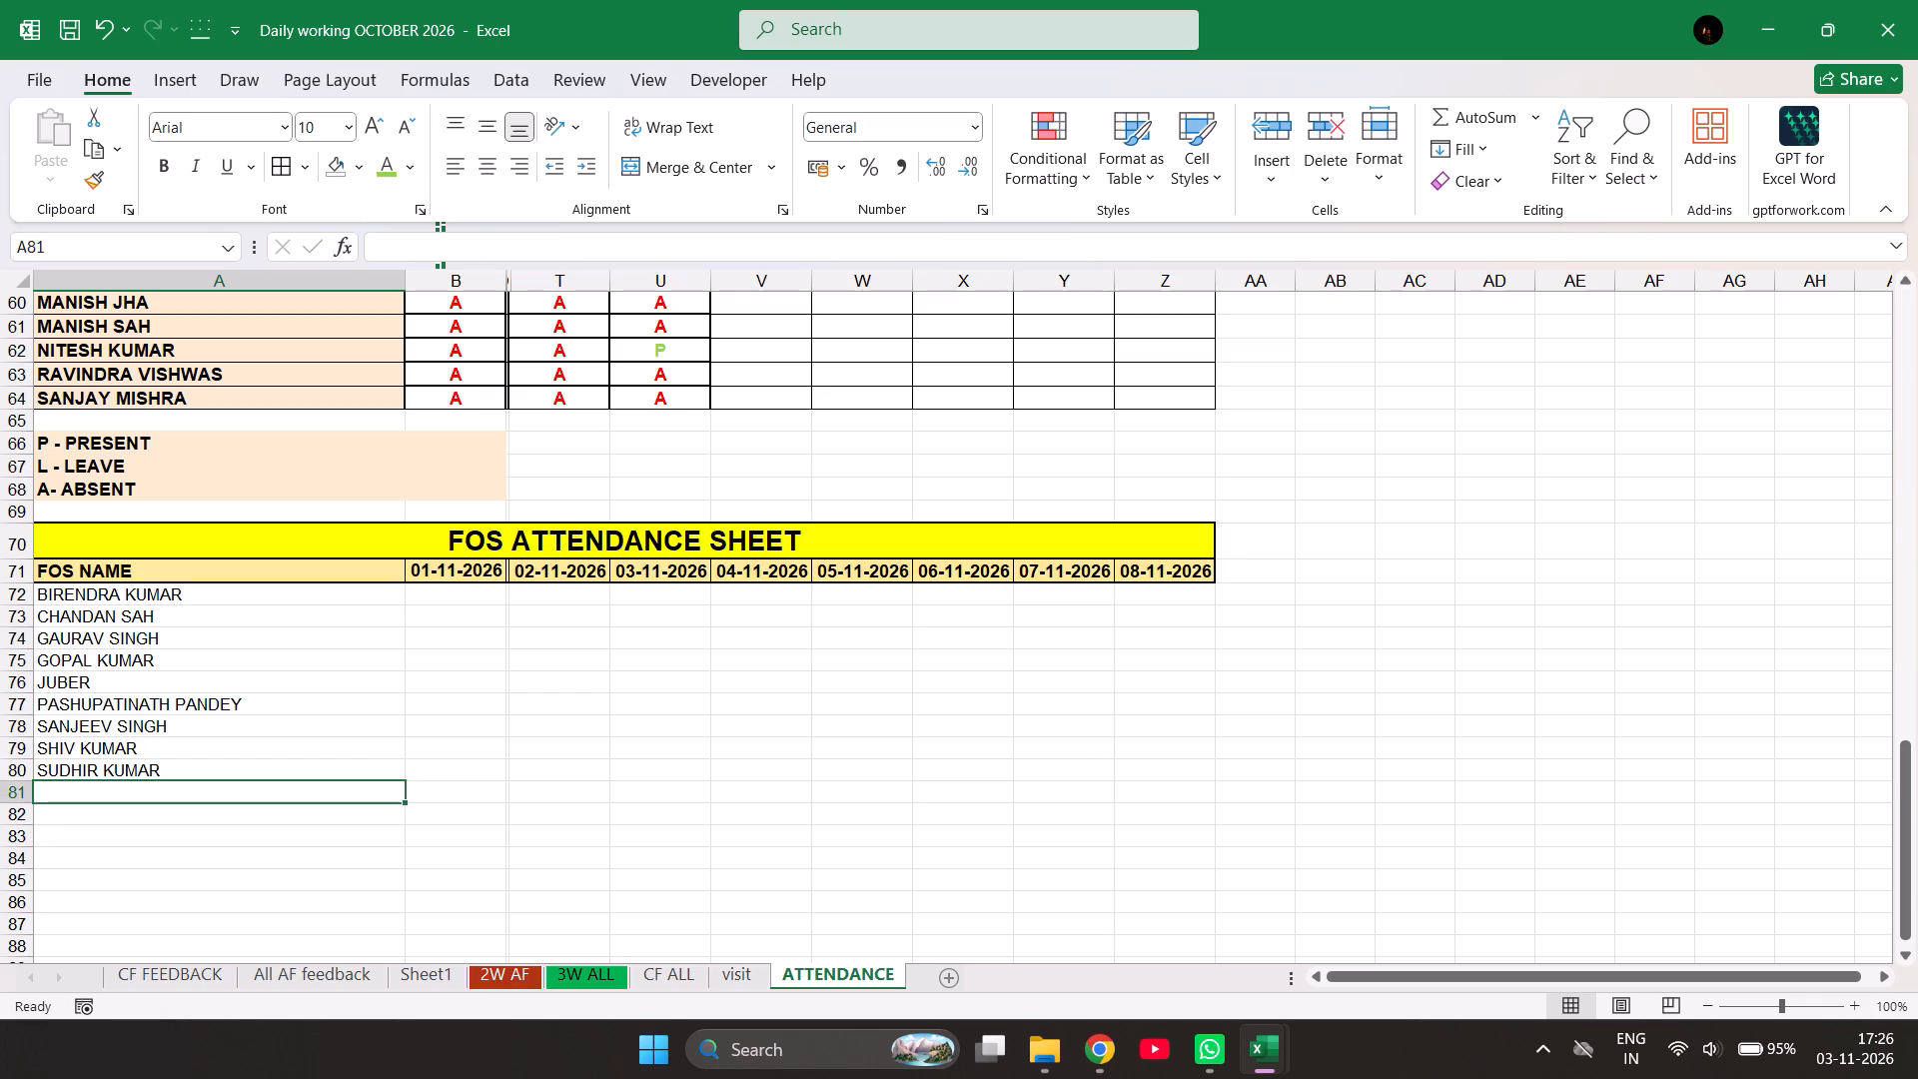
Enter the FOS name from A60 in A81 and the full name of the FOS Mukesh in A82.
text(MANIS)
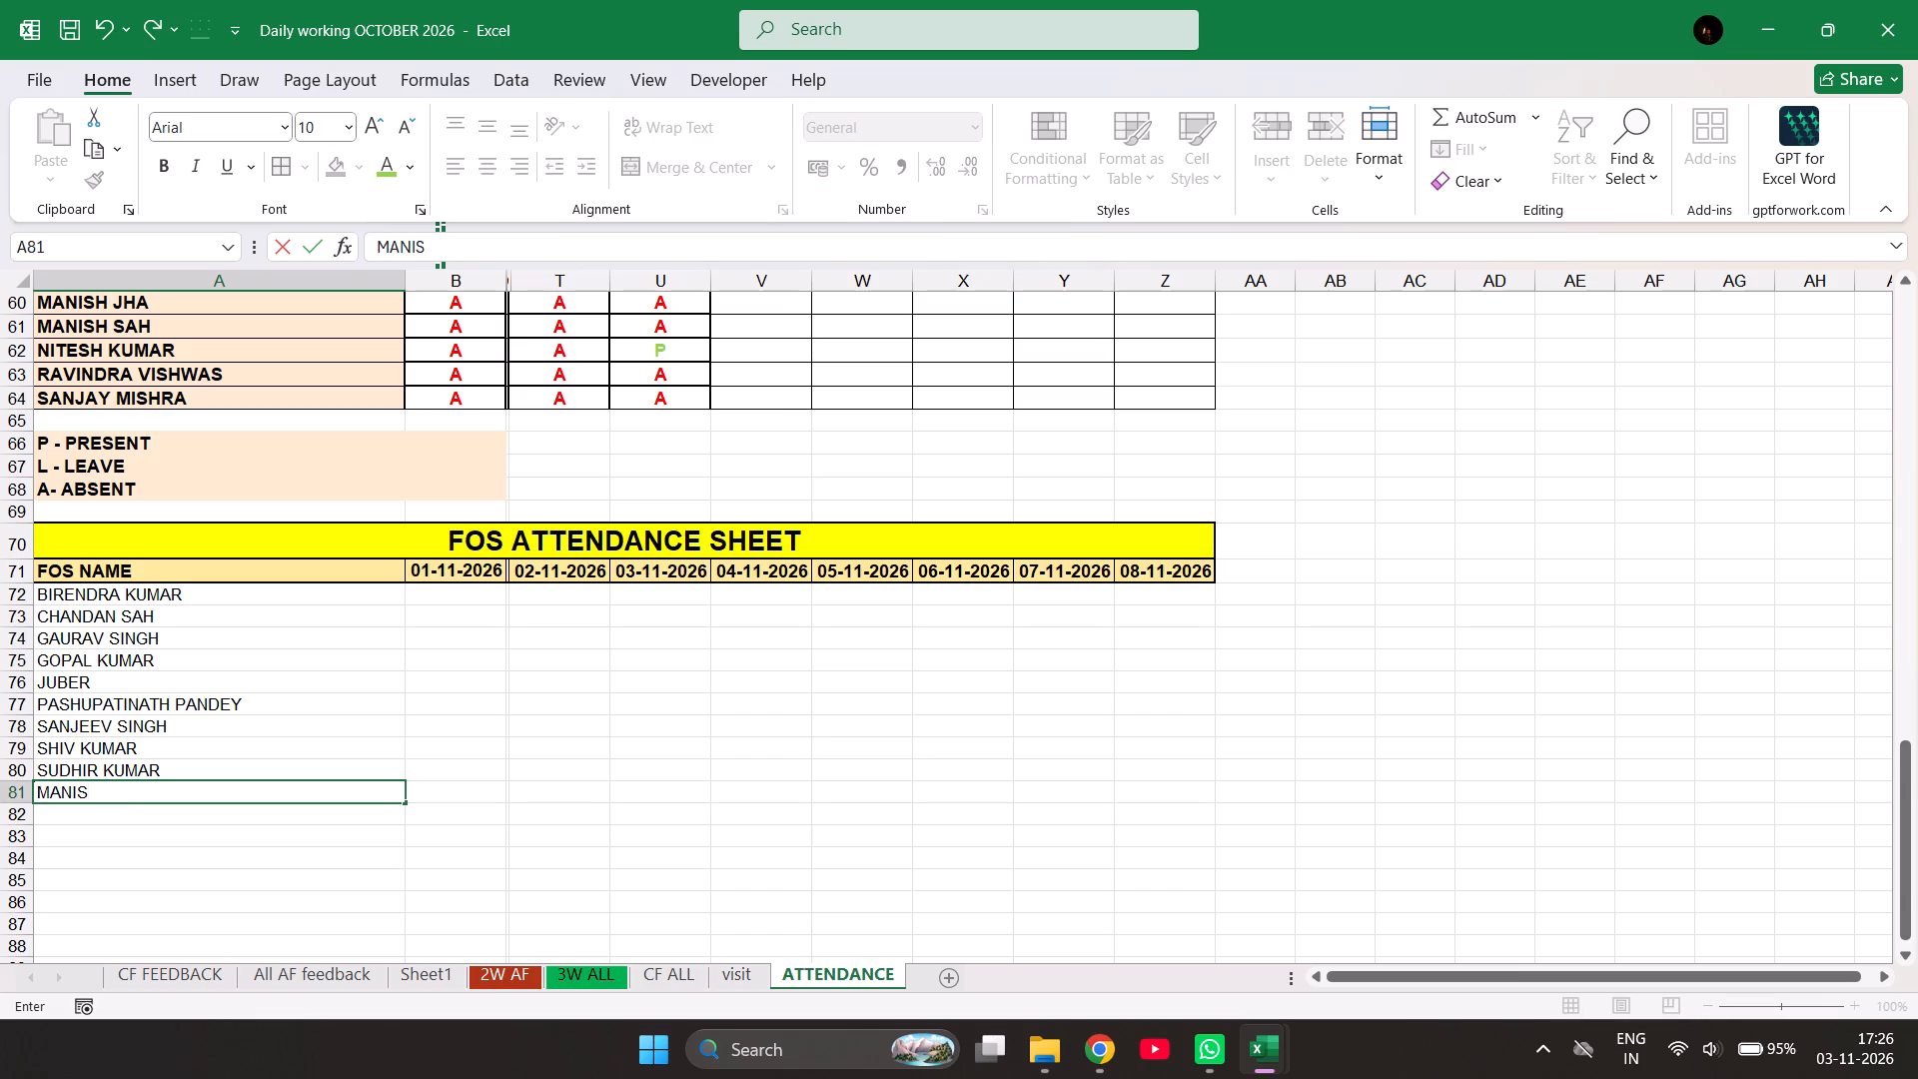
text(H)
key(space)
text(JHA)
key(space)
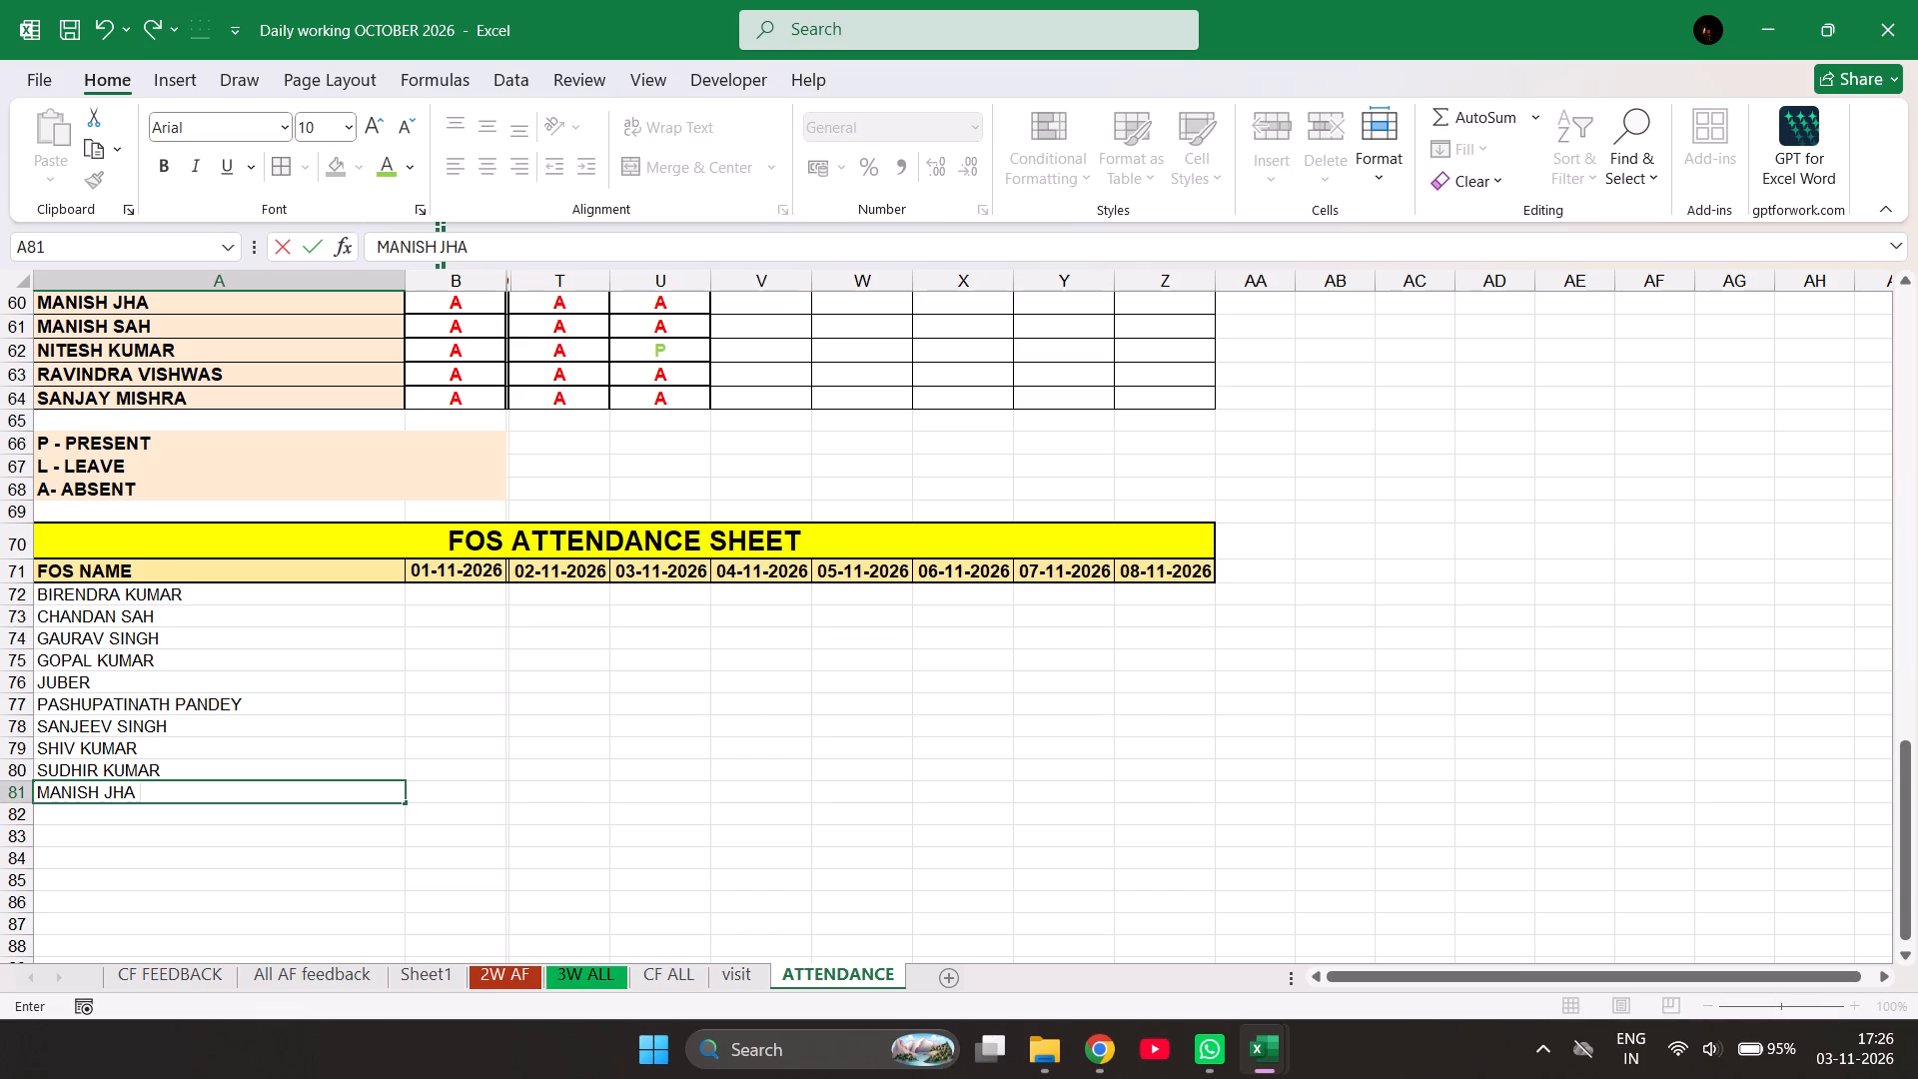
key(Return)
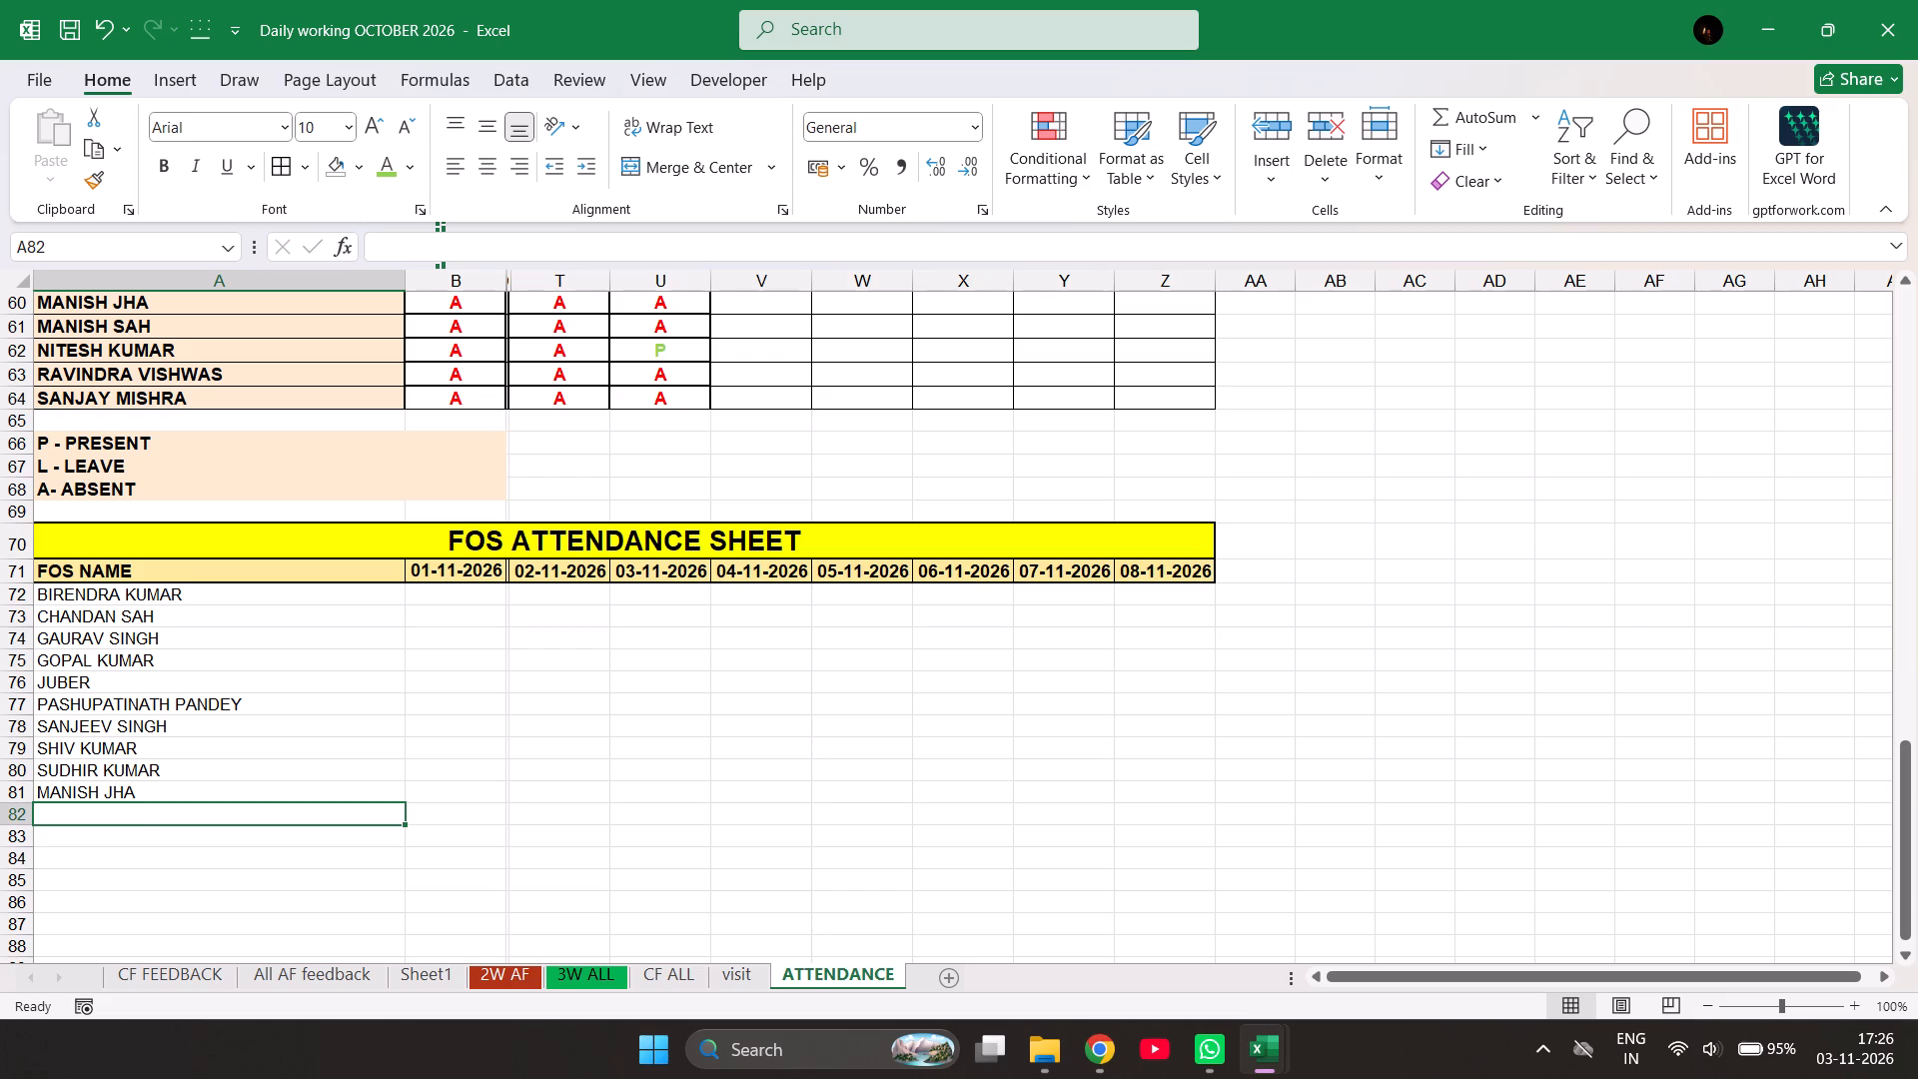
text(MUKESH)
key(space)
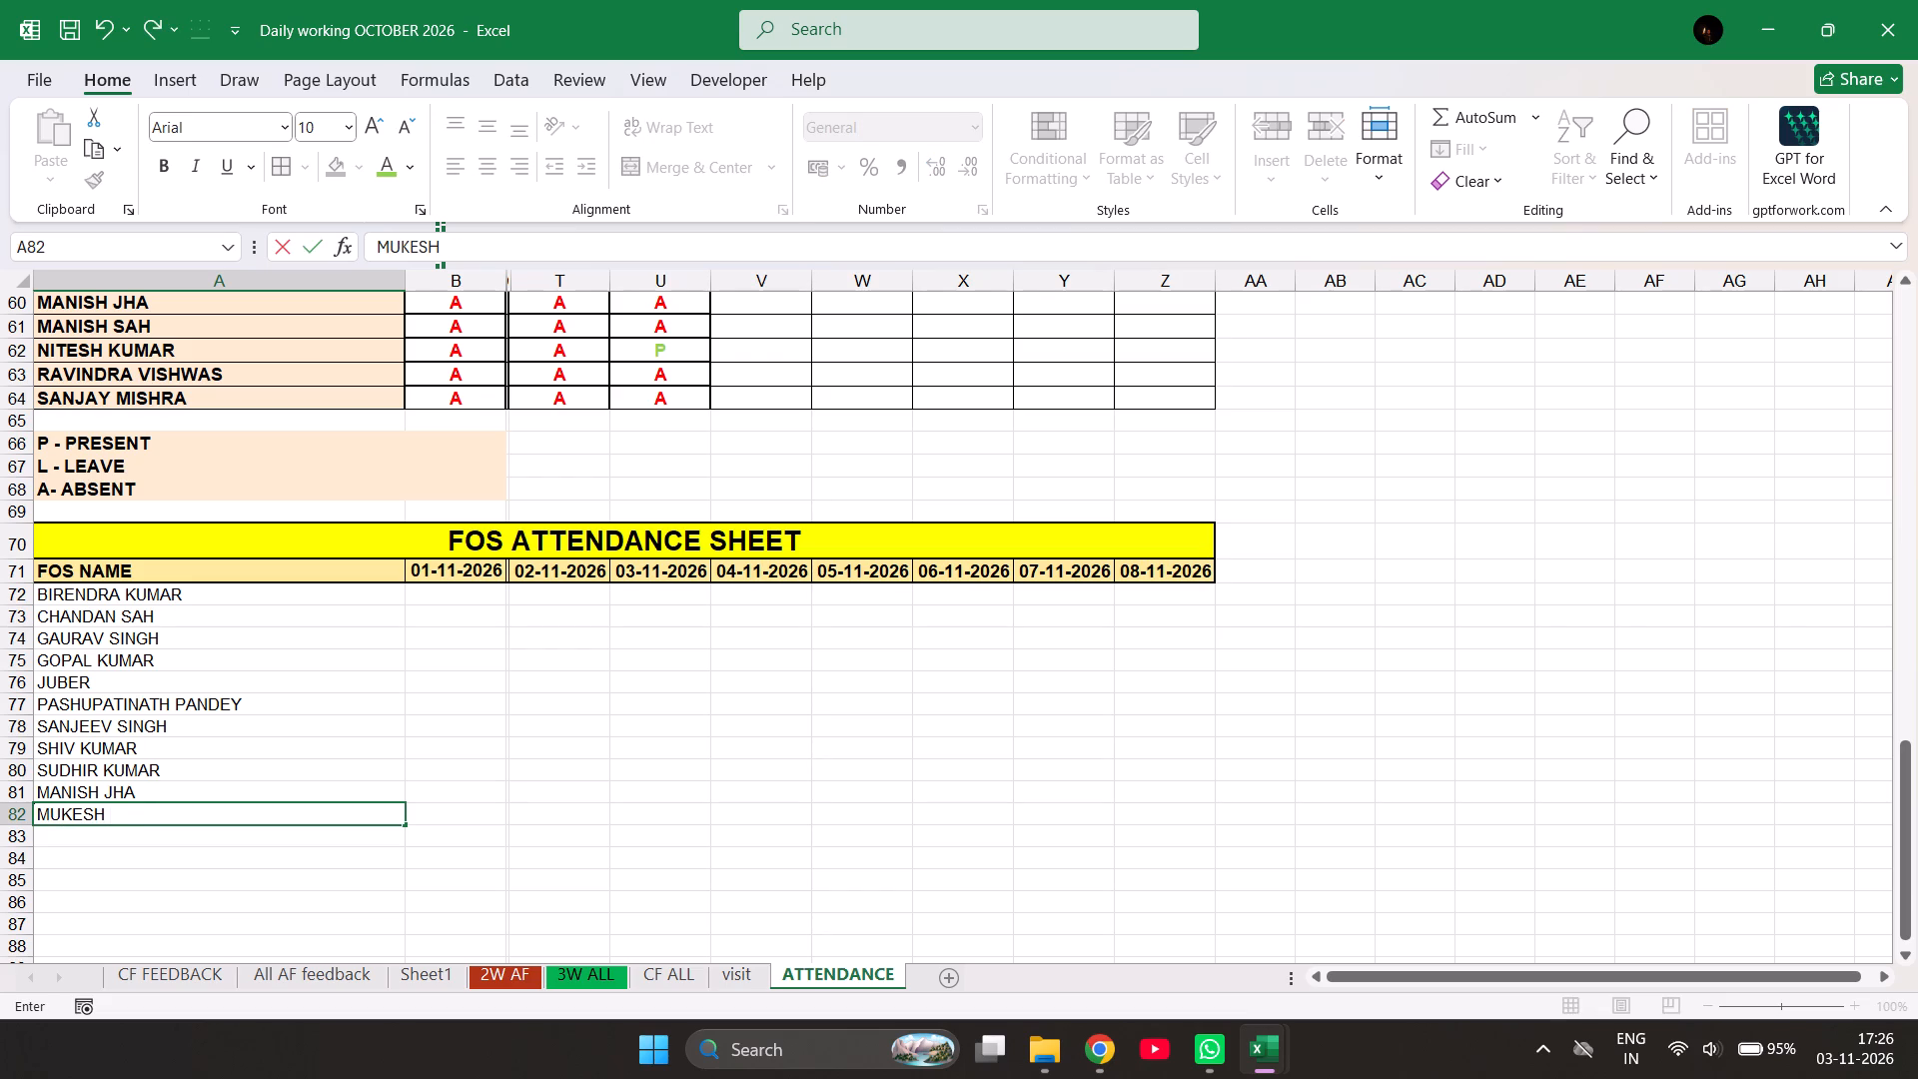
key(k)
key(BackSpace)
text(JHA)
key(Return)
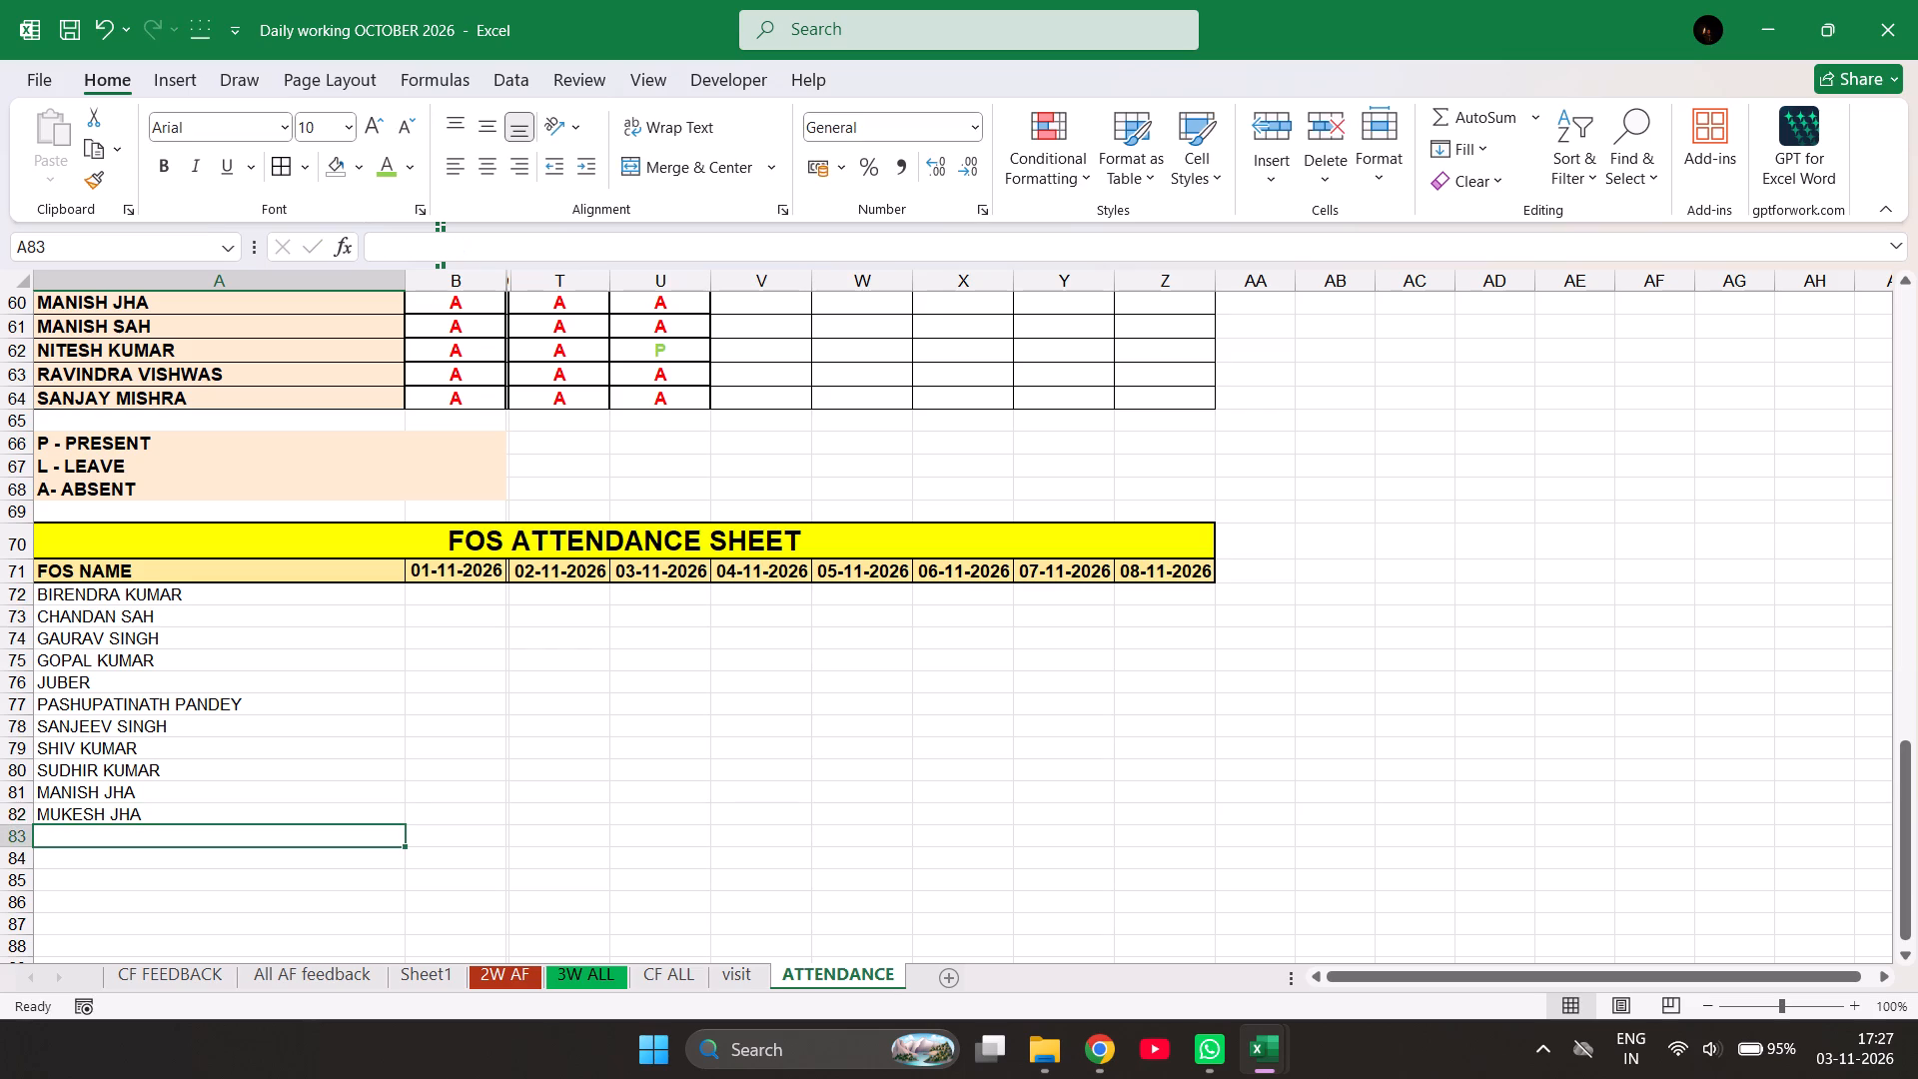
Enter two more FOS names in the new table: the one from A62 in A83 and the one from A64 in A84.
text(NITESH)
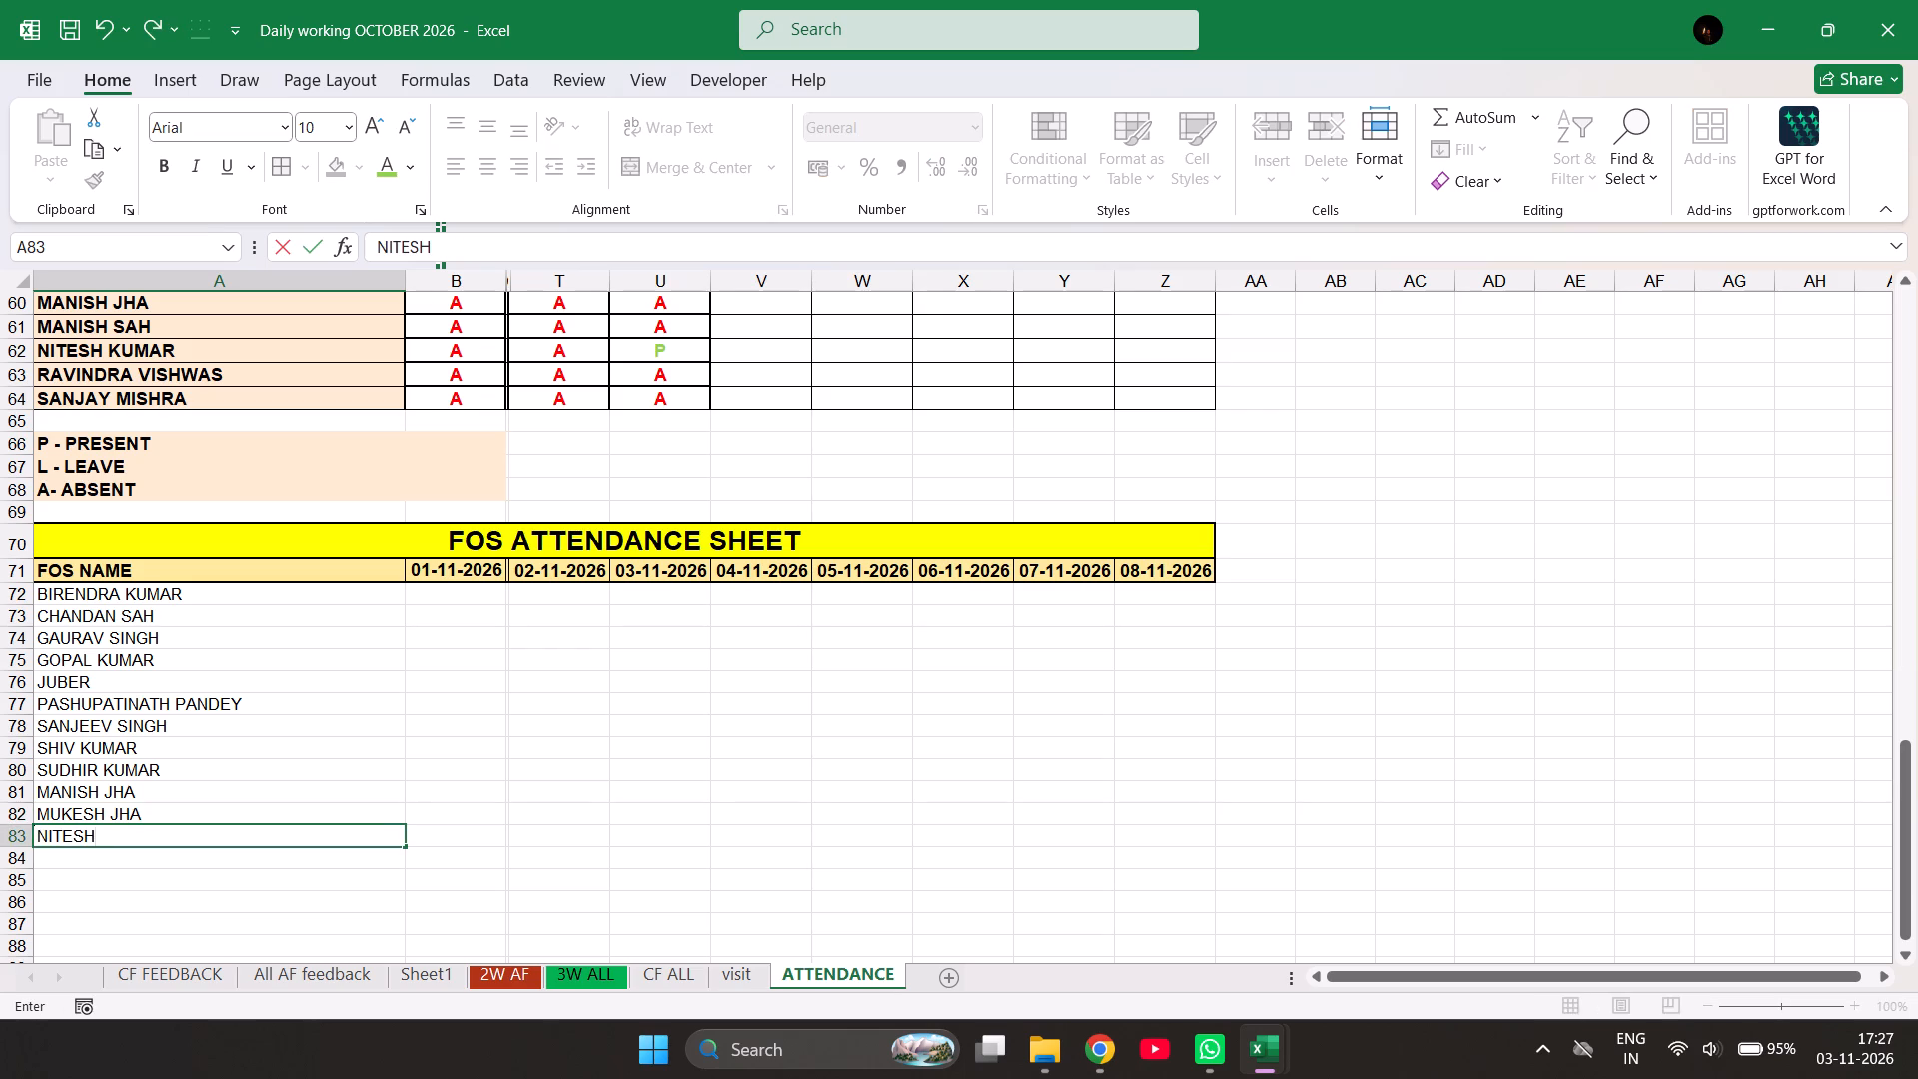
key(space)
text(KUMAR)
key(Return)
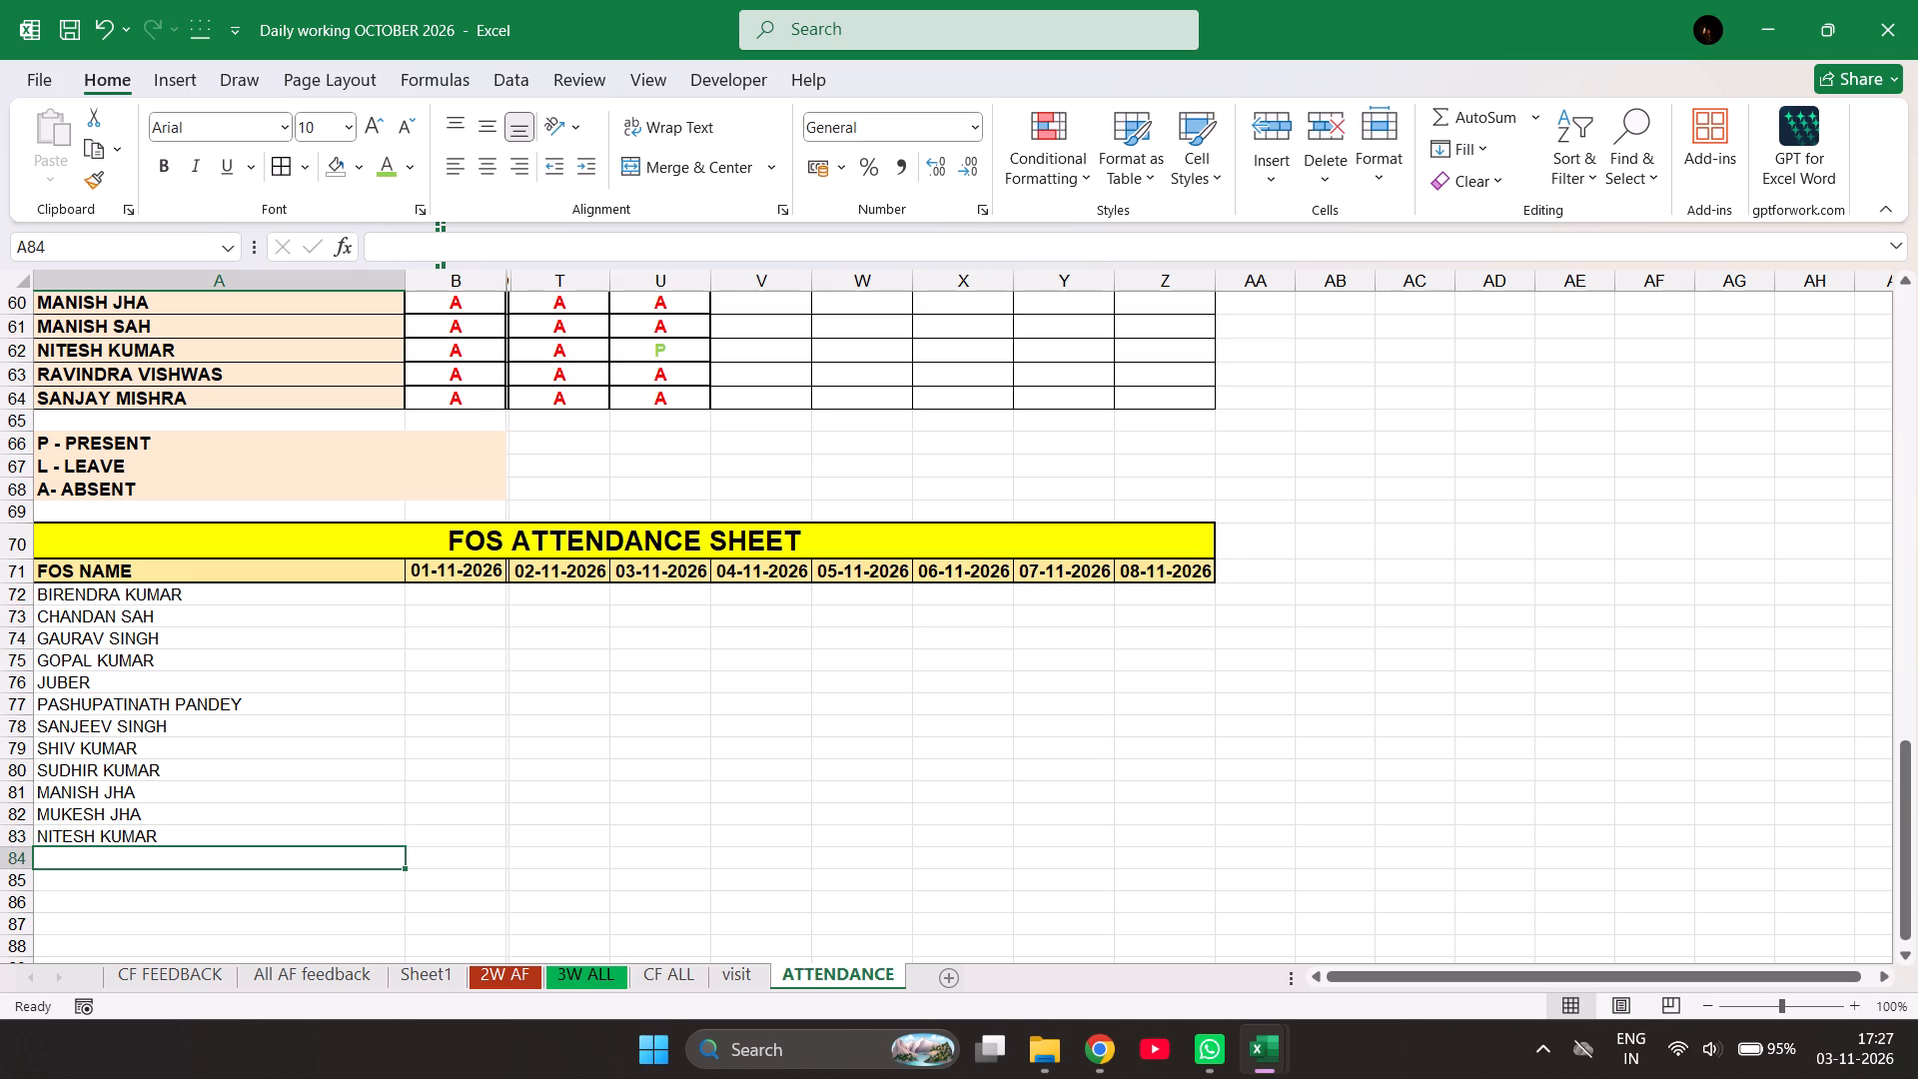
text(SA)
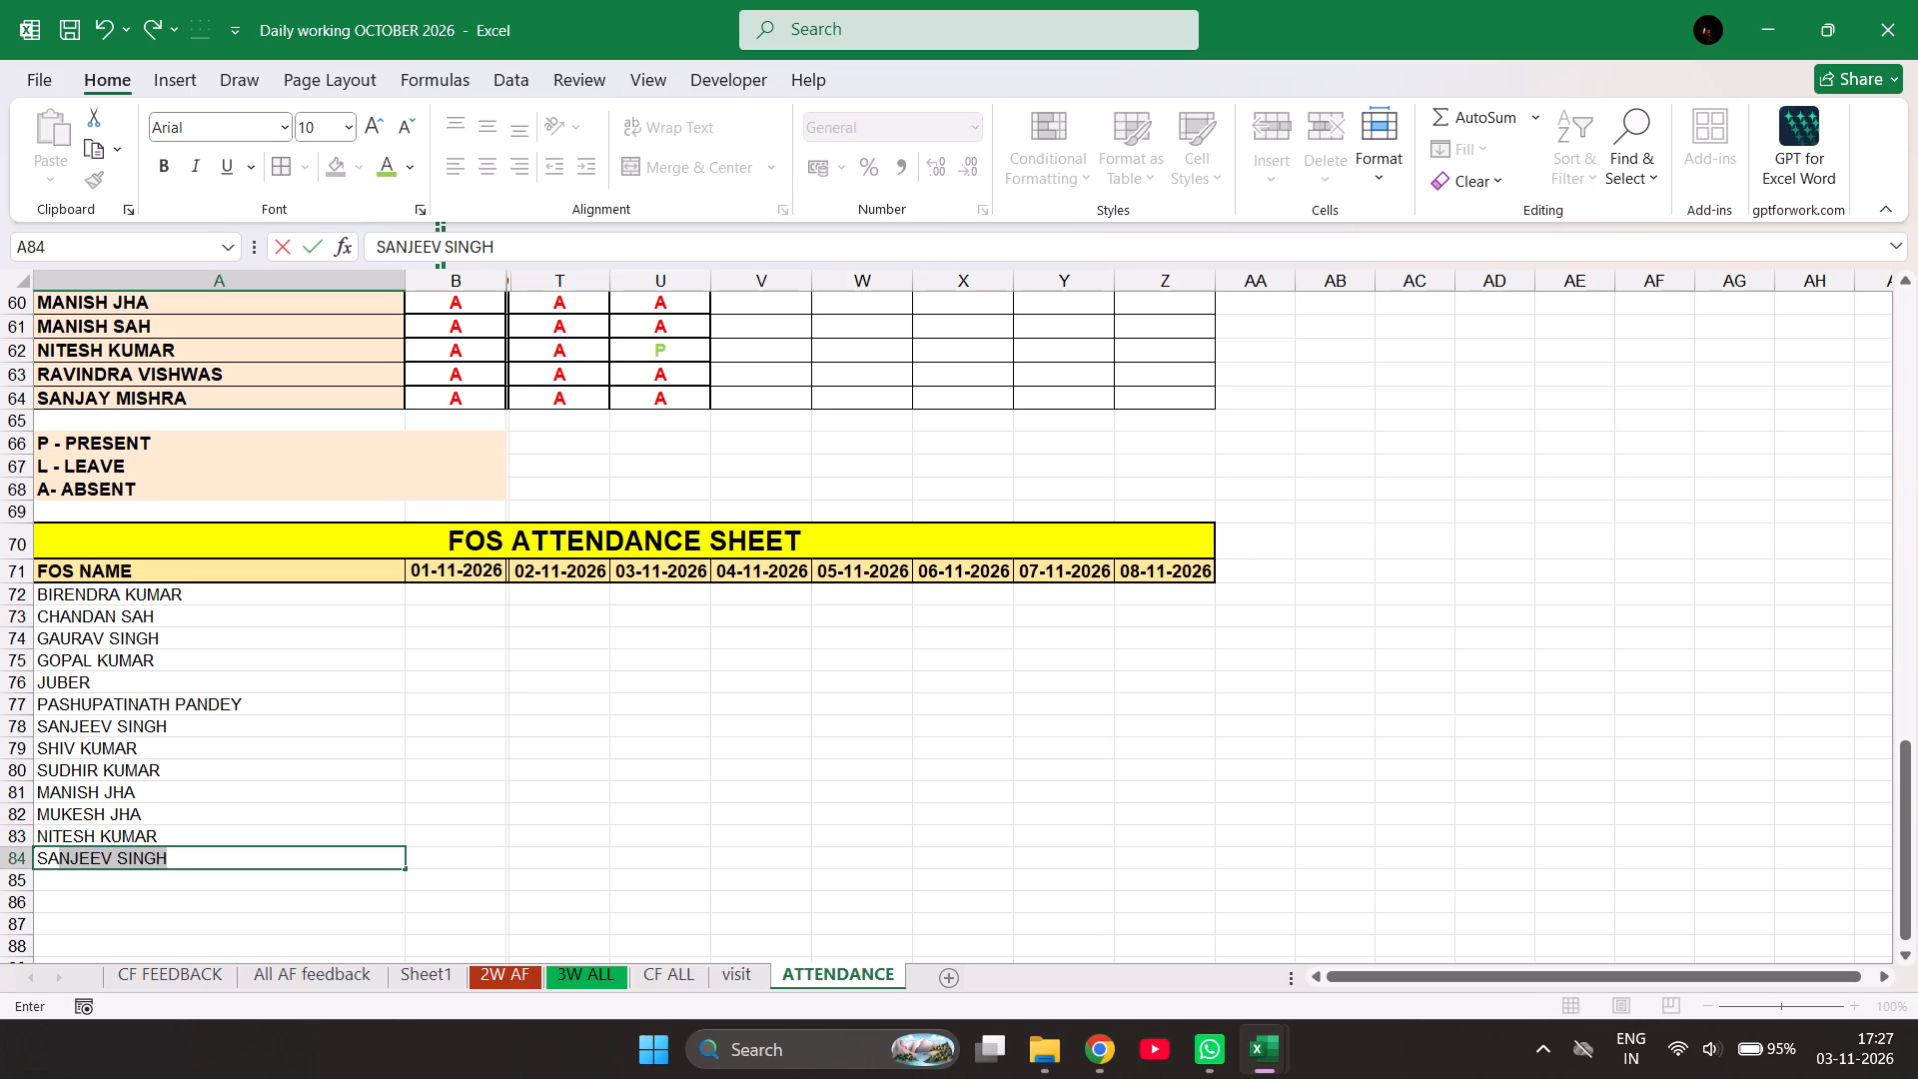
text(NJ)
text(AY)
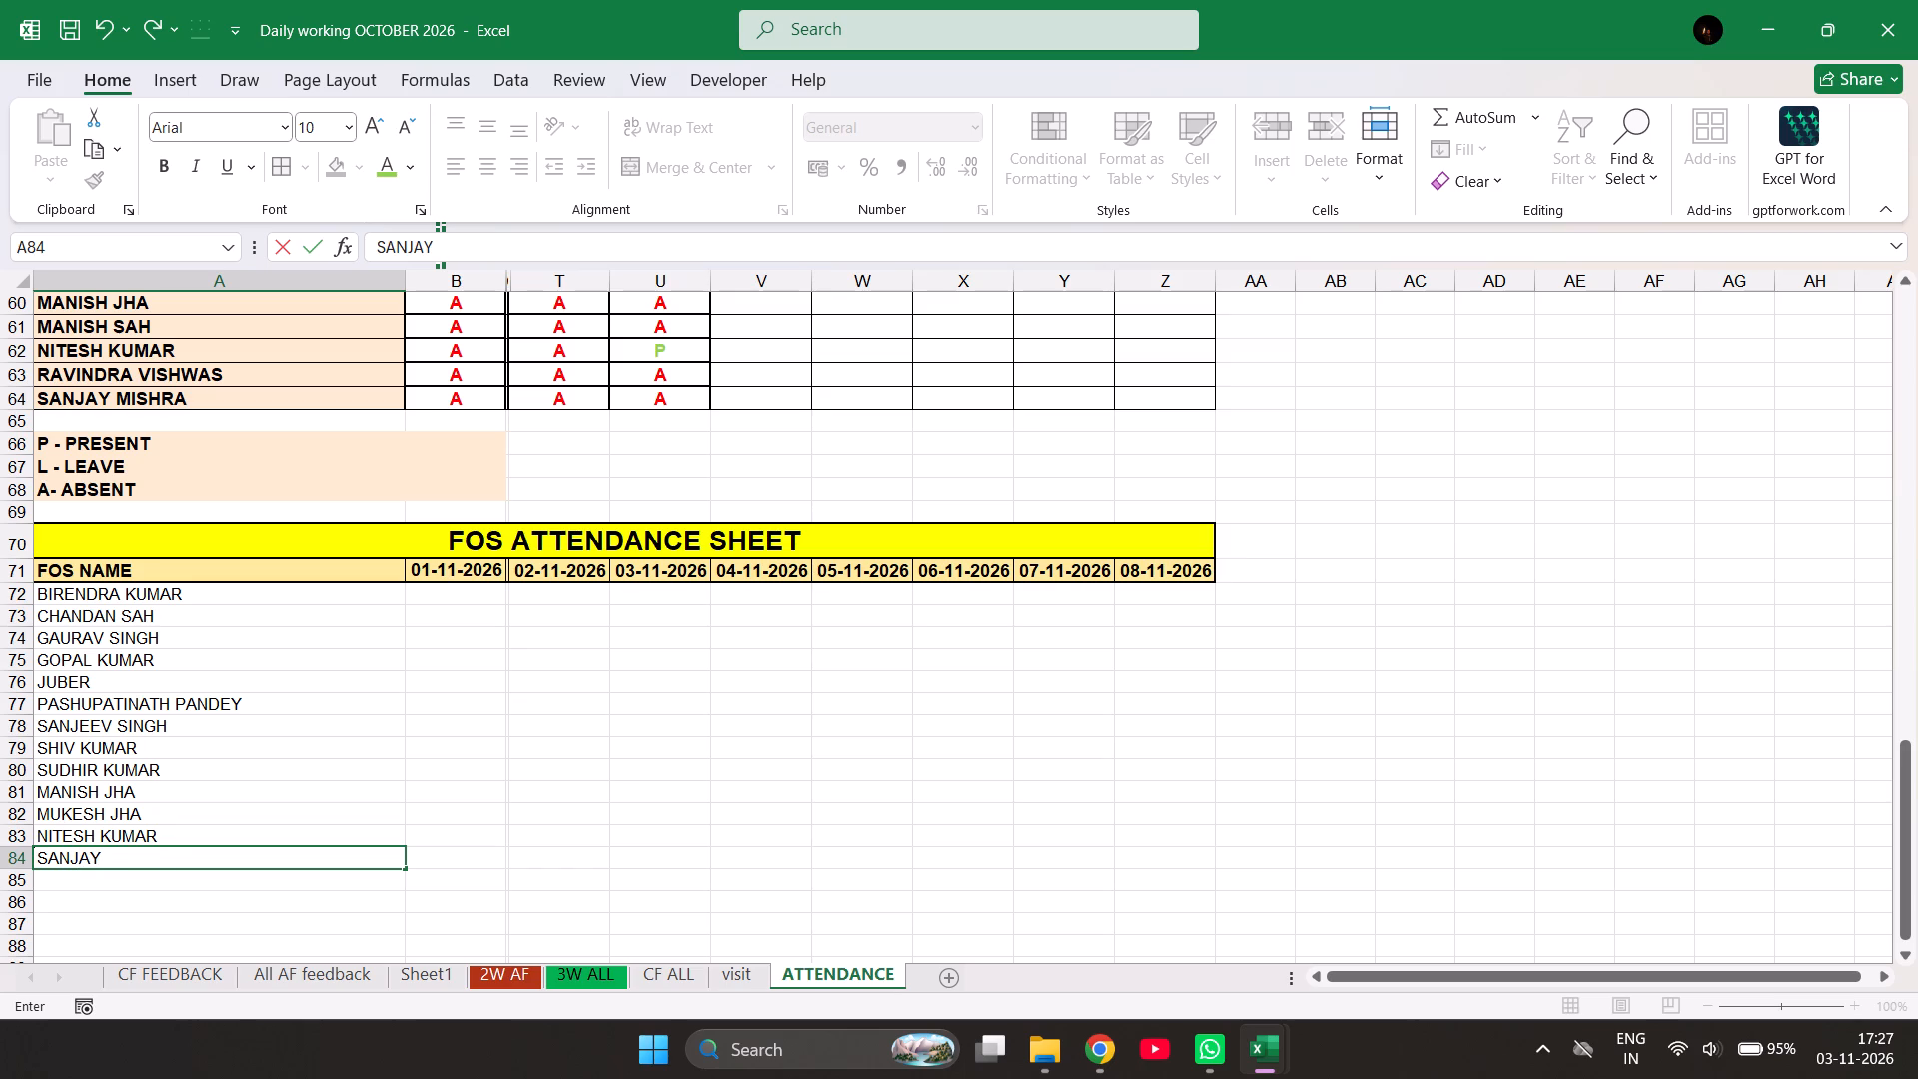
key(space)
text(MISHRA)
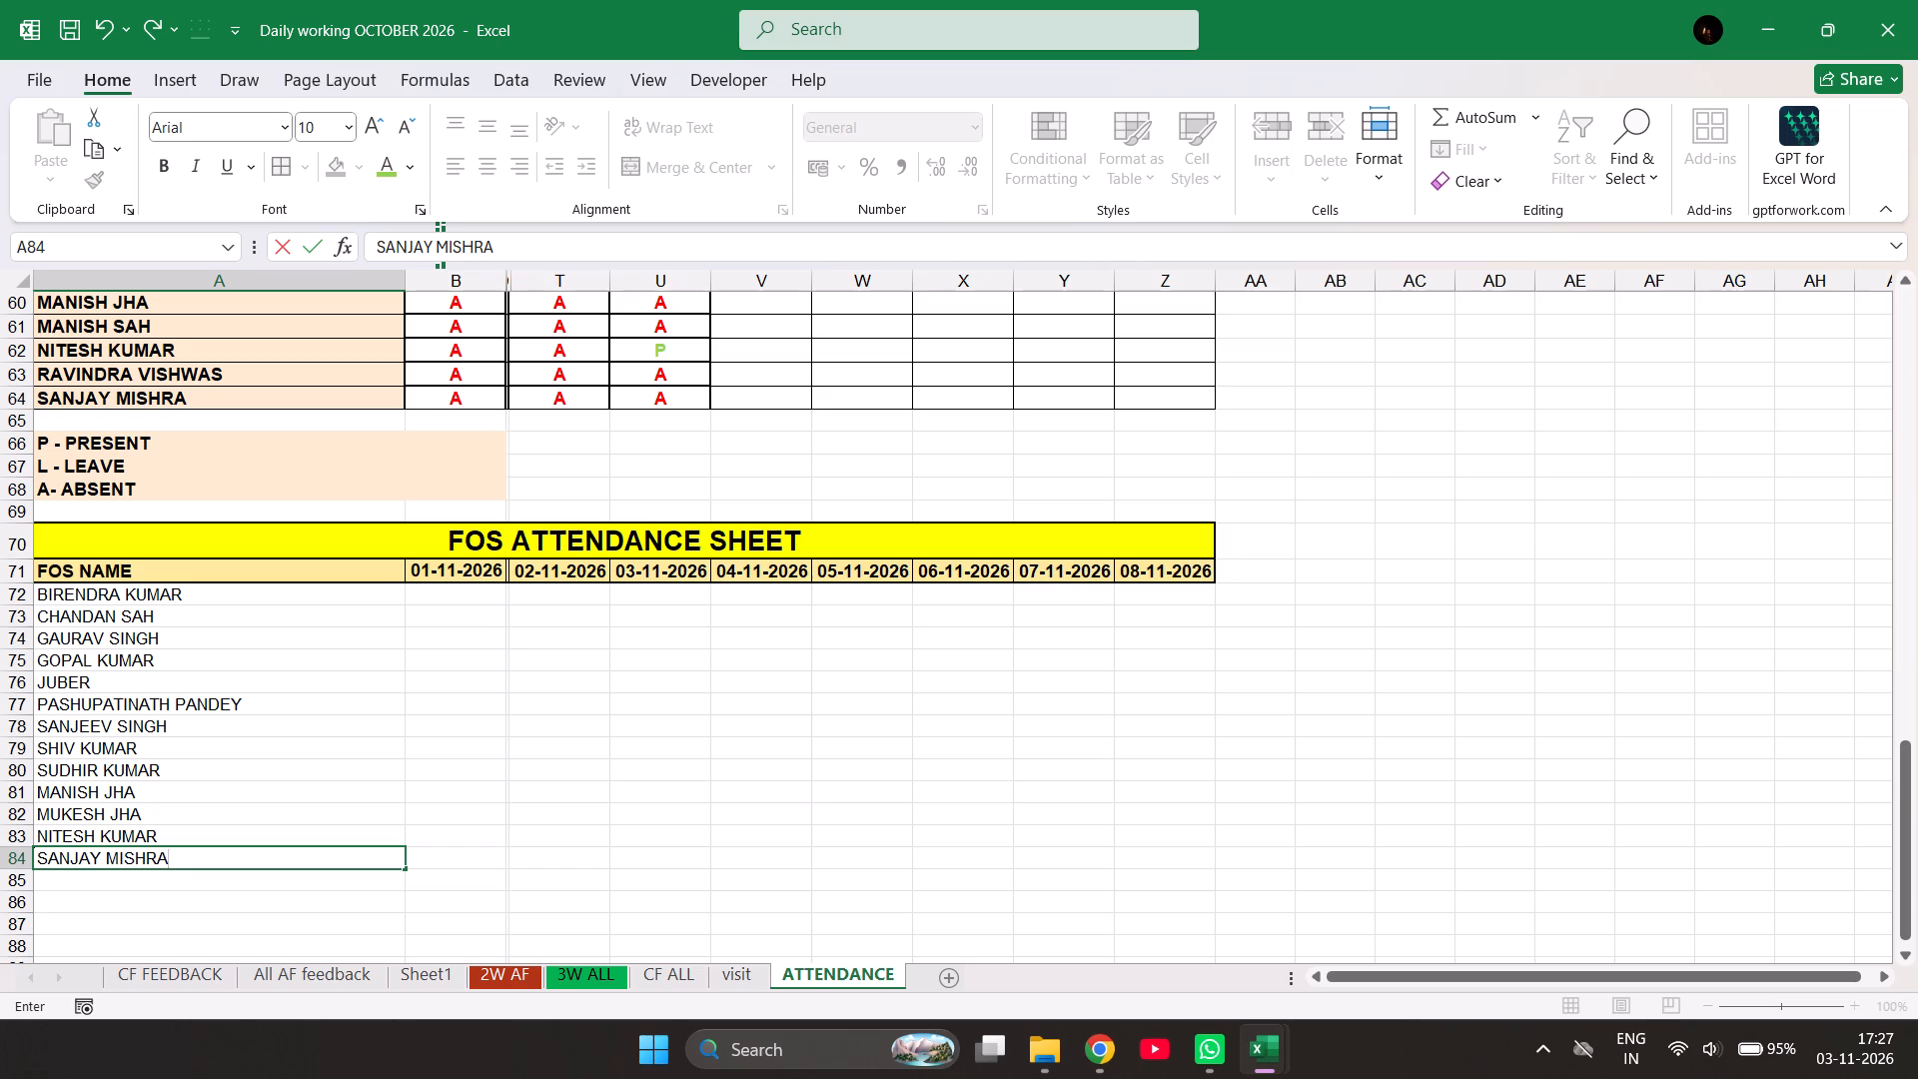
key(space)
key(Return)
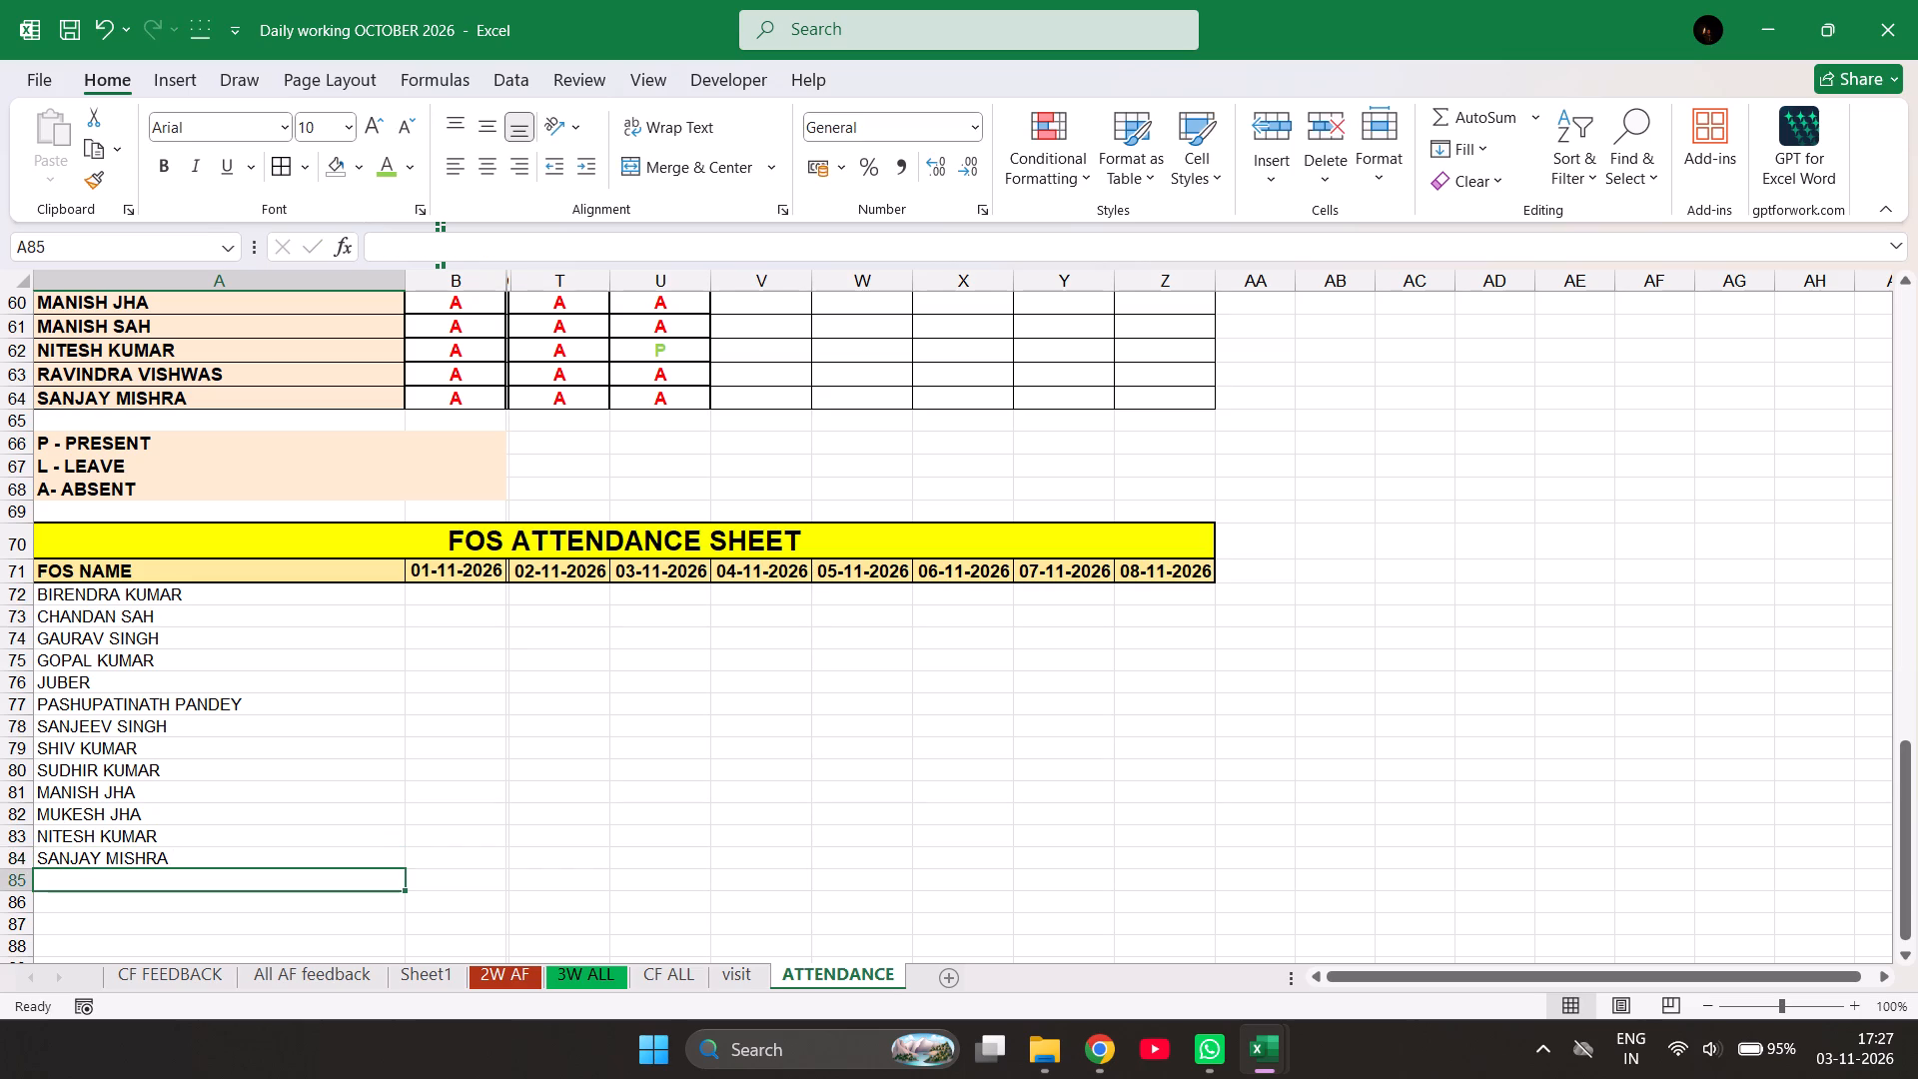
Enter the full name of the FOS Vikash in A85 of the new table.
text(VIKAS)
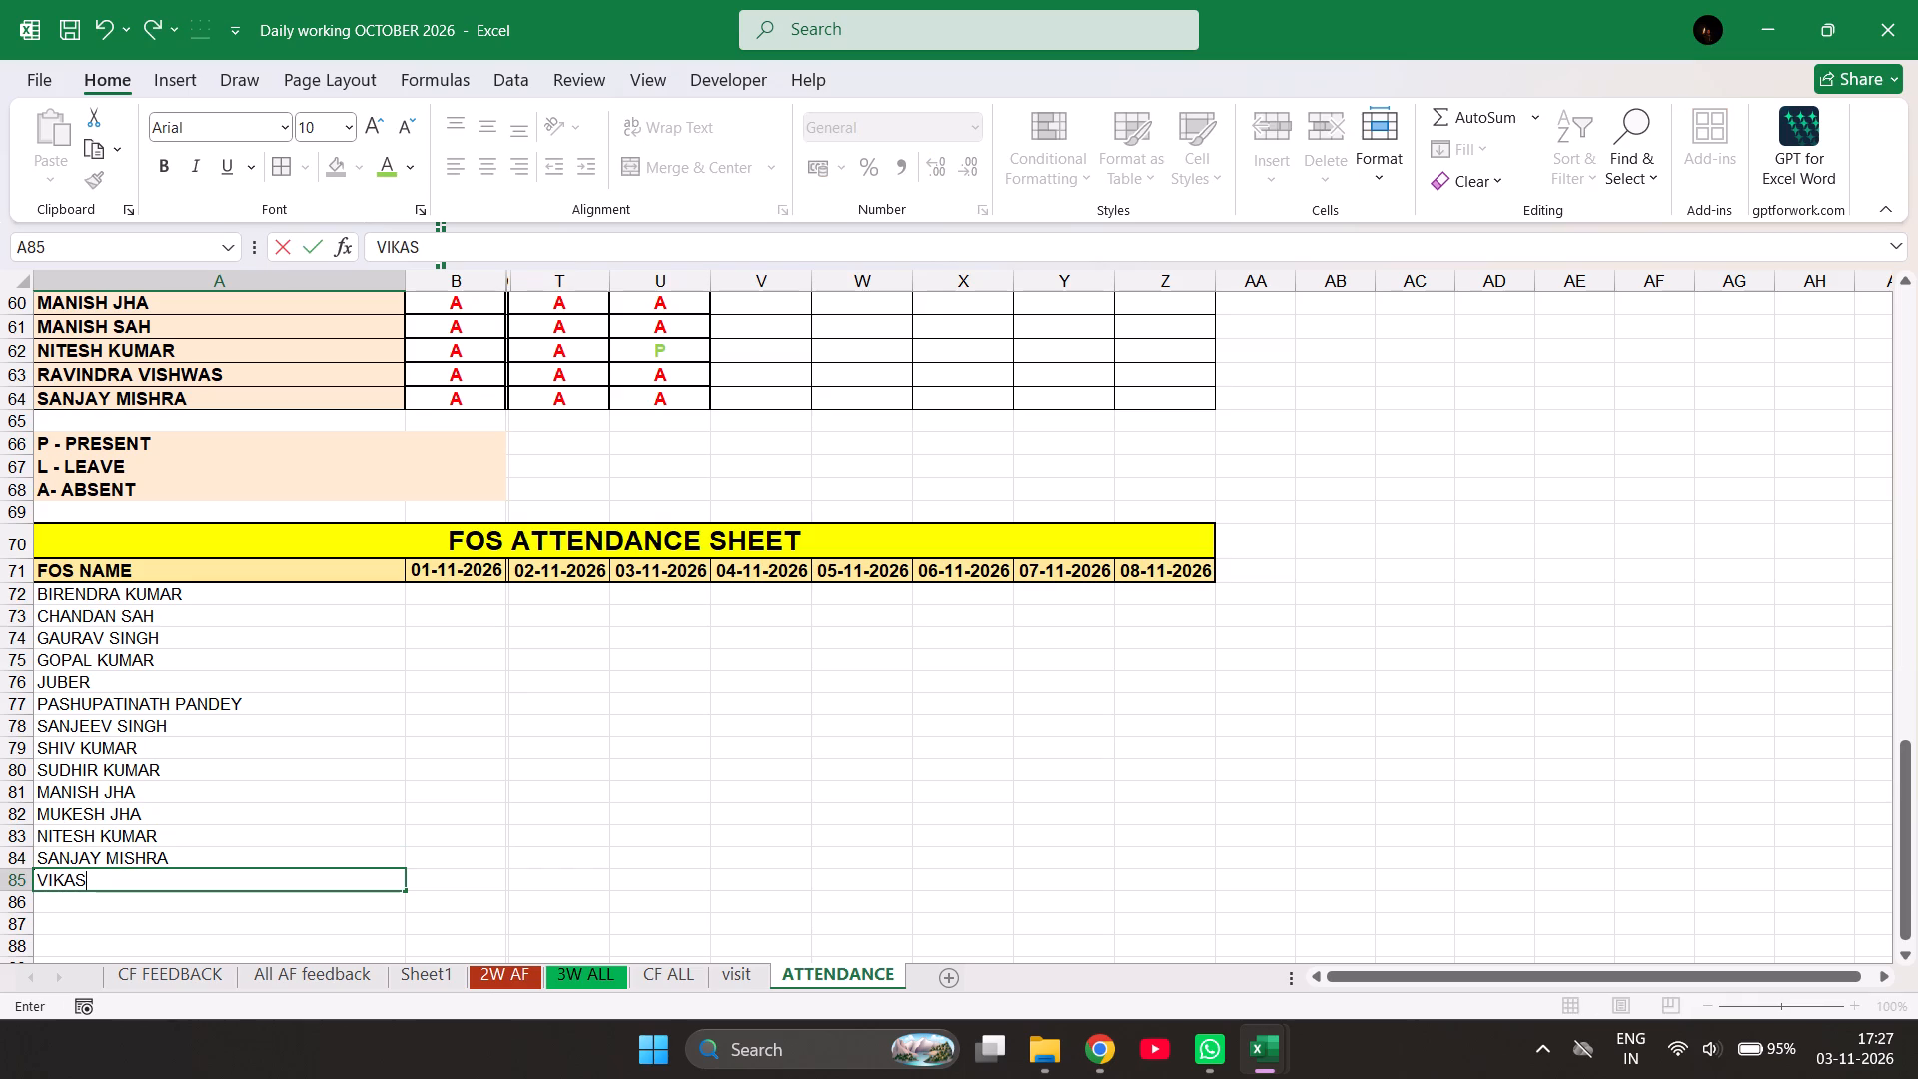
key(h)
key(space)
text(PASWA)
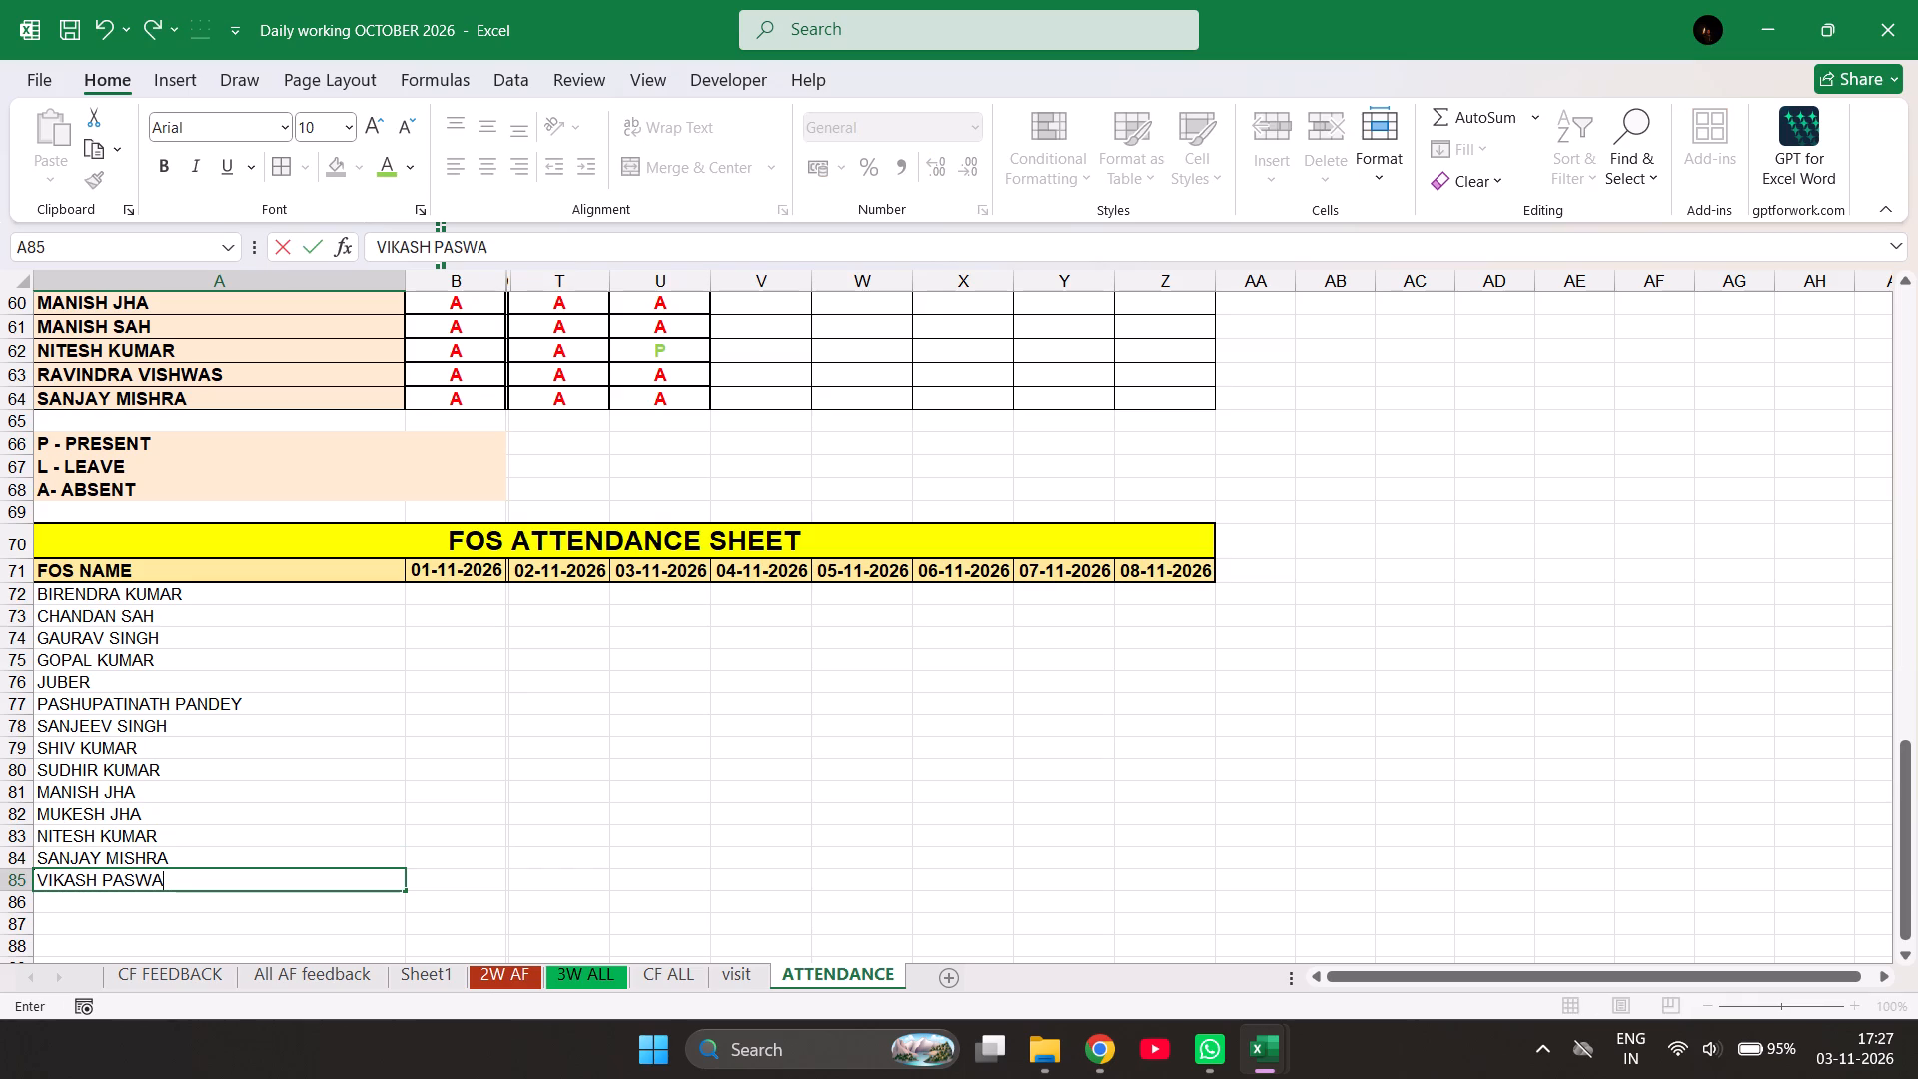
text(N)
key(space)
click(574, 749)
scroll(574, 749, down, 1)
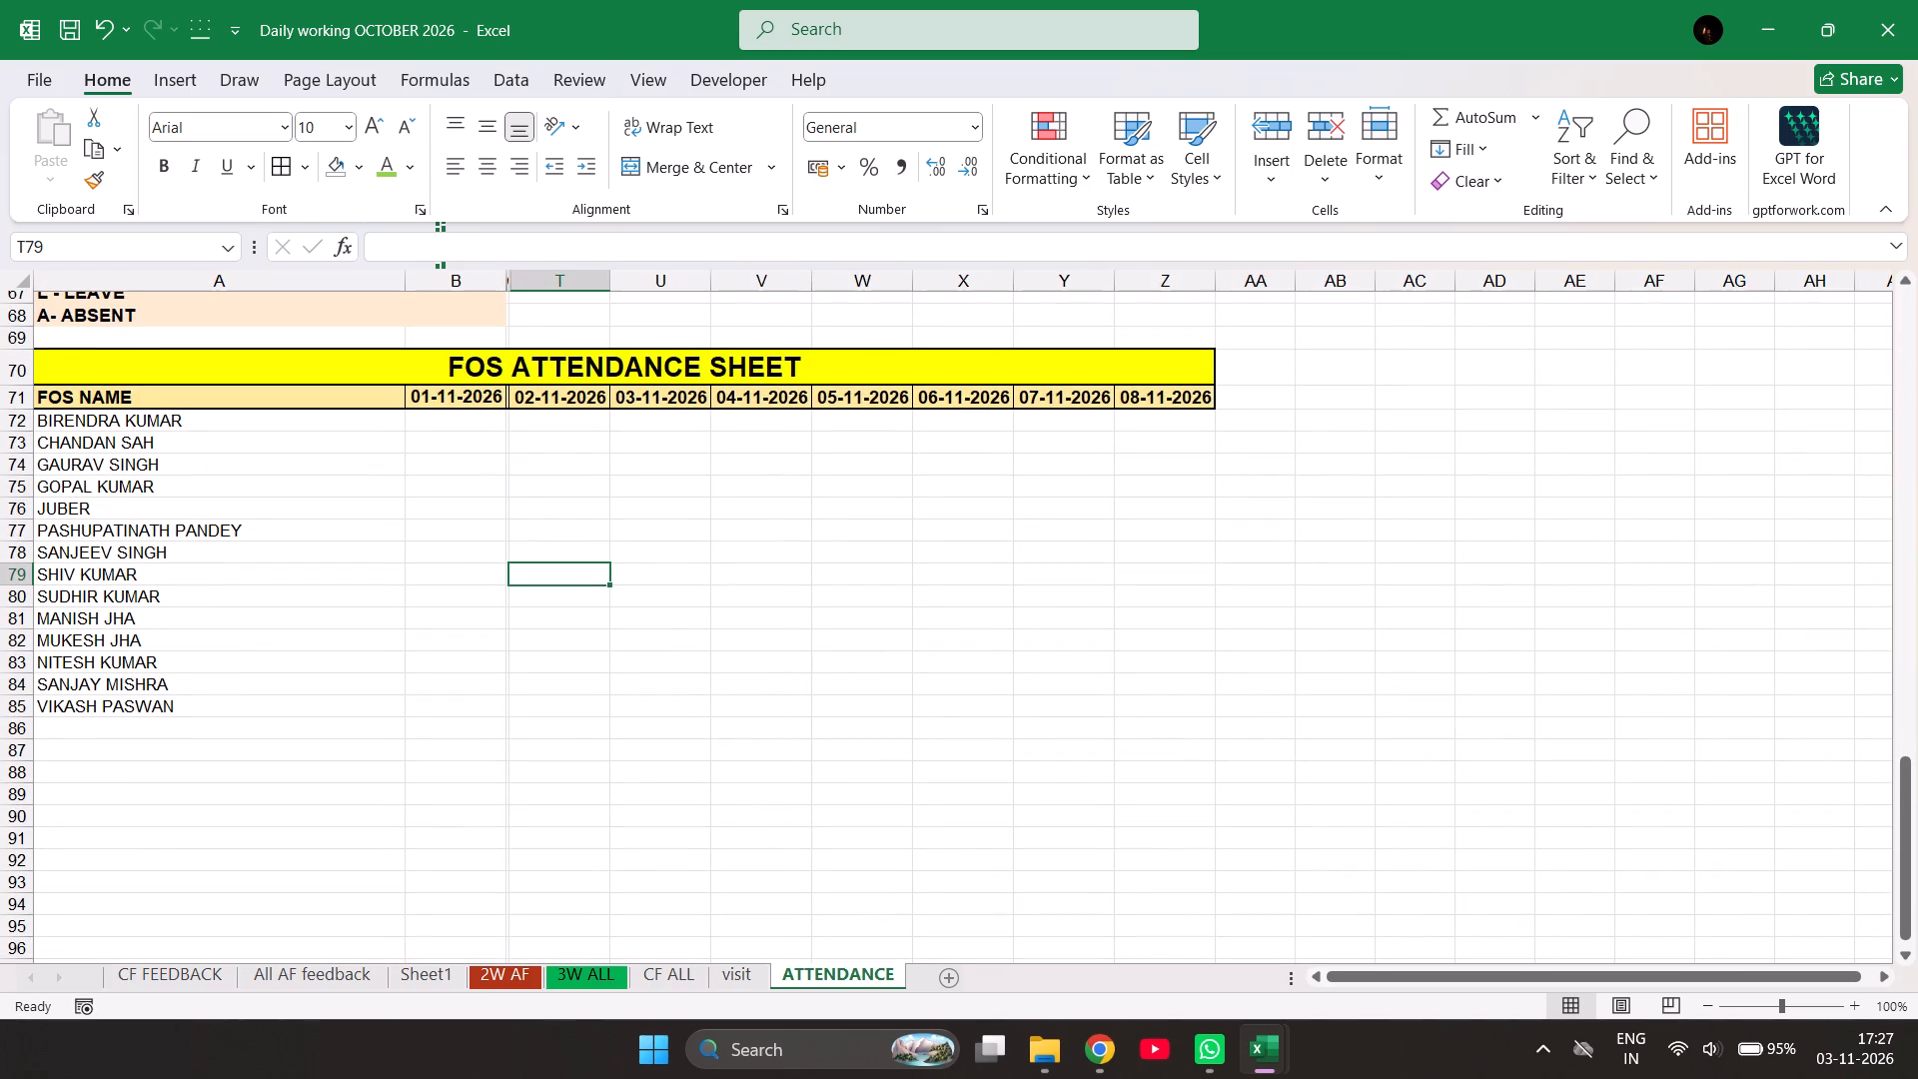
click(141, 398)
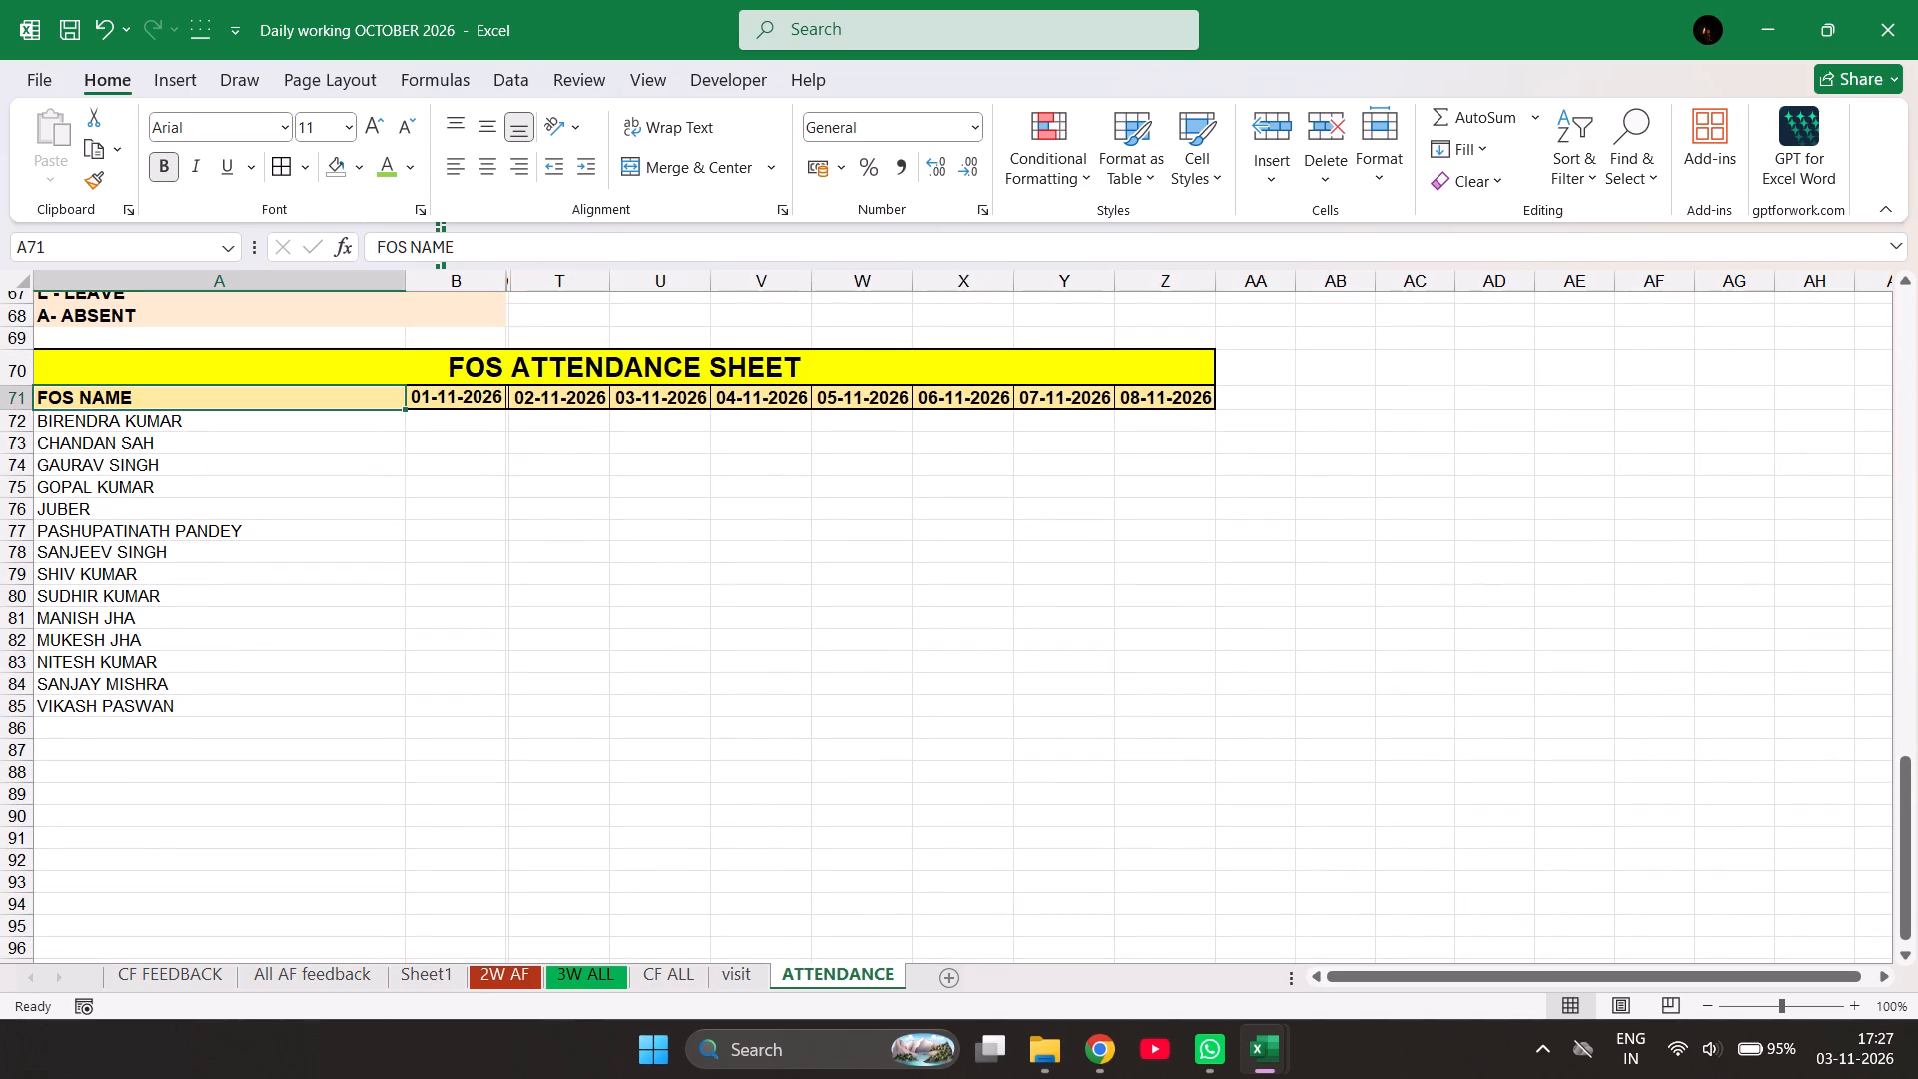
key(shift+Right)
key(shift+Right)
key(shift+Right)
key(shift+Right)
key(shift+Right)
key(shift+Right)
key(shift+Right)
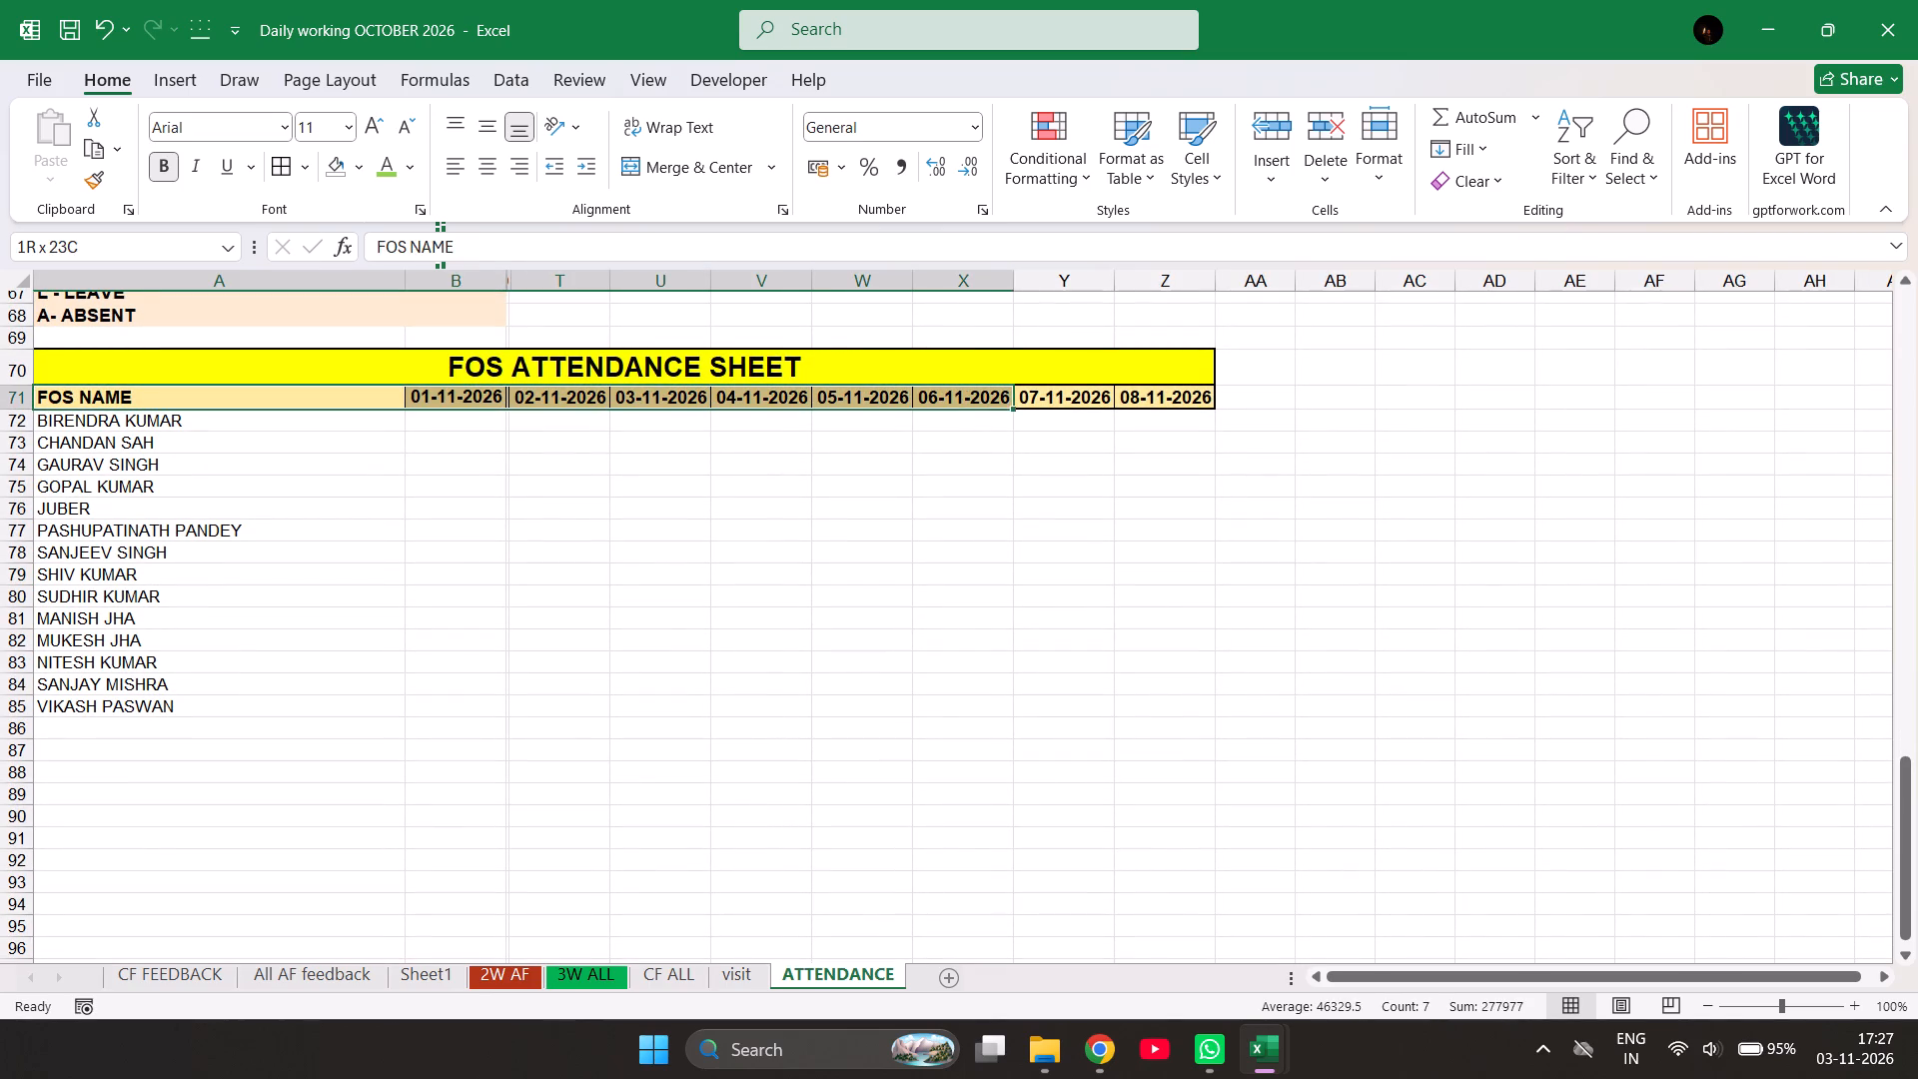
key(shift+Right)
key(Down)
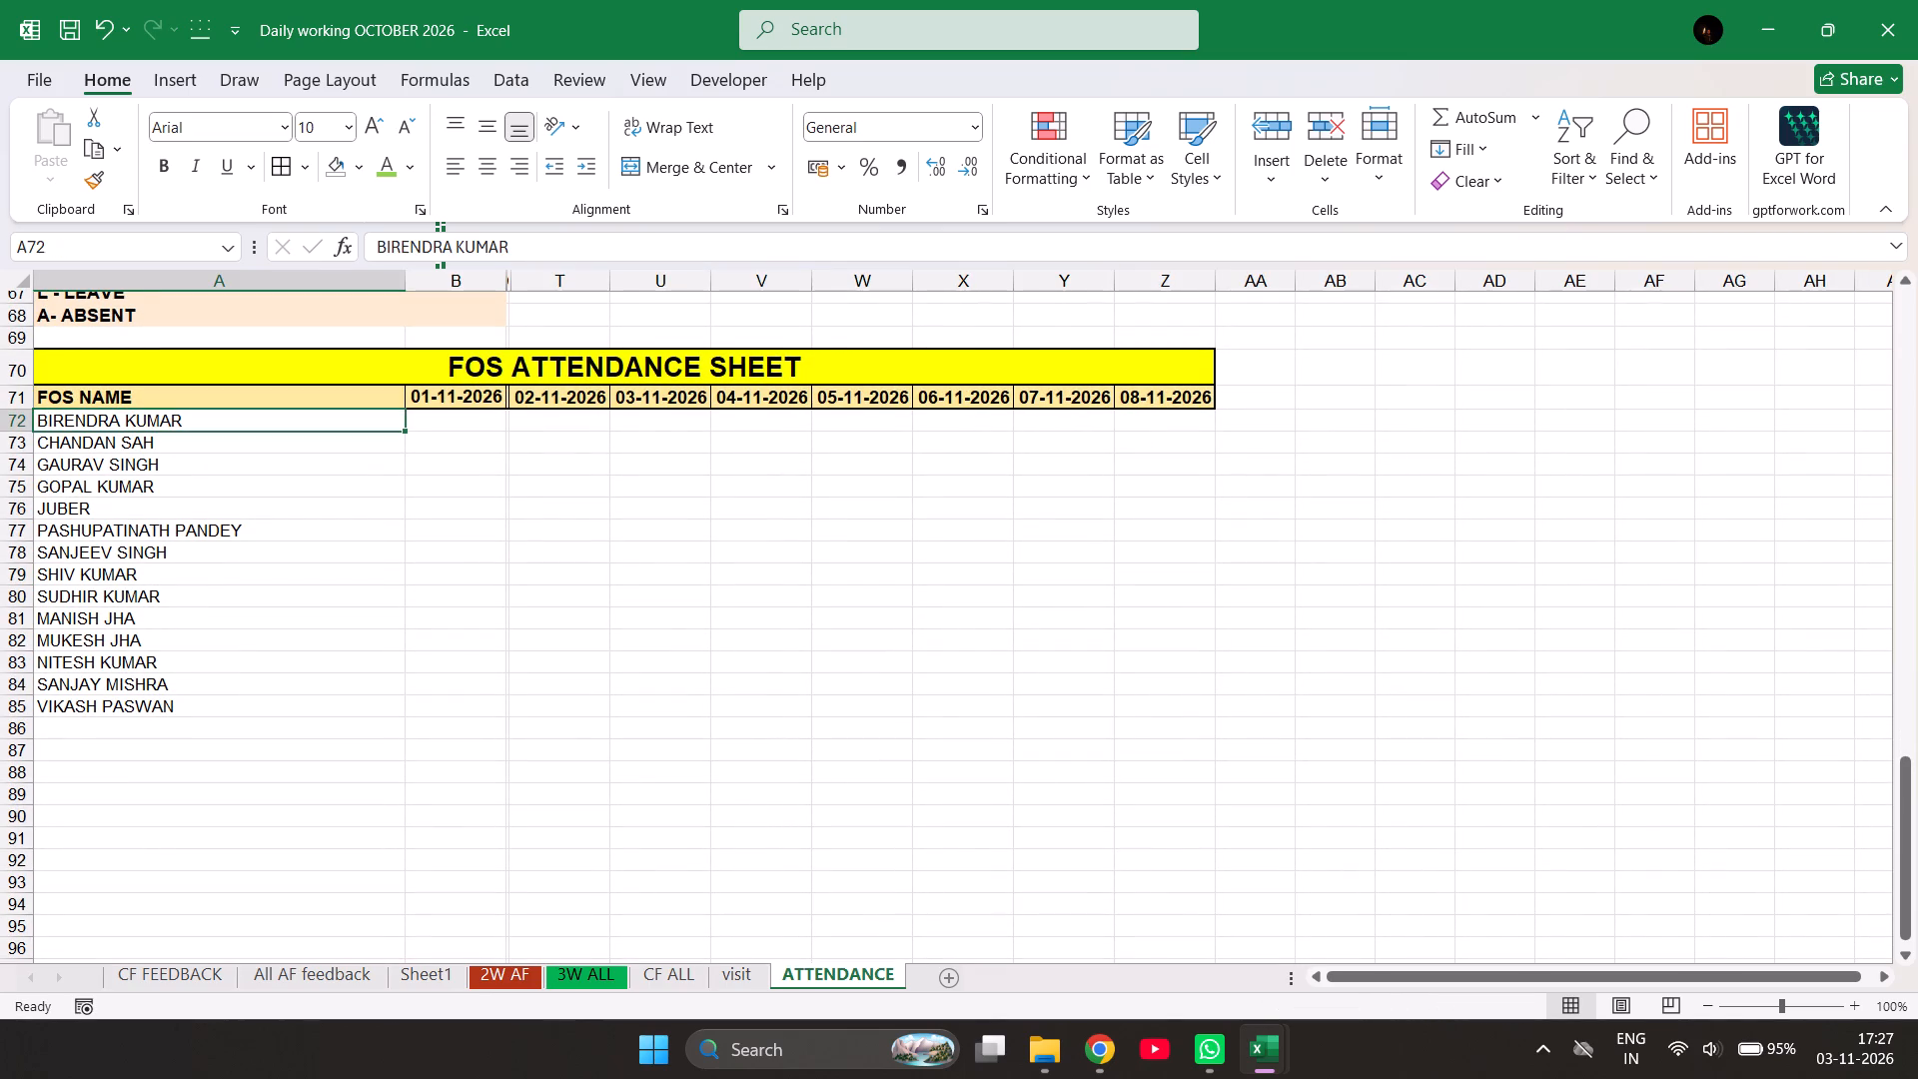
Apply all borders to the new attendance table's body, from A72 through column Z, row 85.
key(shift+Right)
key(shift+Right)
key(shift+Right)
key(shift+Right)
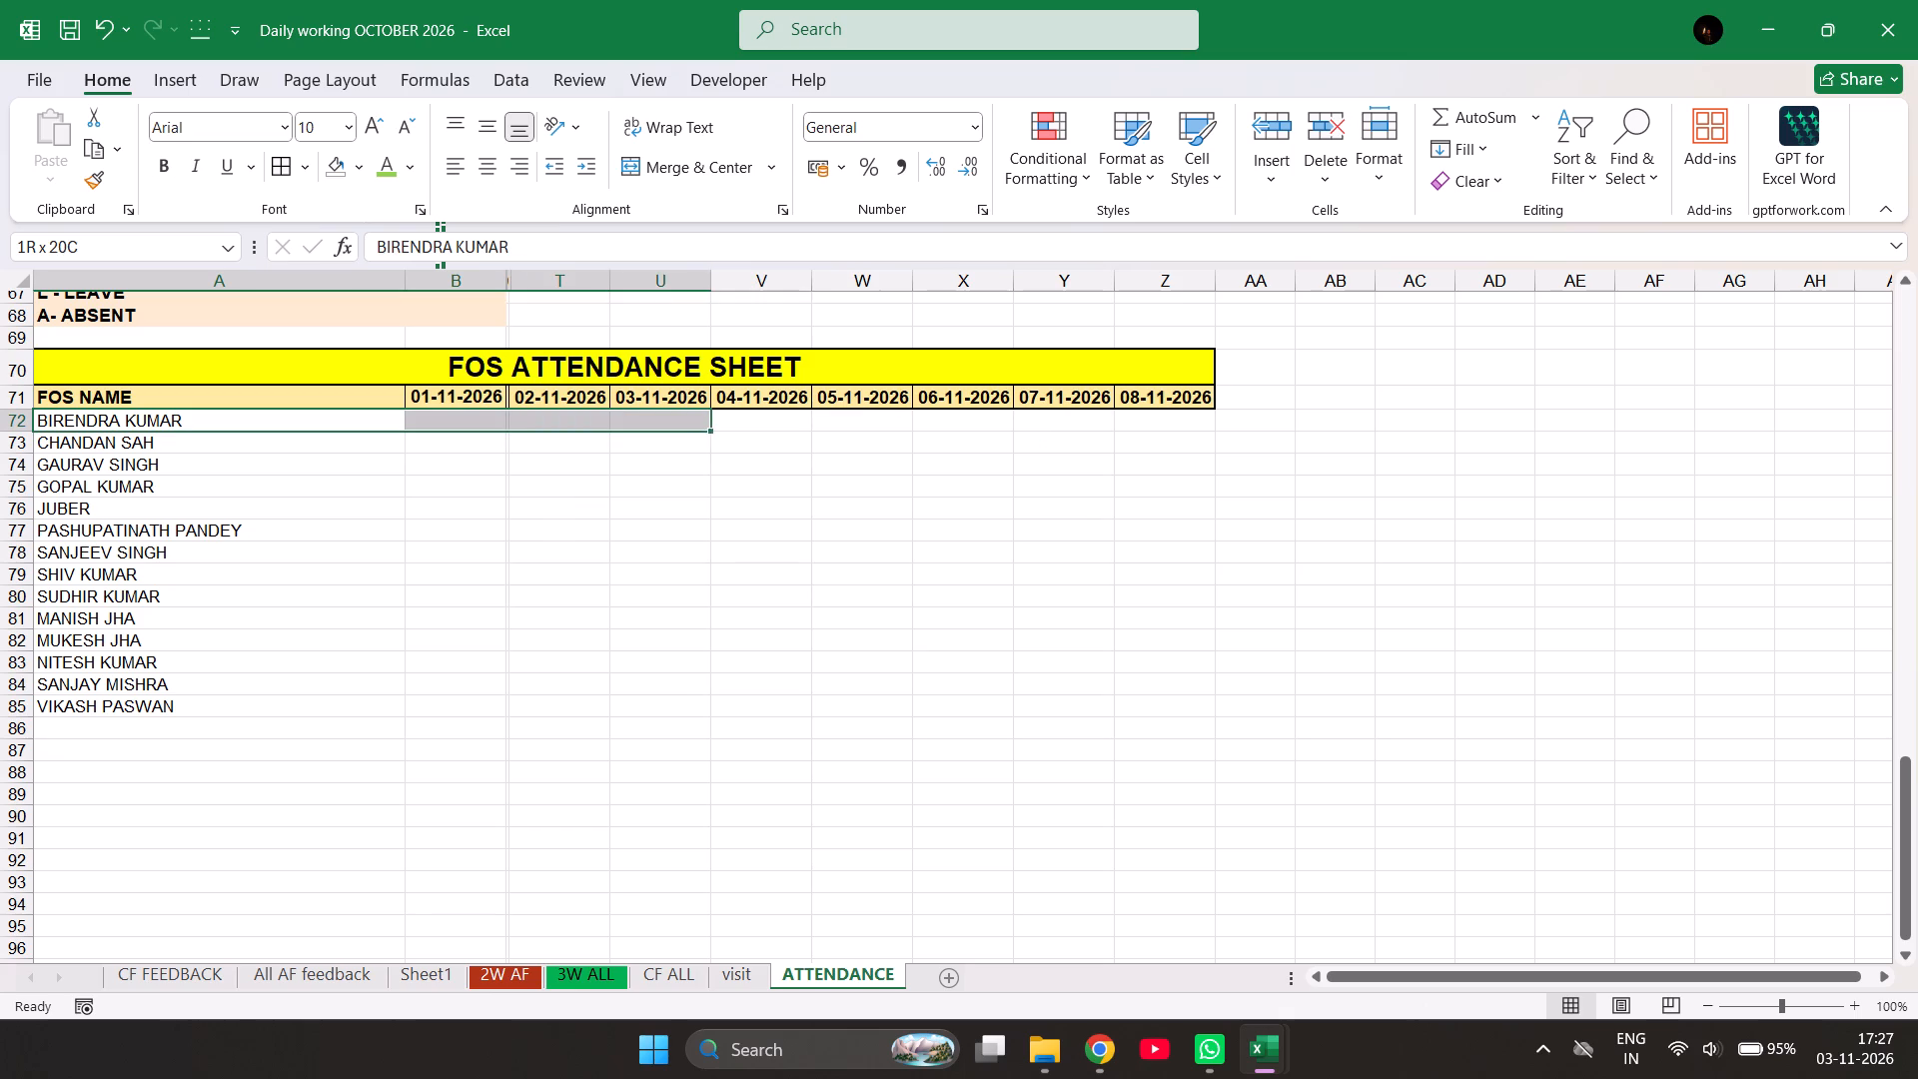
key(shift+Right)
key(shift+Right)
key(shift+Right)
key(shift+Right)
key(shift+Right)
key(shift+Down)
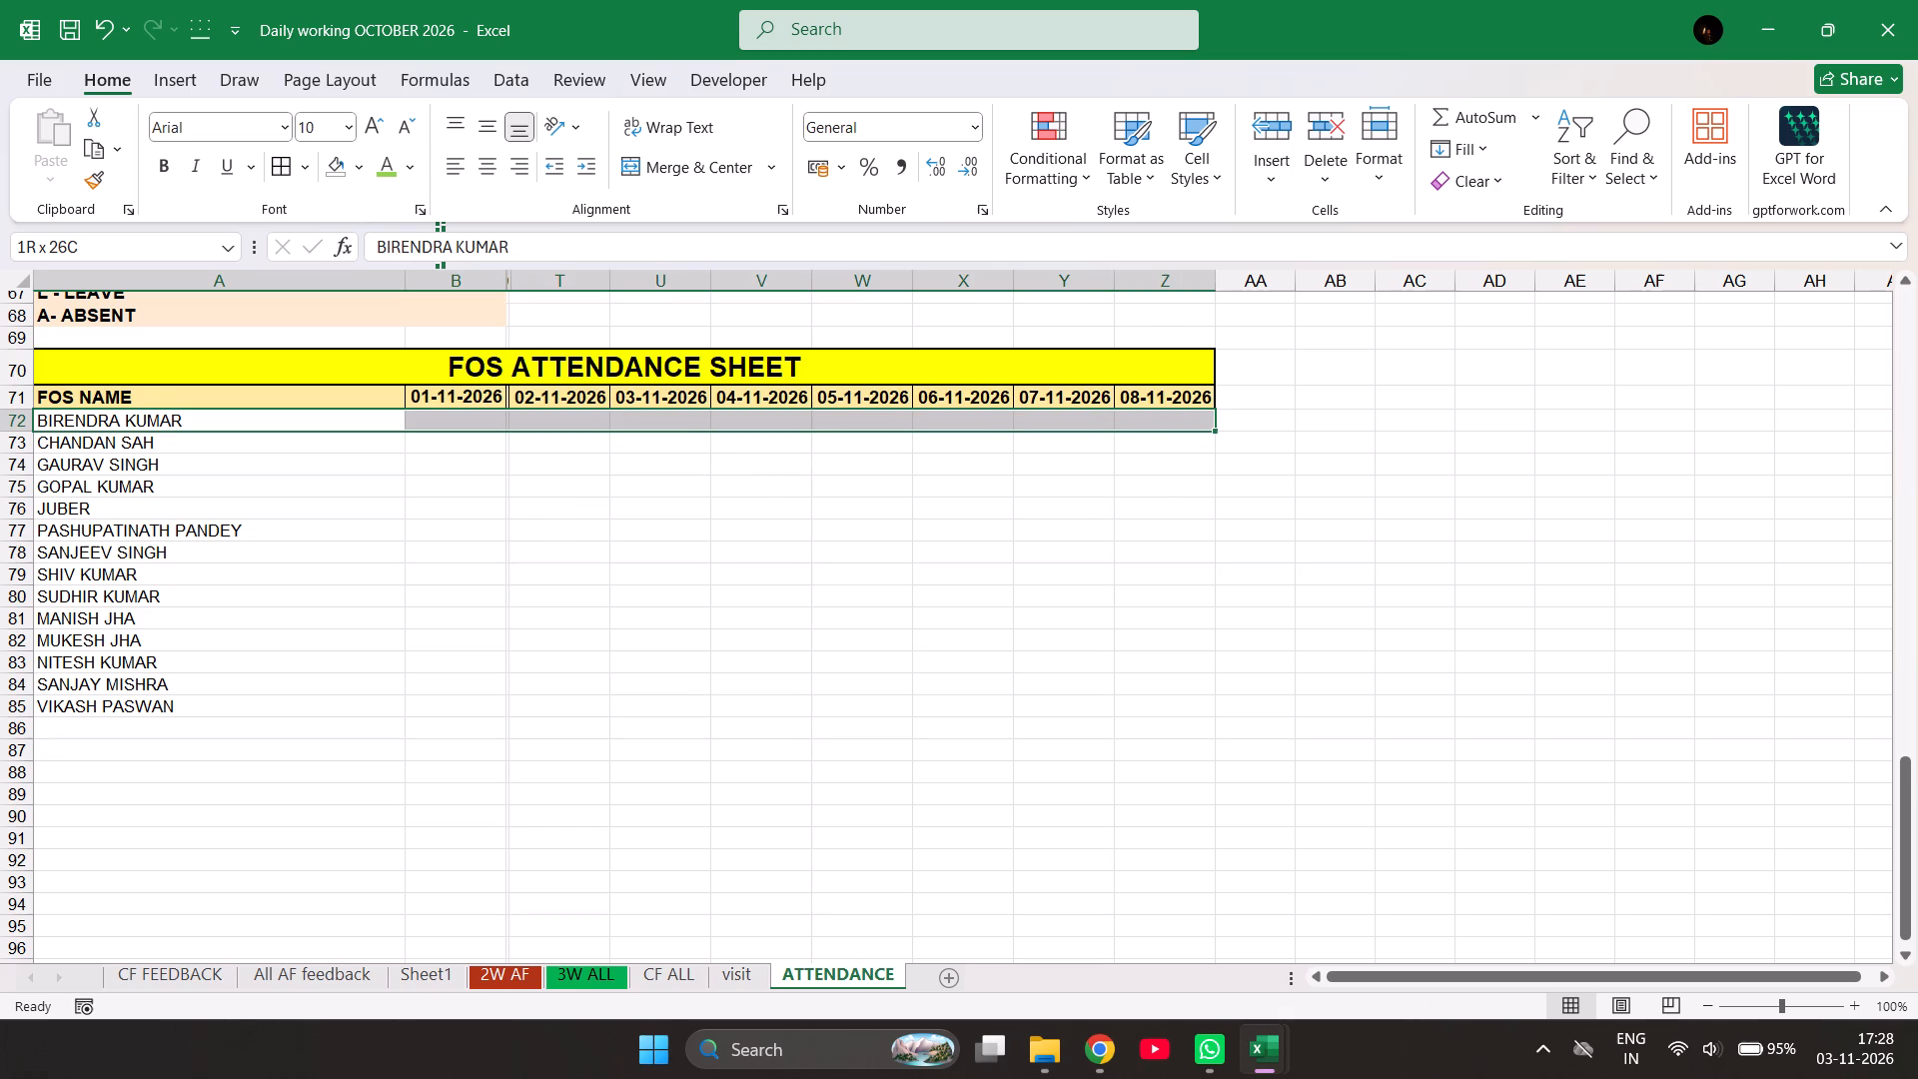
key(shift+Down)
key(shift+Down)
key(shift+Down)
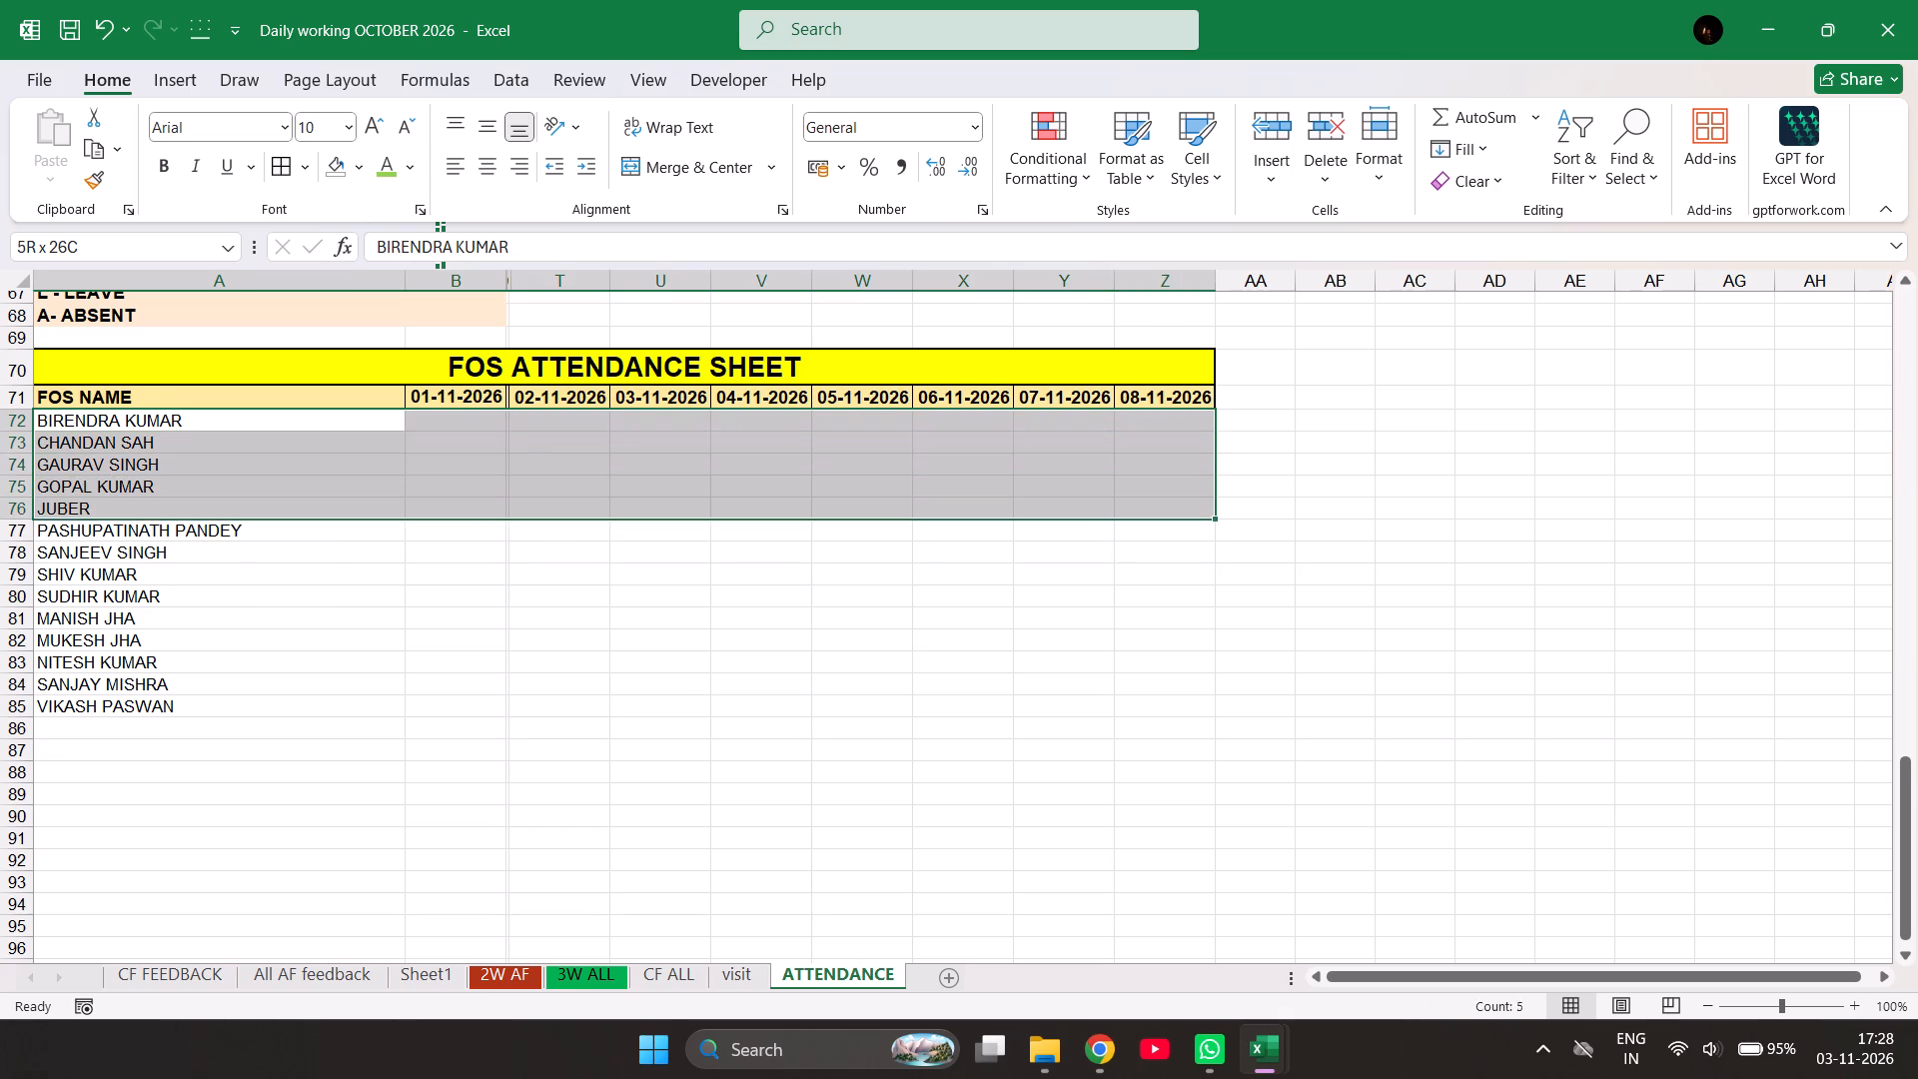
key(shift+Down)
key(shift+Down)
key(shift+Down)
key(shift+Down)
key(shift+Down)
key(shift+Down)
key(shift+Down)
key(shift+Down)
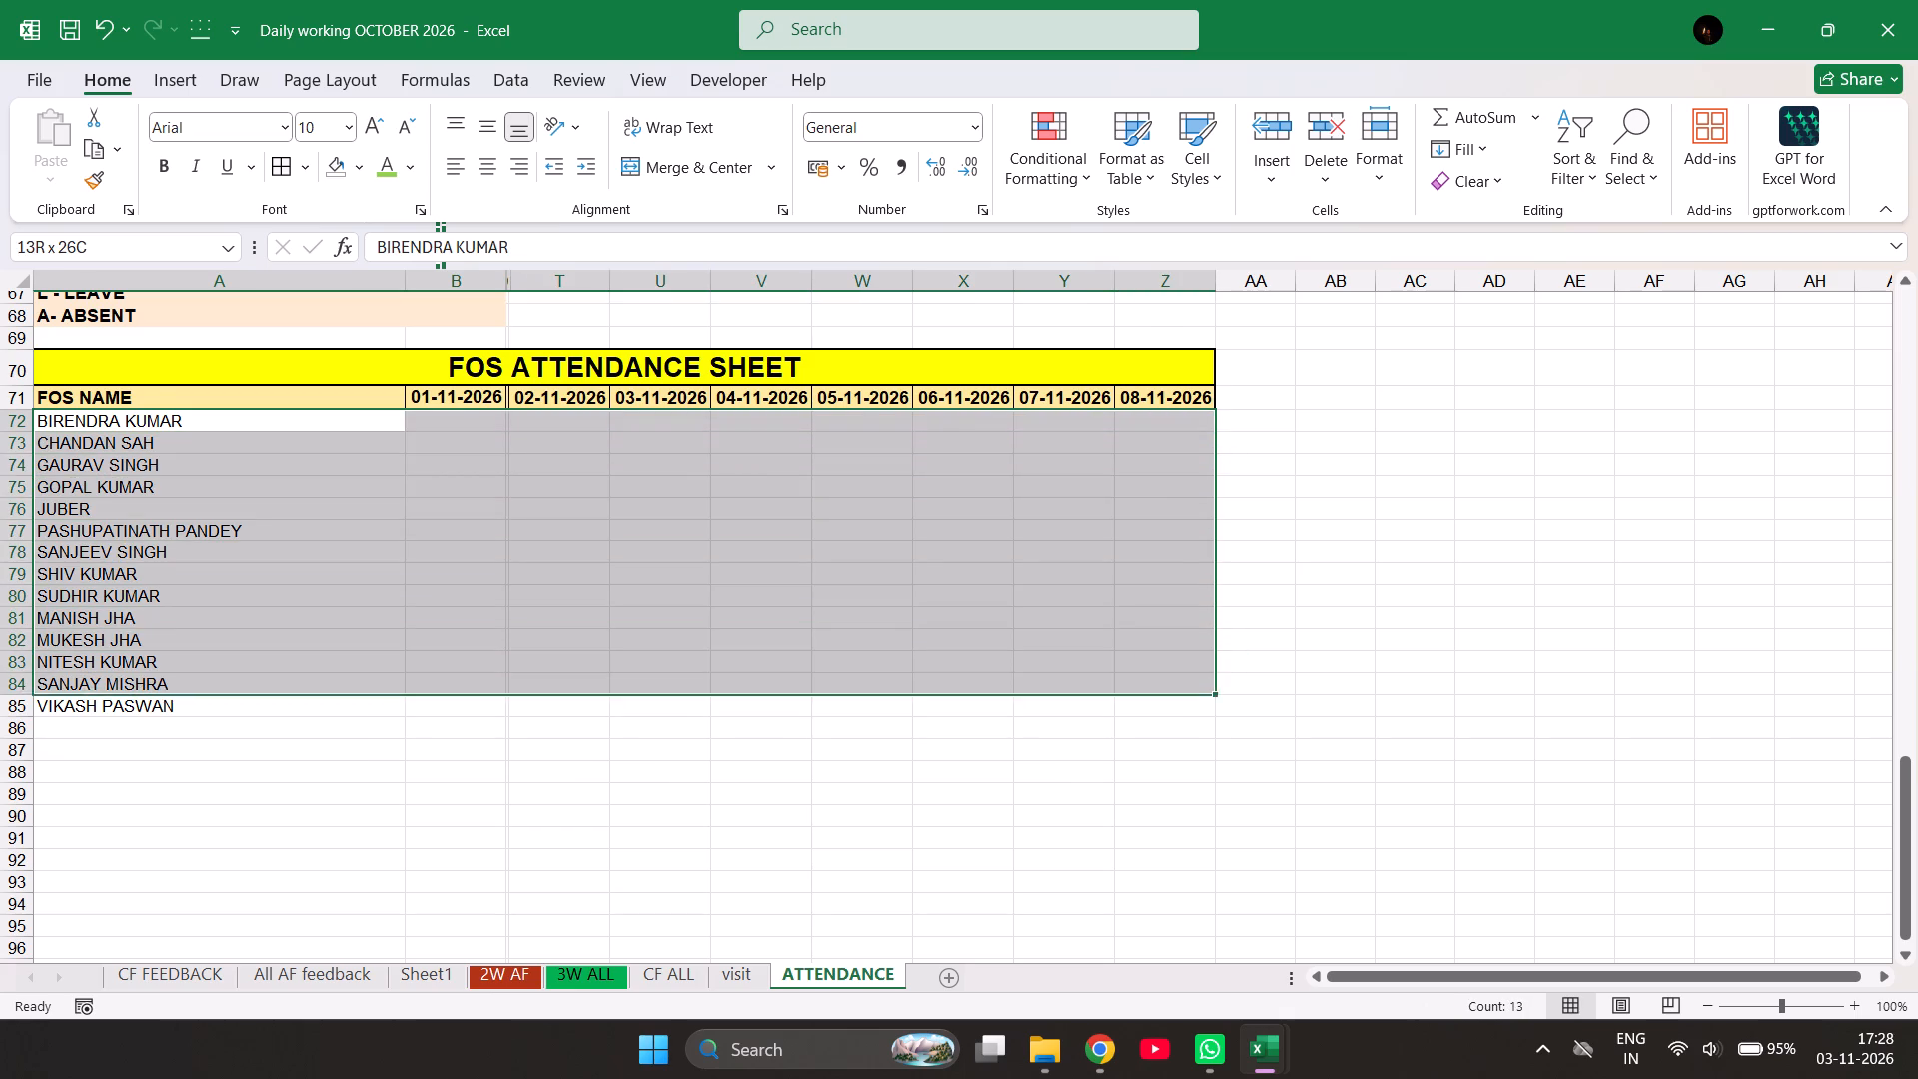
key(shift+Down)
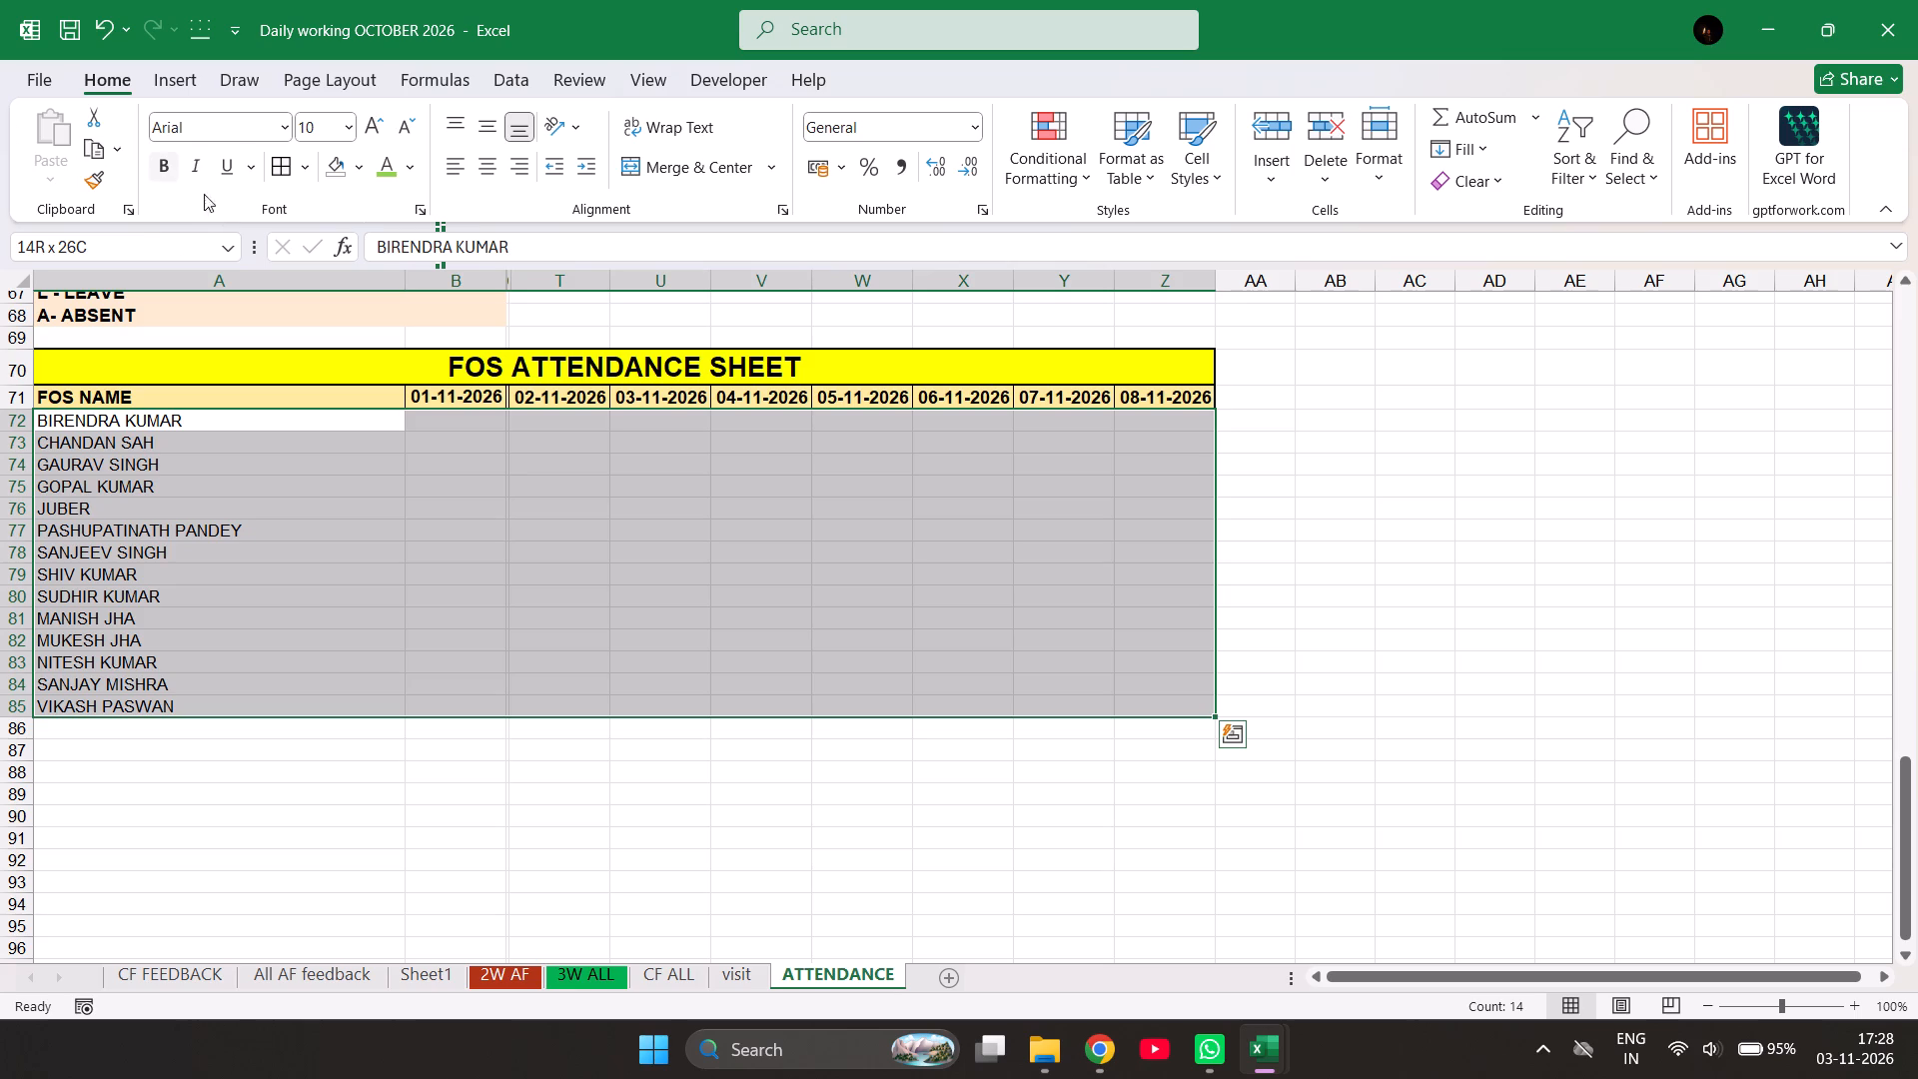
click(312, 172)
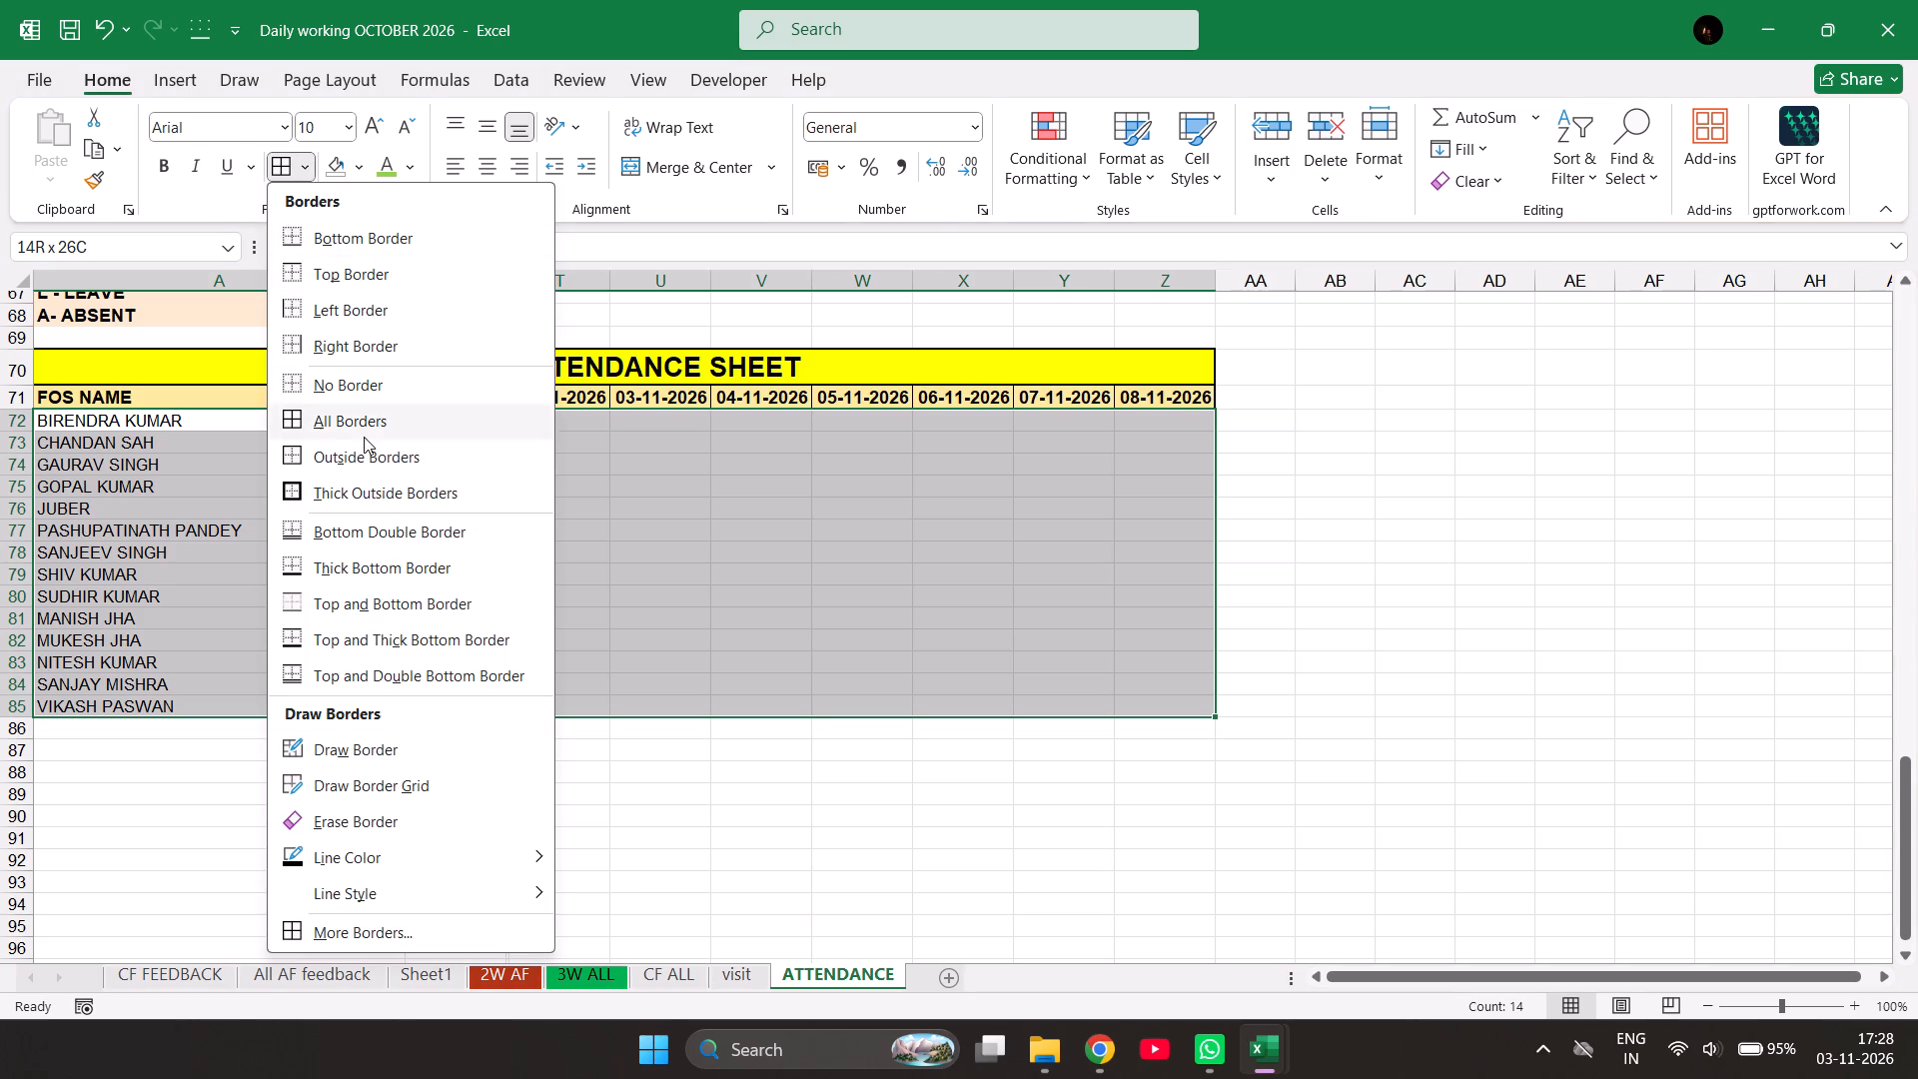
click(363, 436)
click(481, 826)
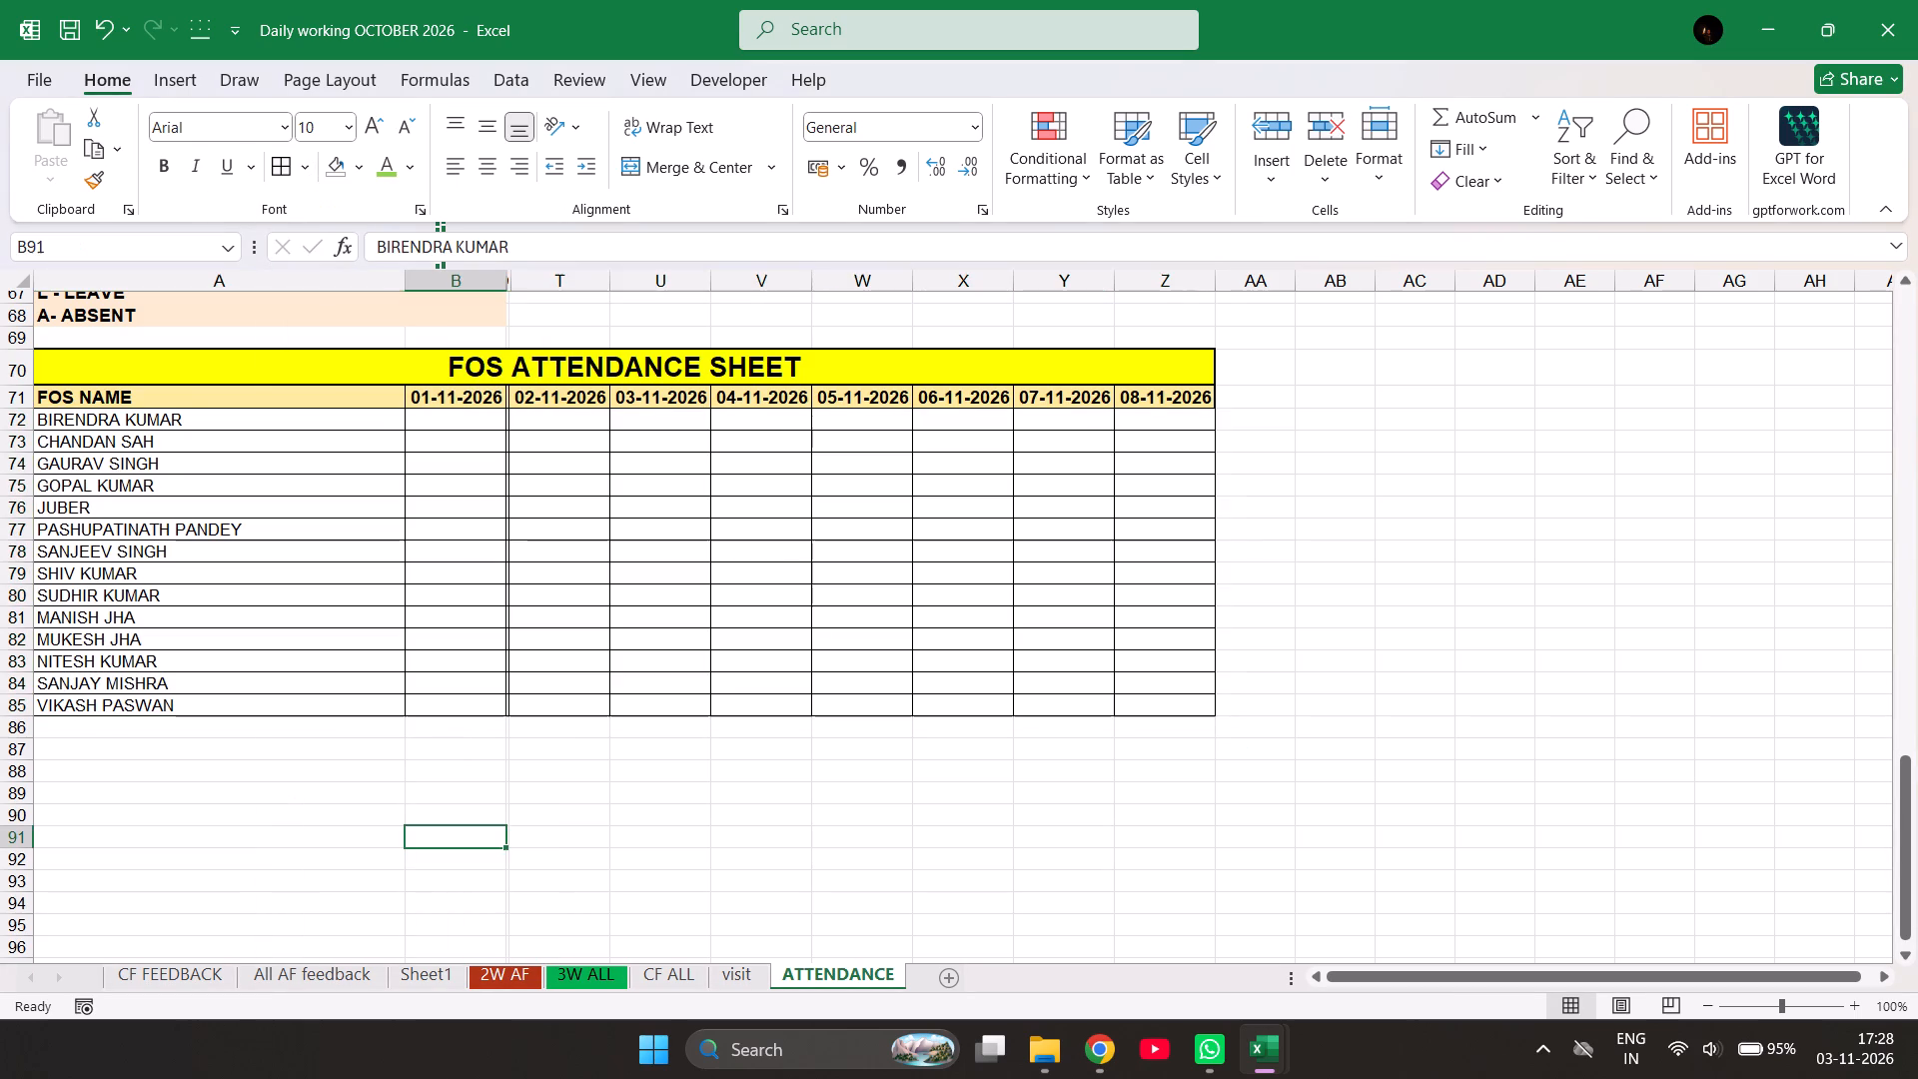
Fill the new table's FOS name cells A72:A85 with a light orange theme colour.
scroll(367, 647, up, 1)
scroll(367, 647, down, 1)
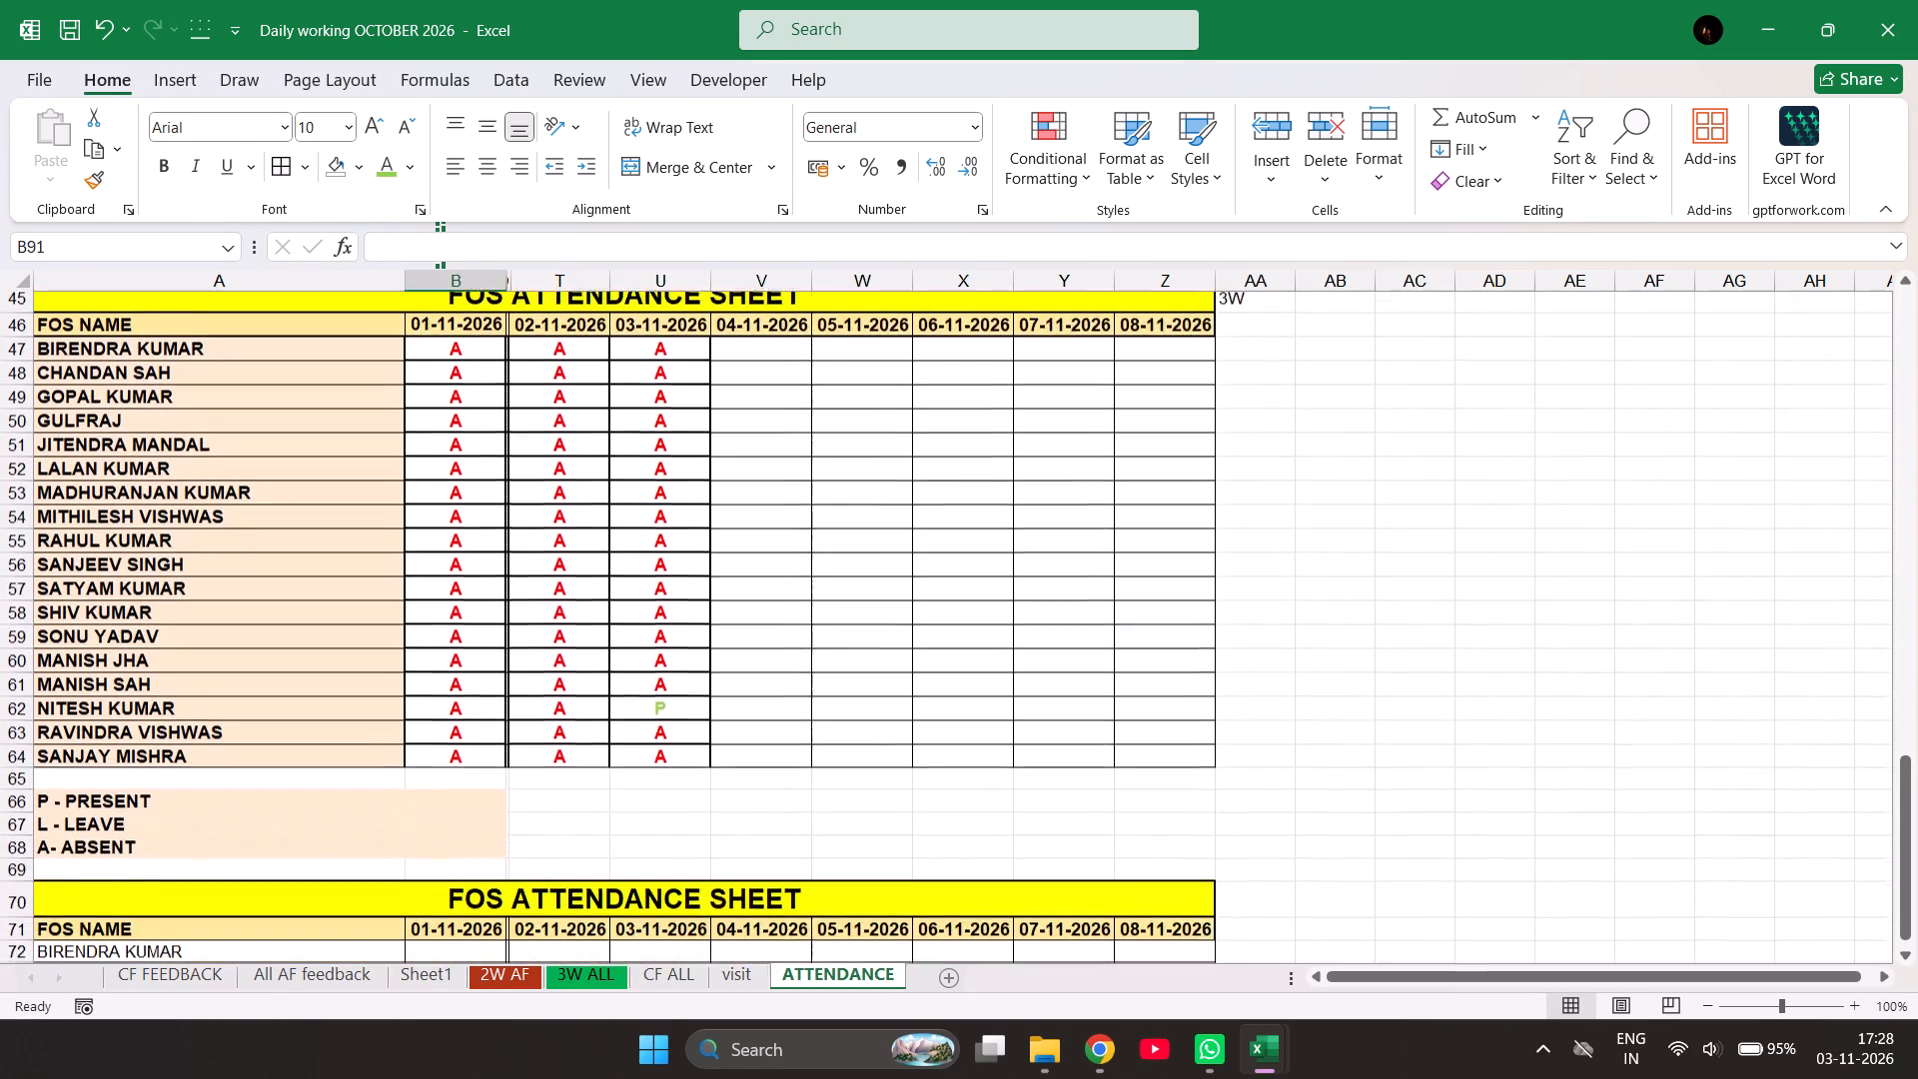
scroll(367, 647, down, 1)
scroll(367, 647, up, 2)
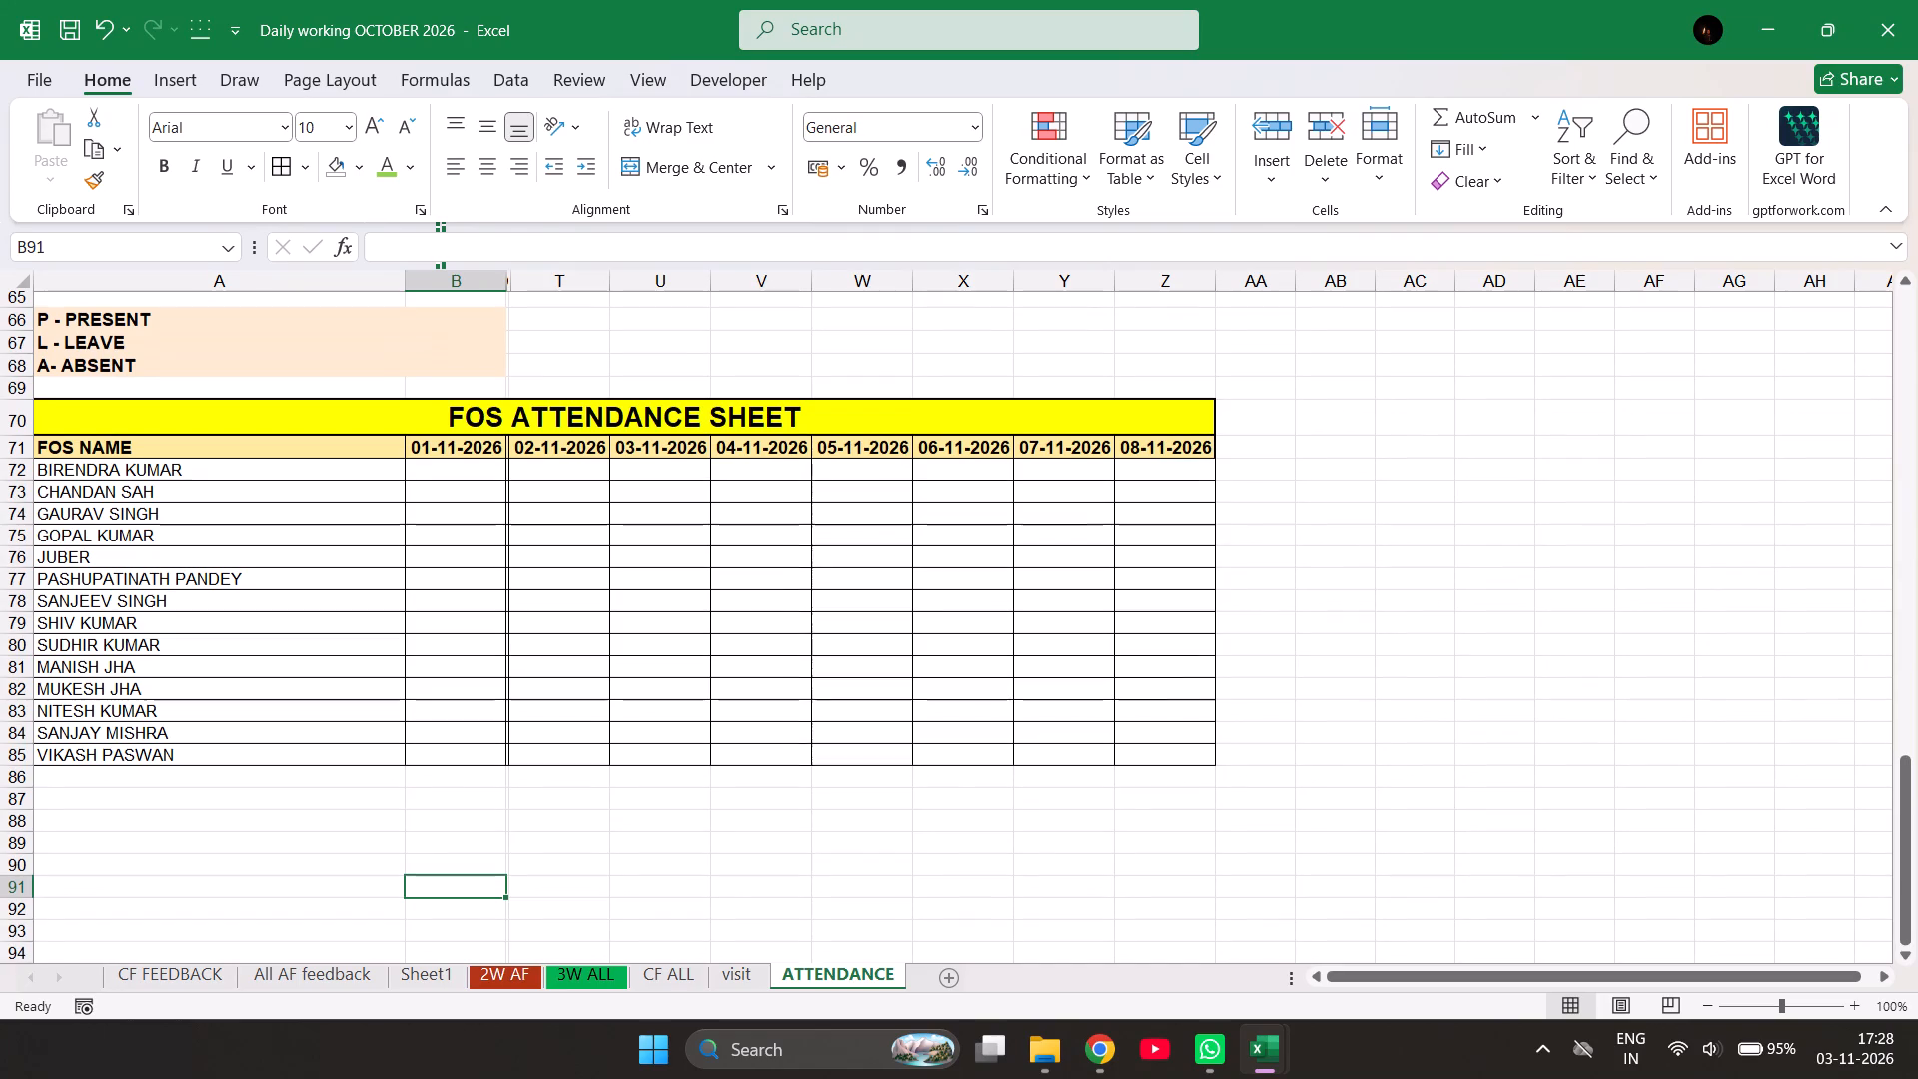
click(361, 175)
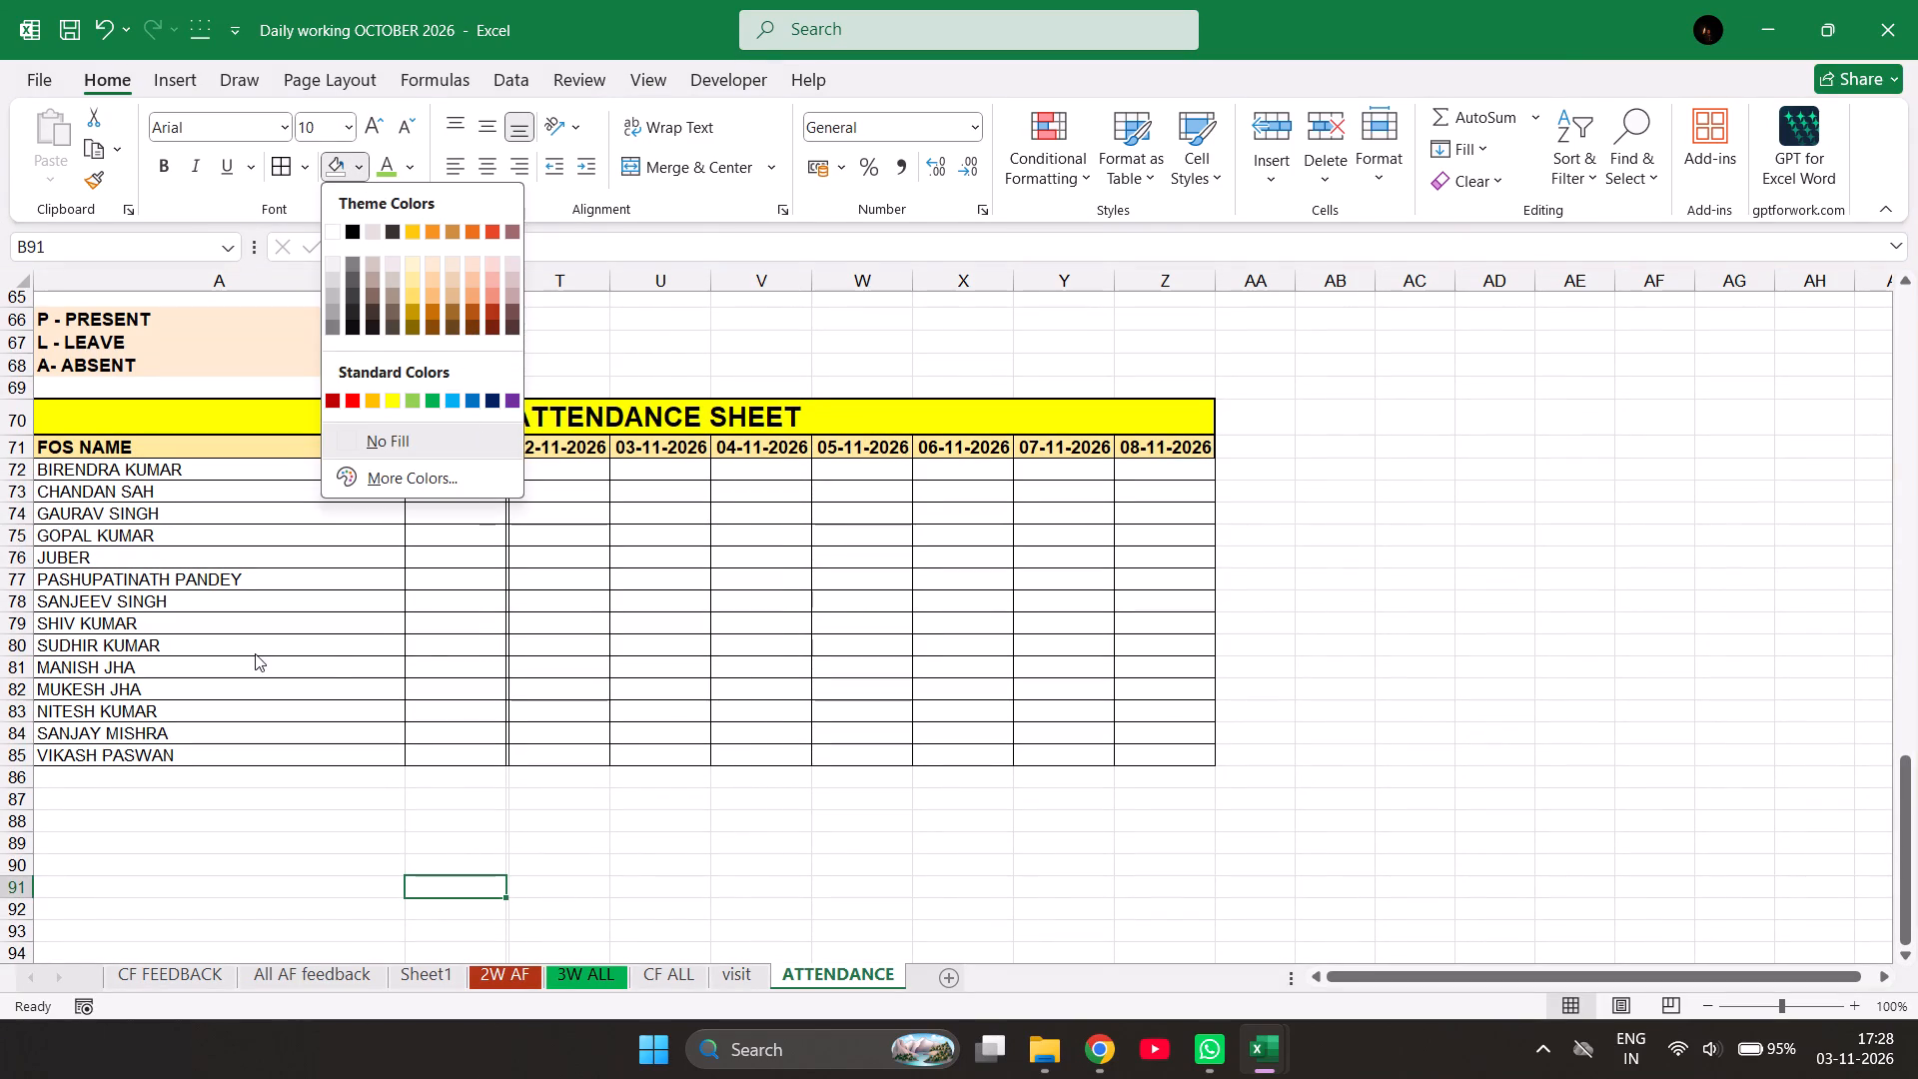
click(175, 462)
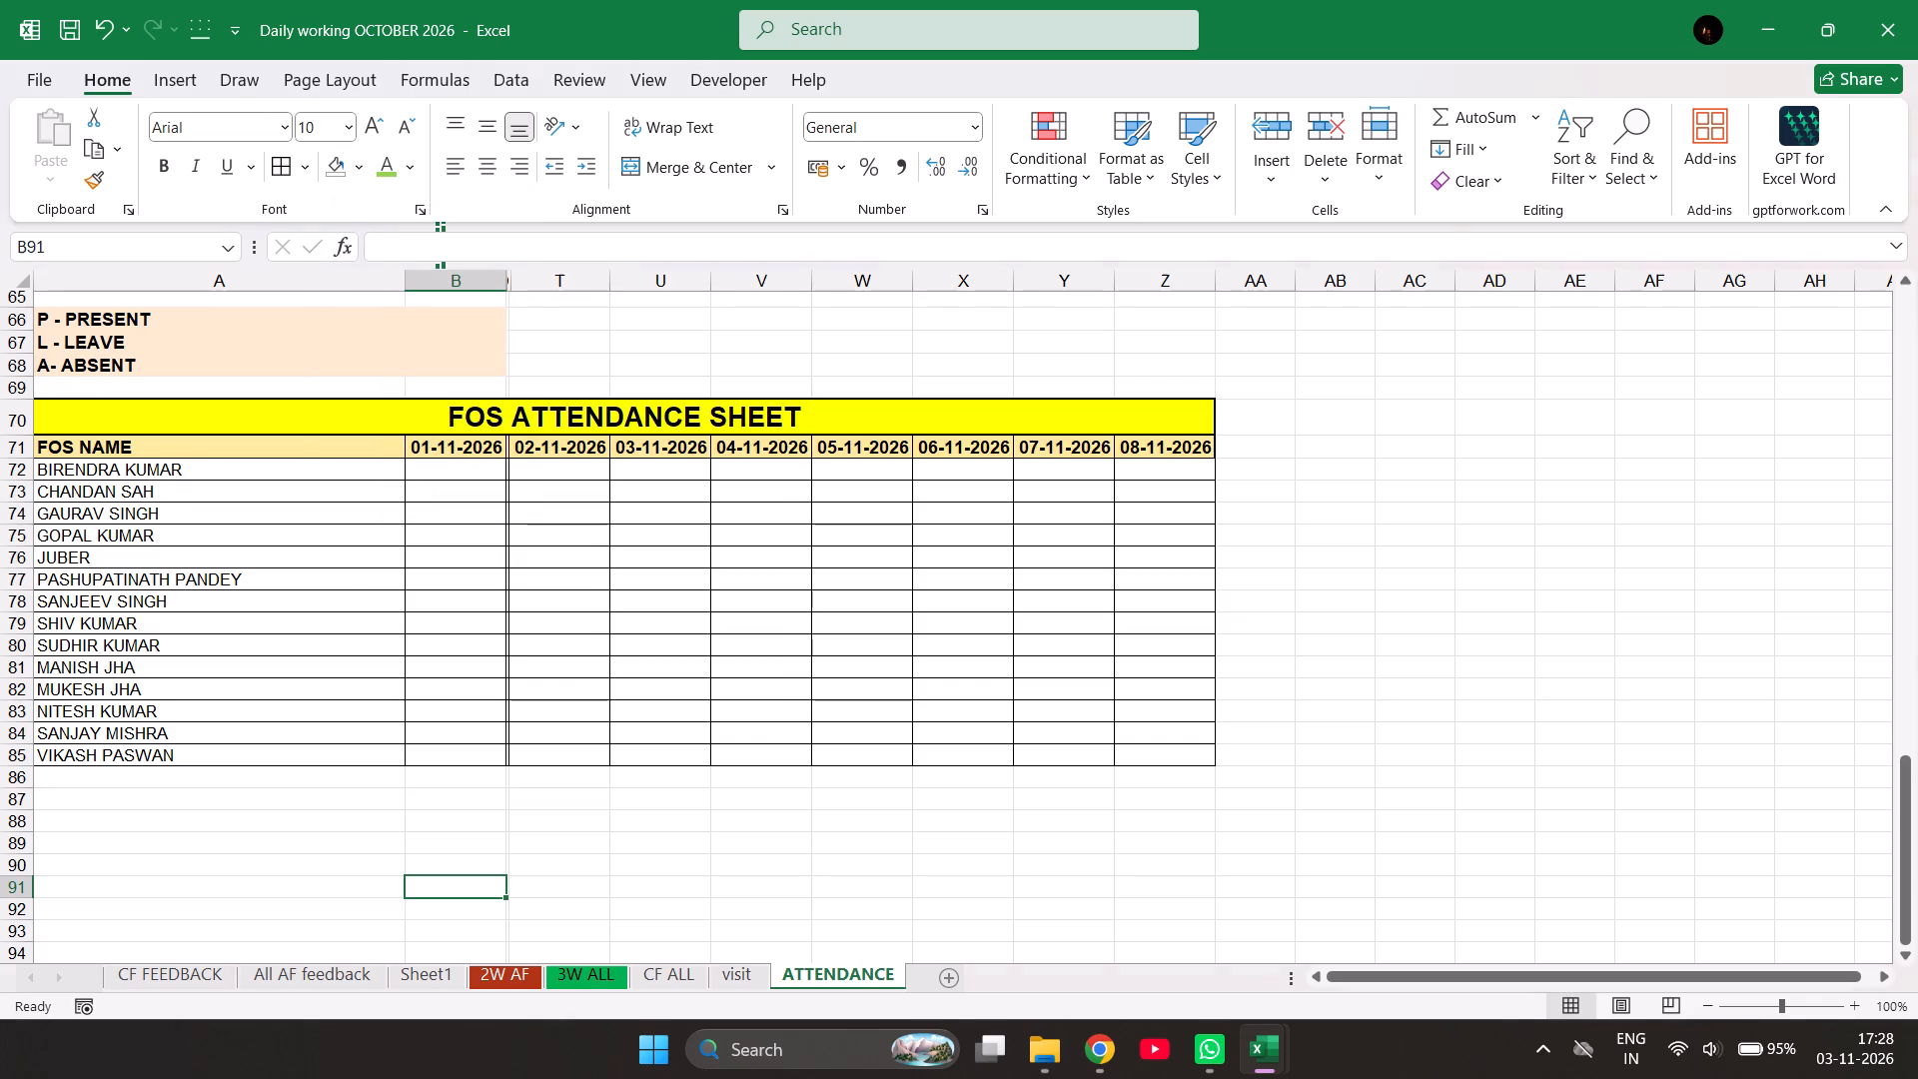
click(172, 464)
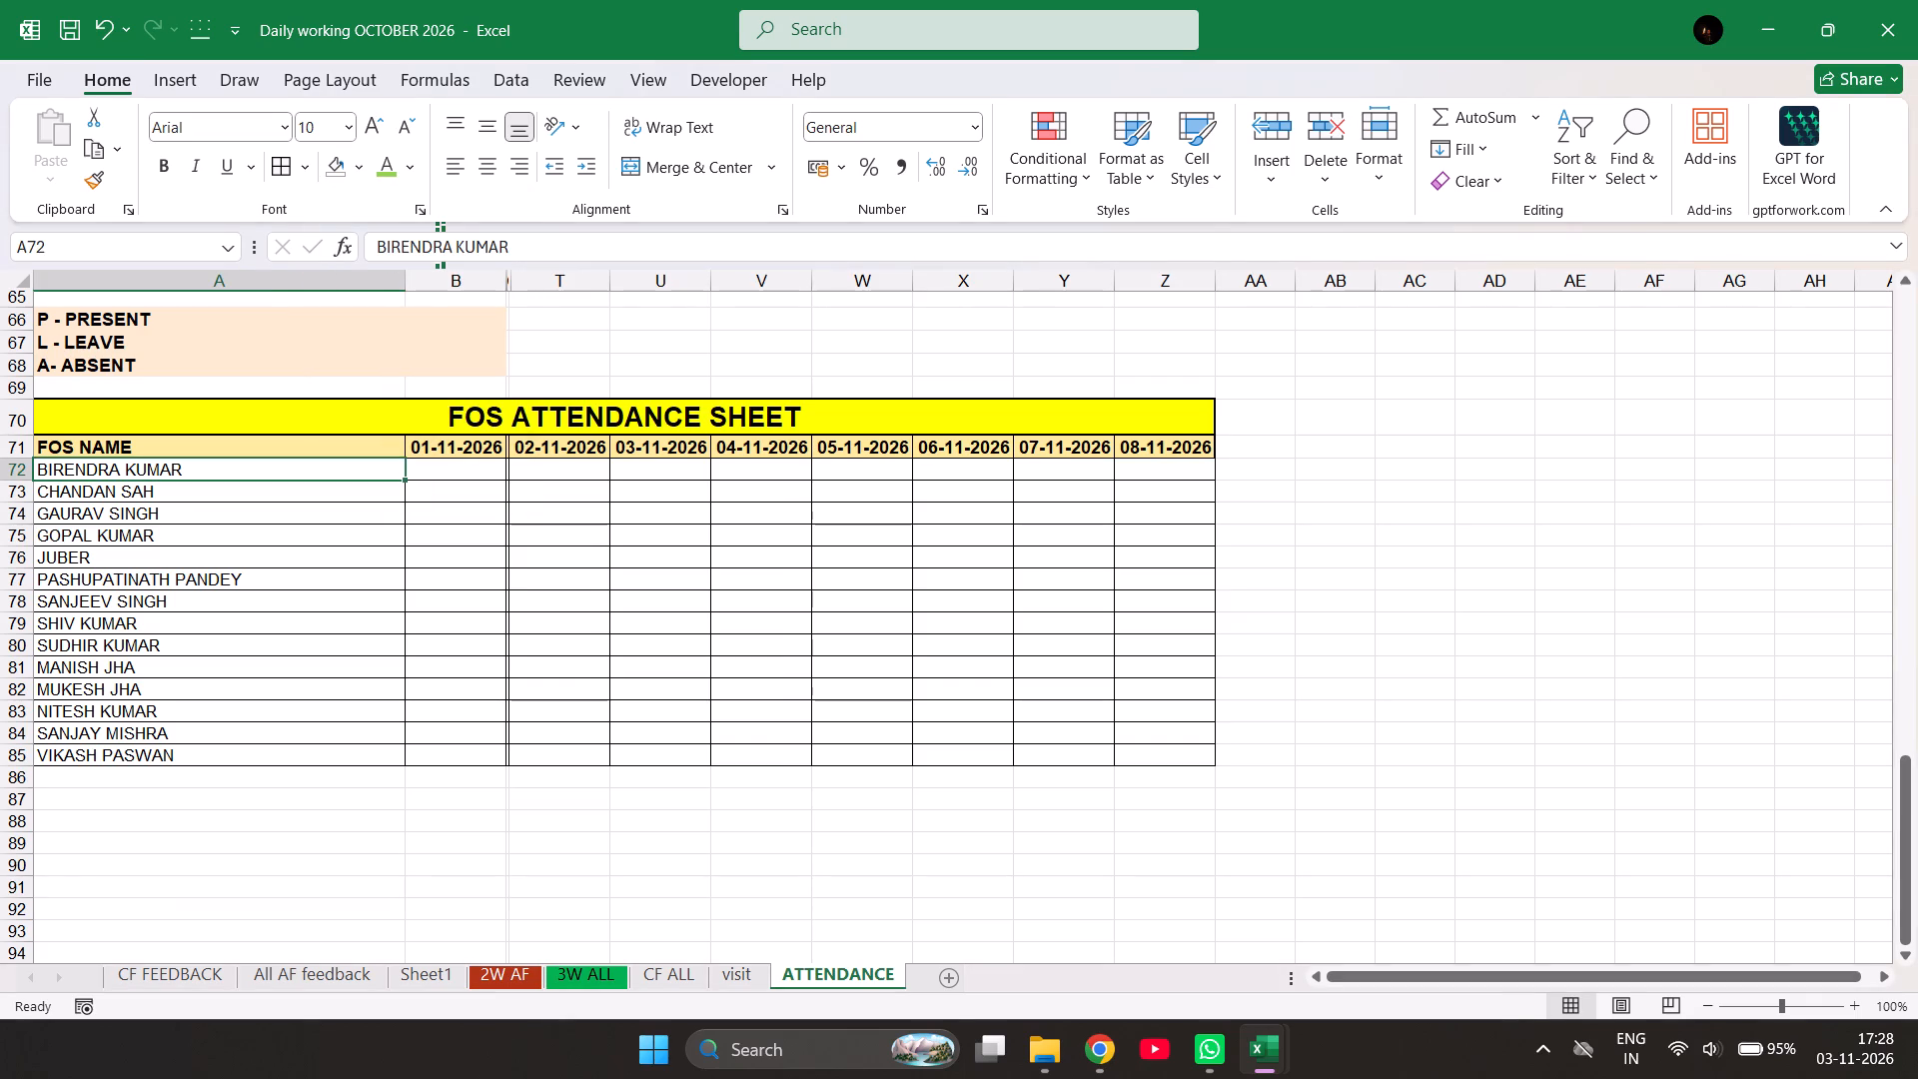
key(shift+Down)
key(shift+Down)
key(shift+Down)
key(shift+Down)
key(shift+Down)
key(shift+Down)
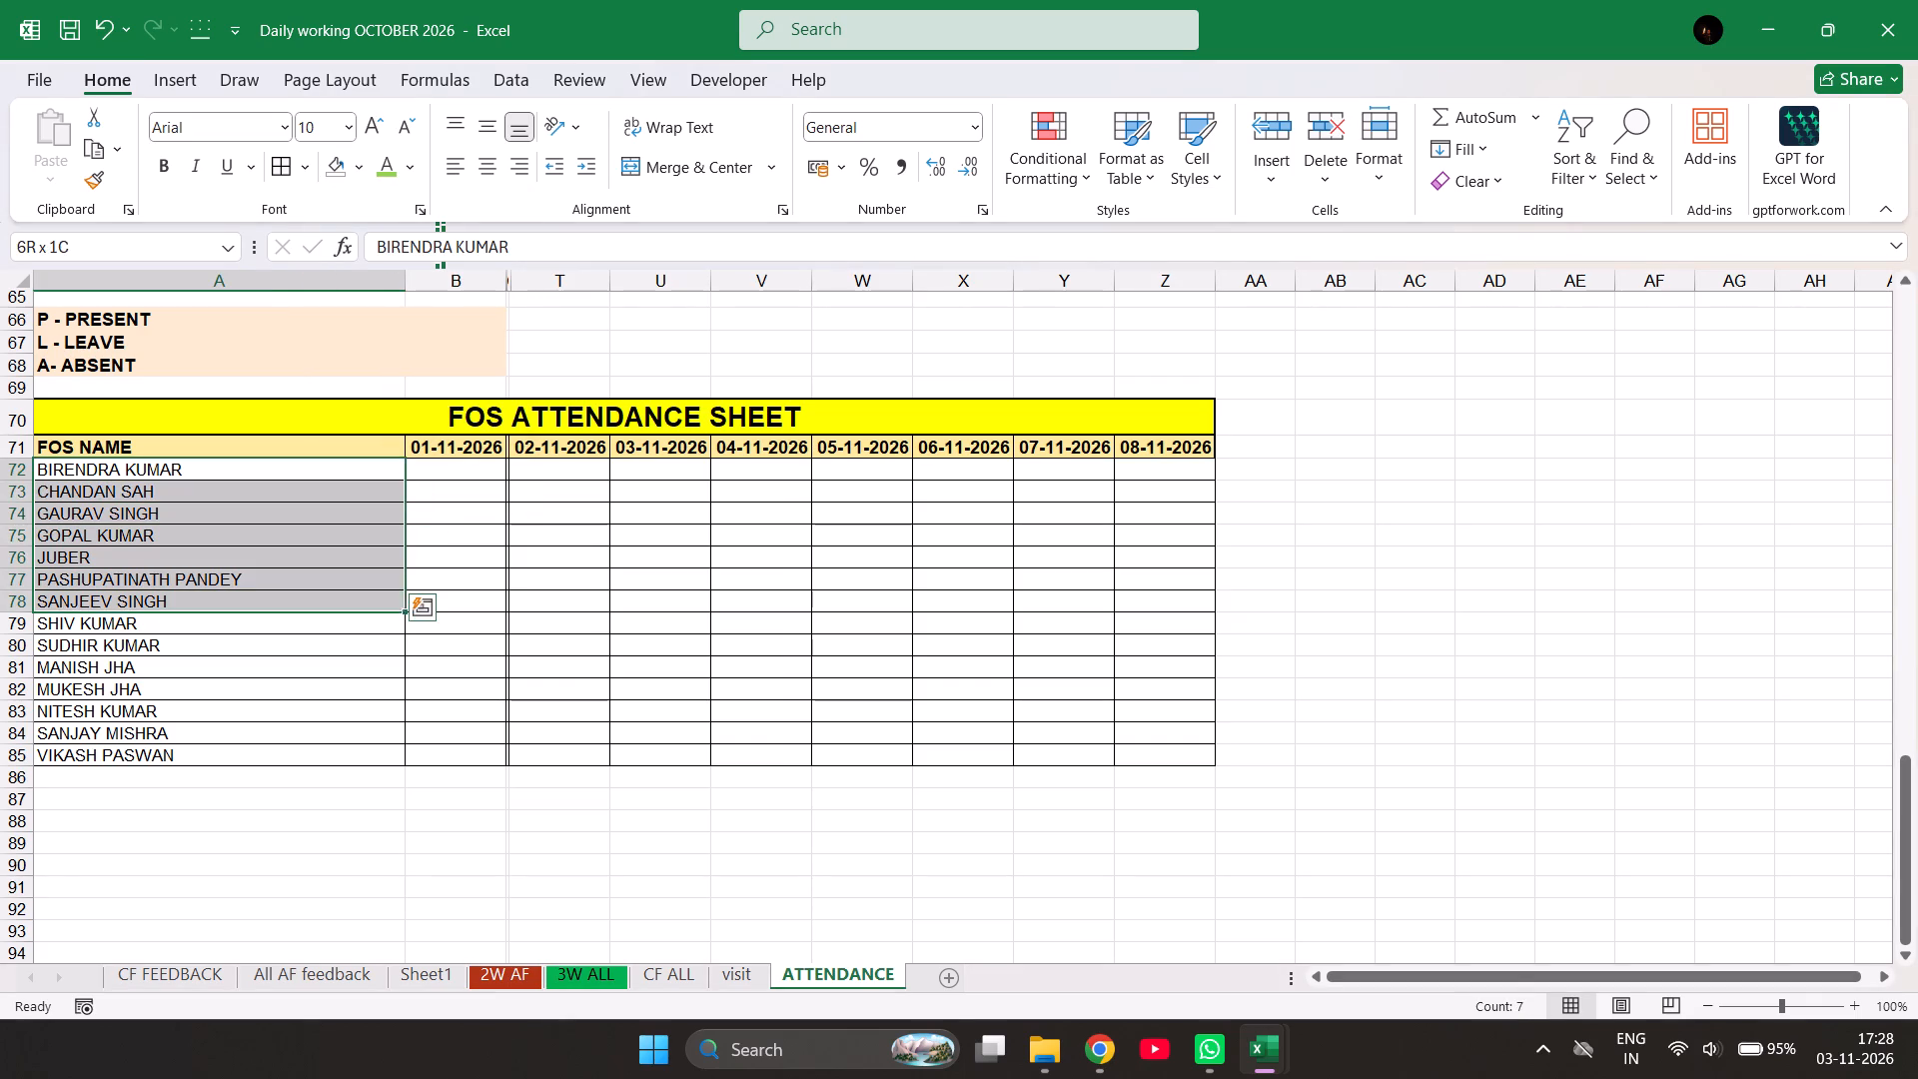
key(shift+Down)
key(shift+Down)
key(shift+Down)
key(shift+Down)
key(shift+Down)
key(shift+Down)
key(shift+Down)
key(shift+Down)
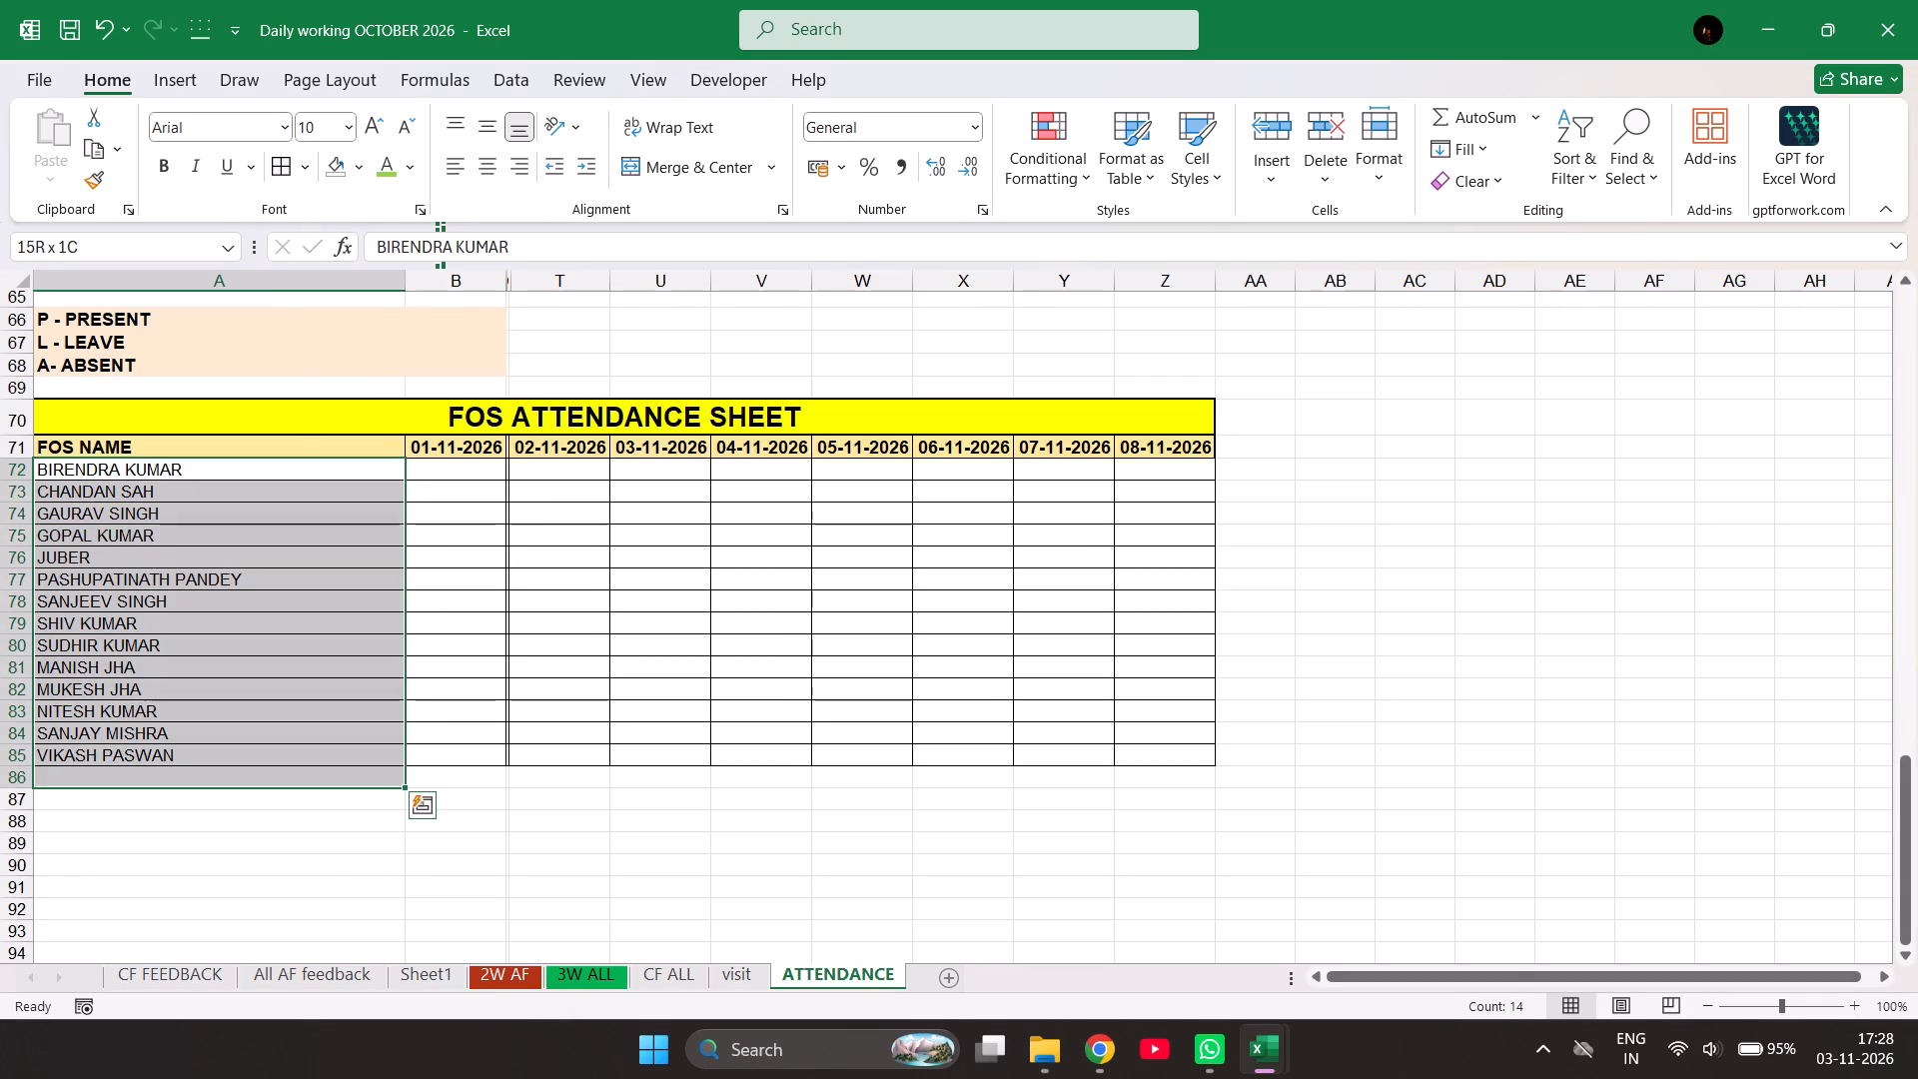
key(shift+Up)
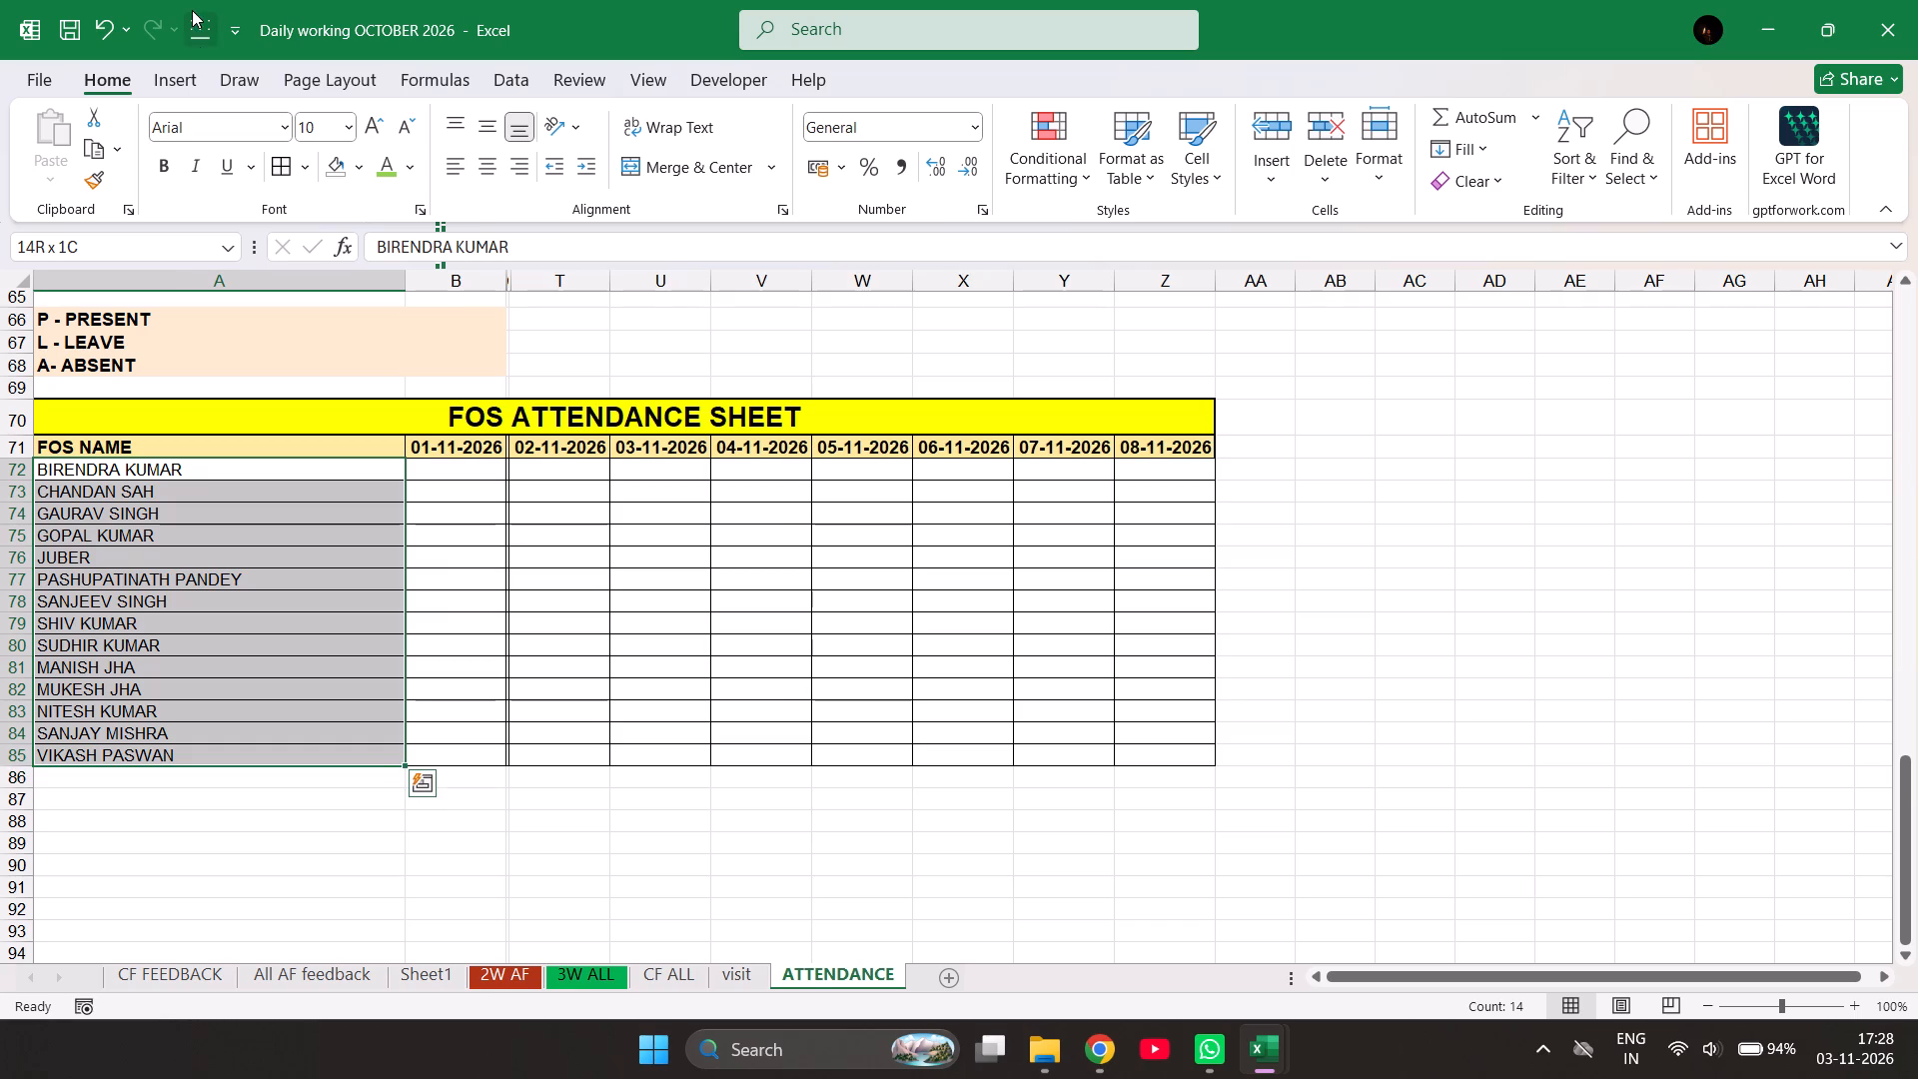
click(363, 173)
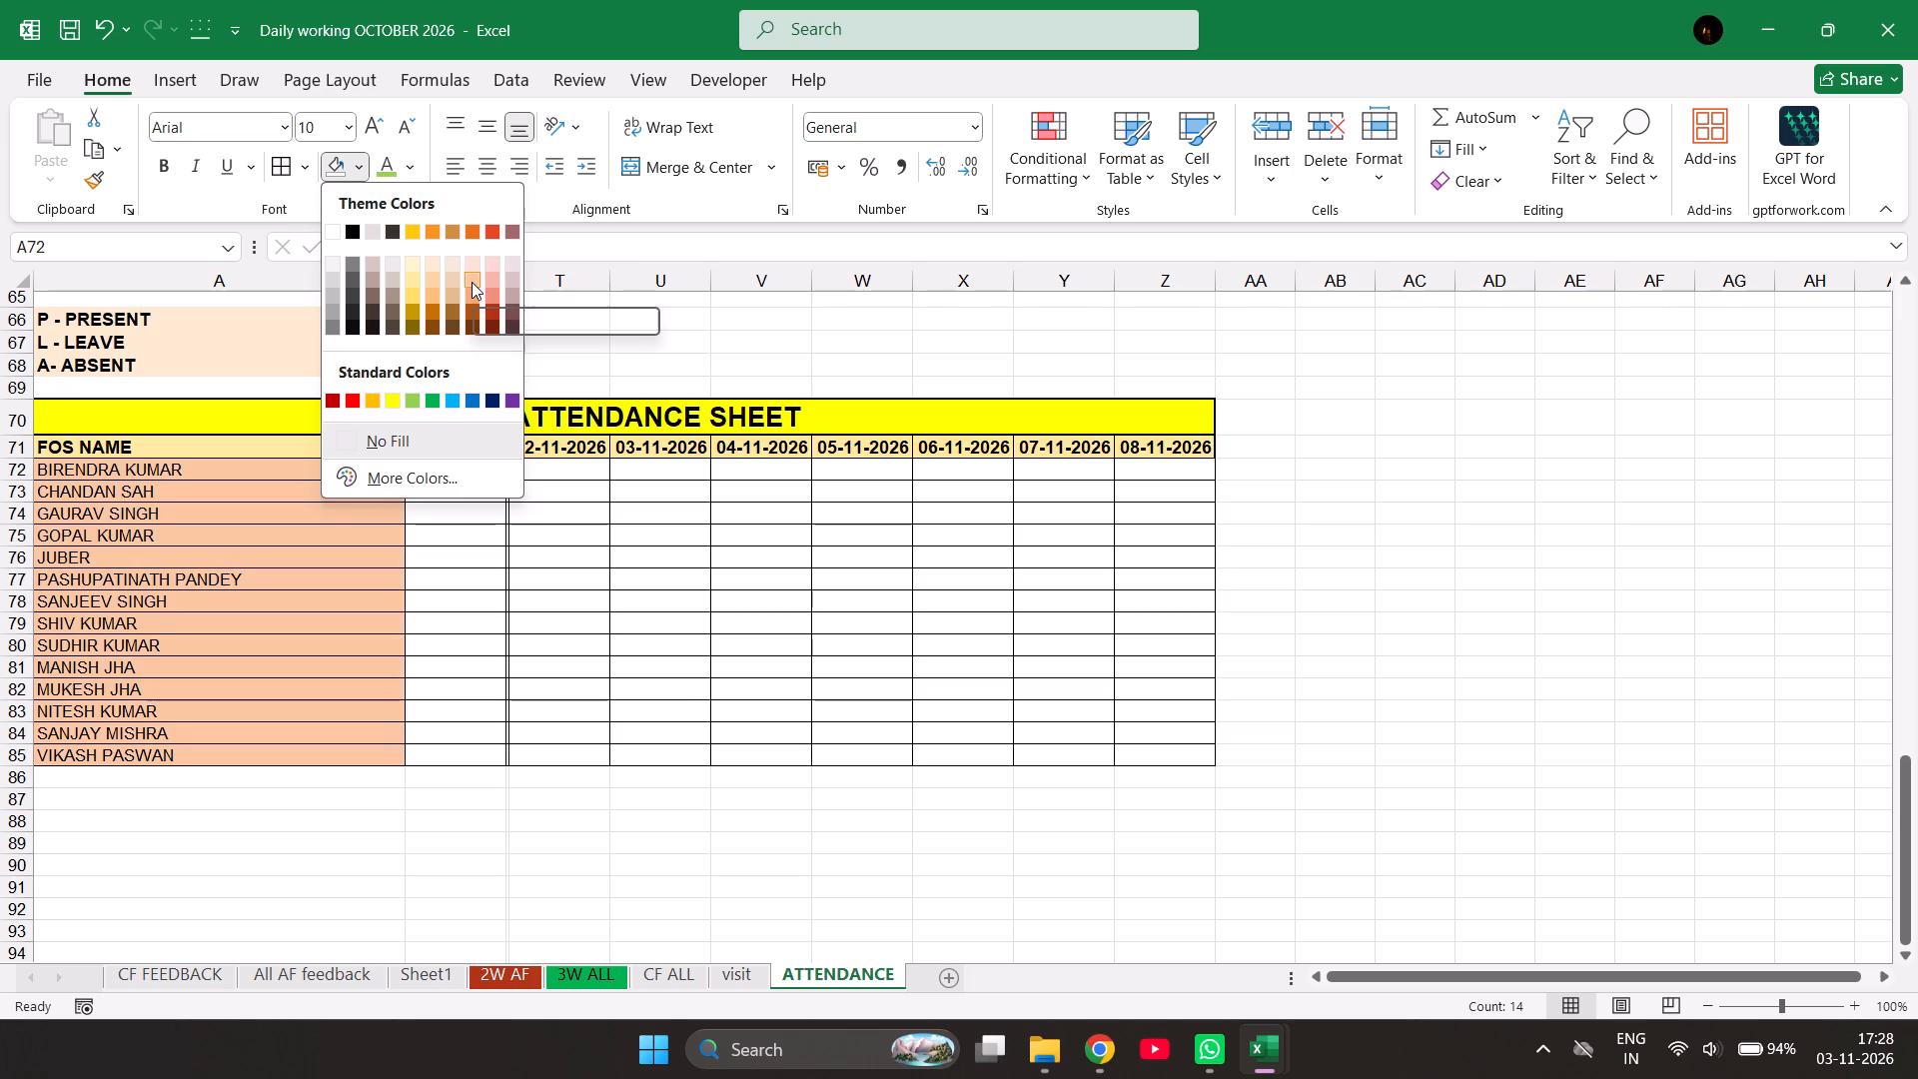
click(472, 282)
click(514, 529)
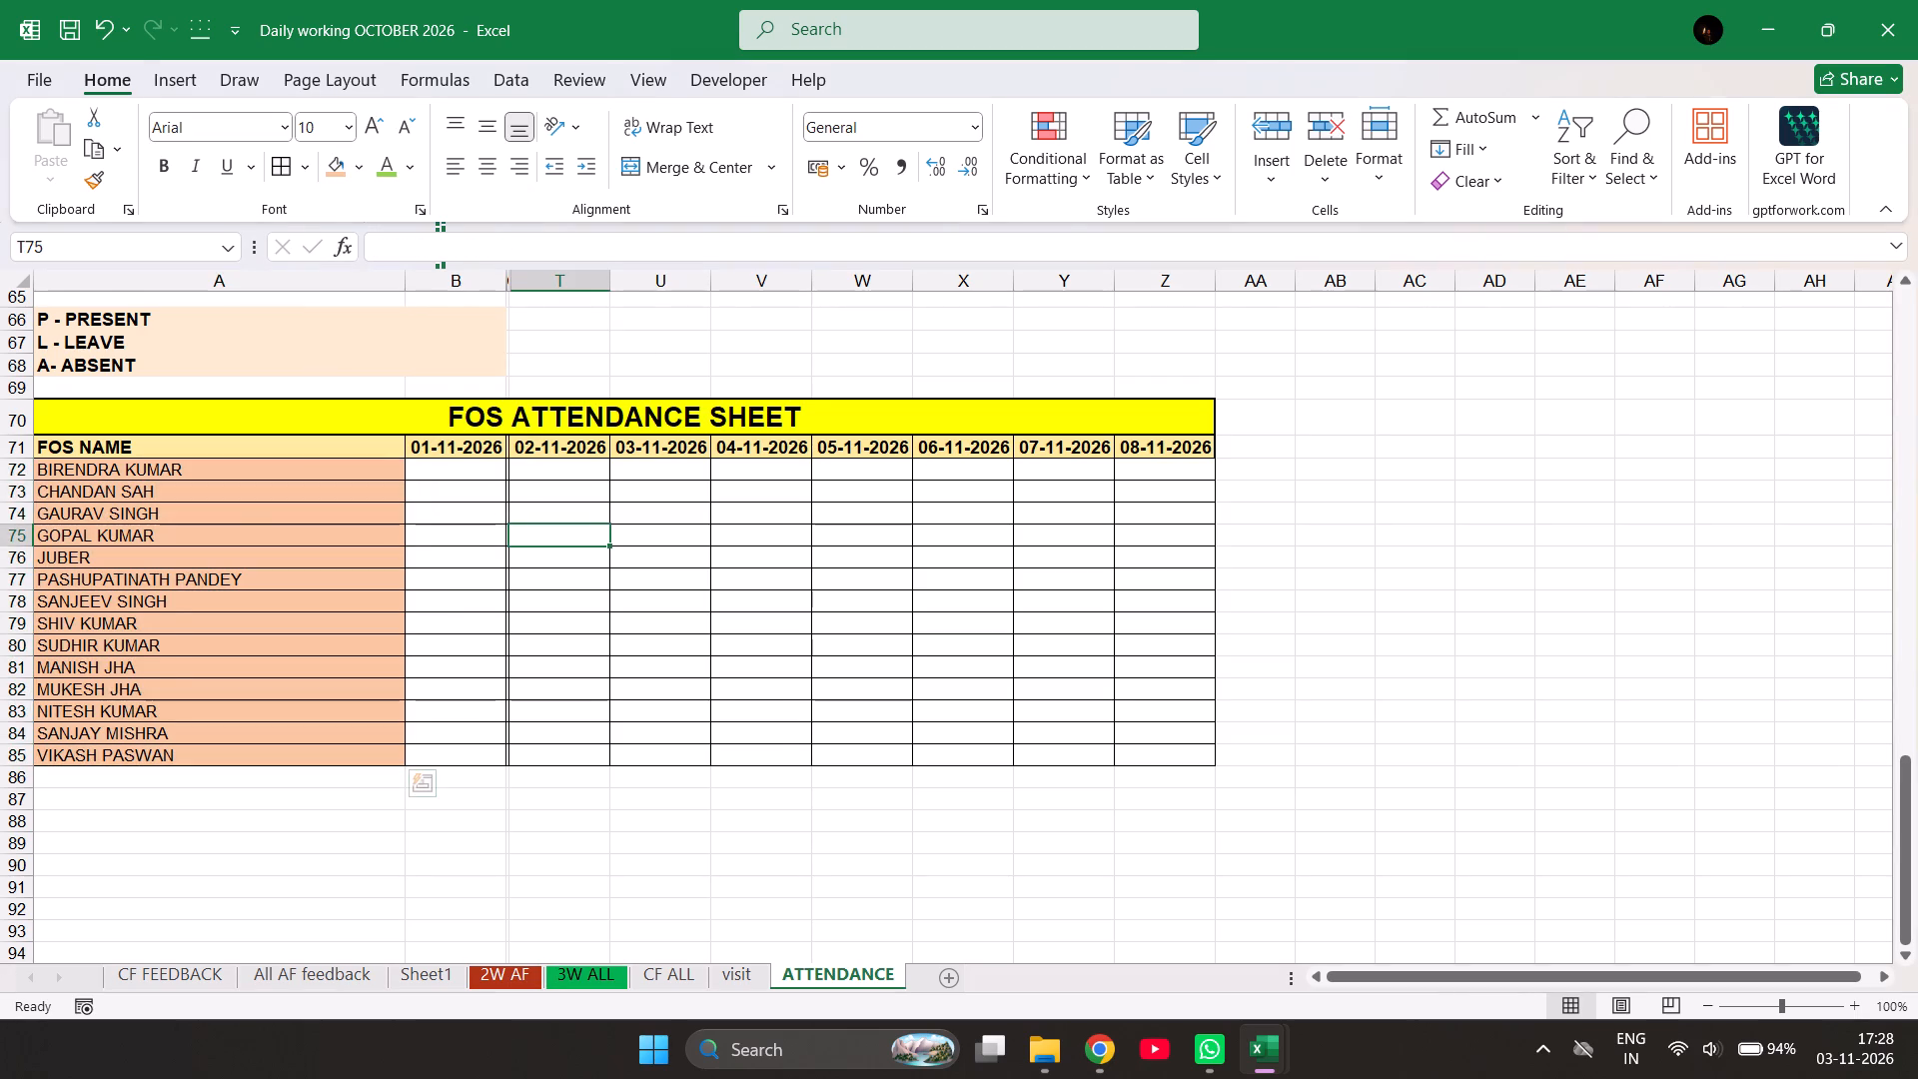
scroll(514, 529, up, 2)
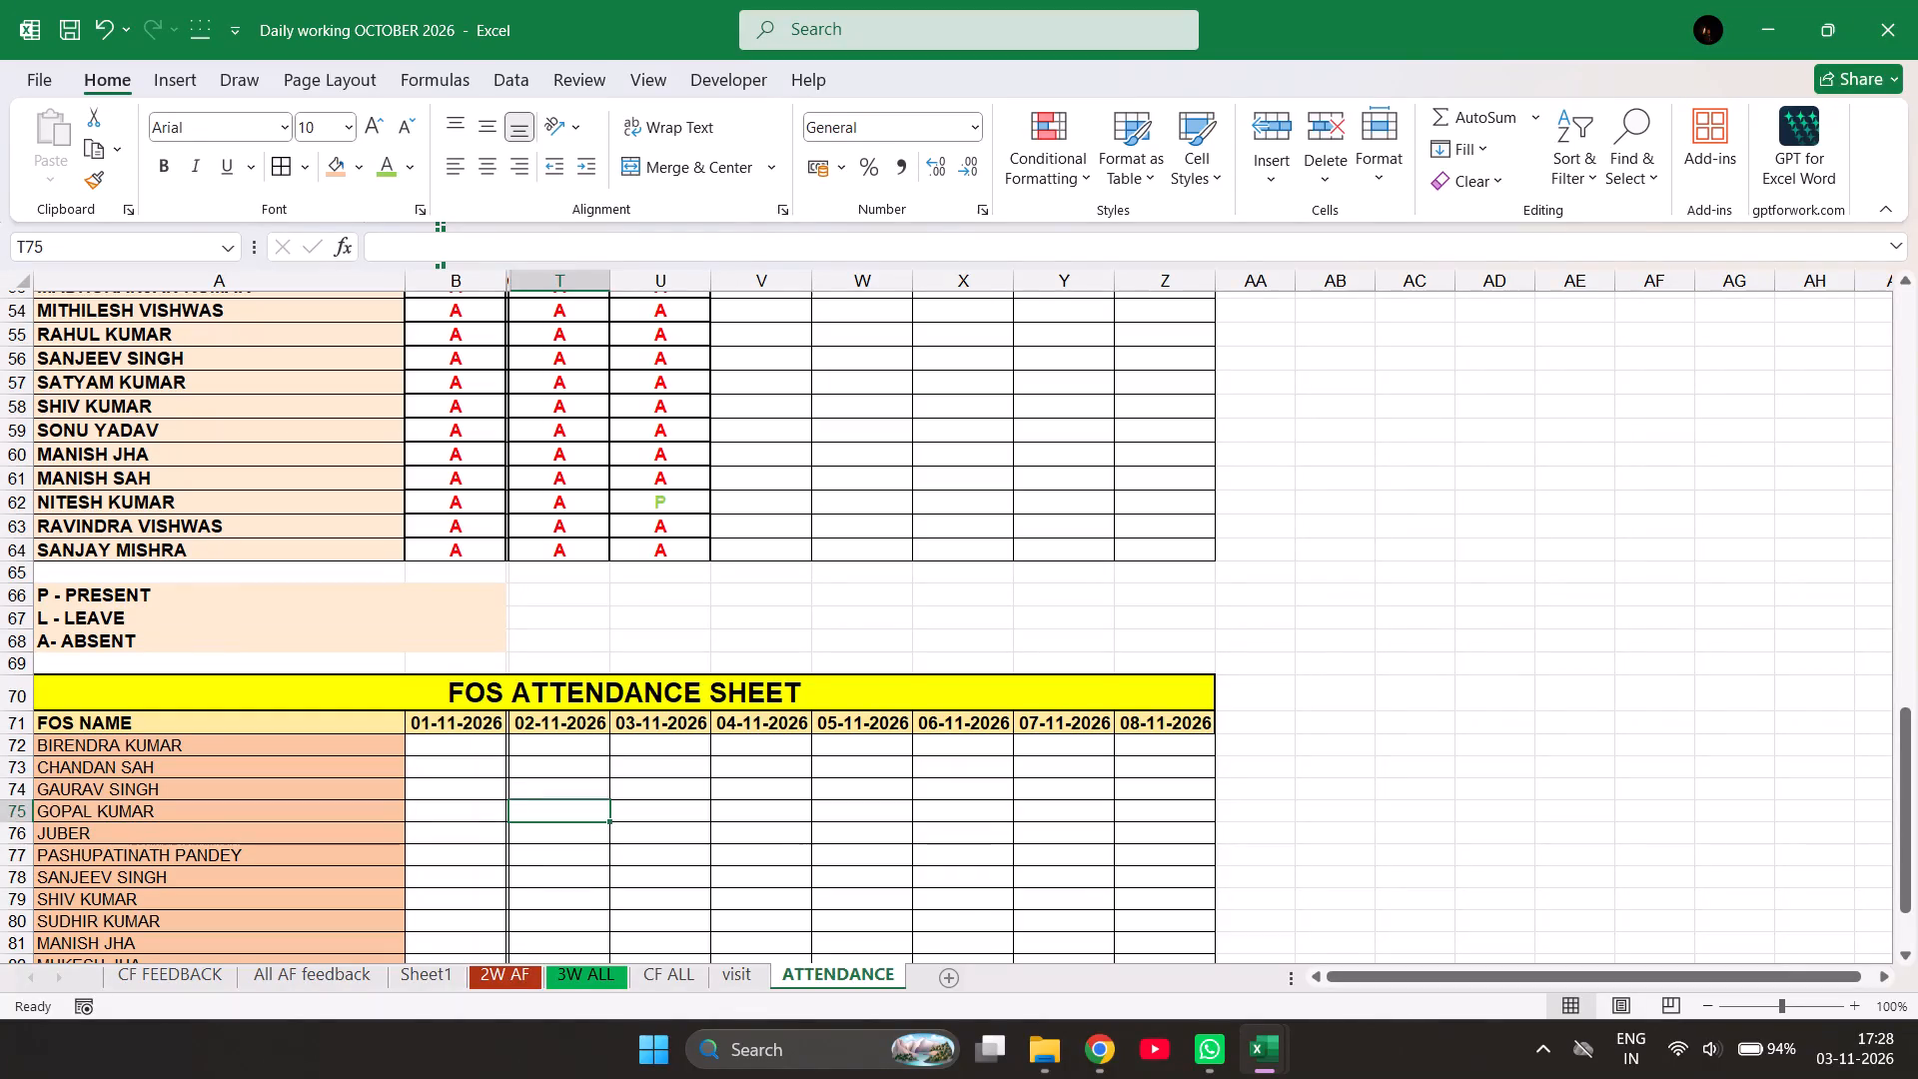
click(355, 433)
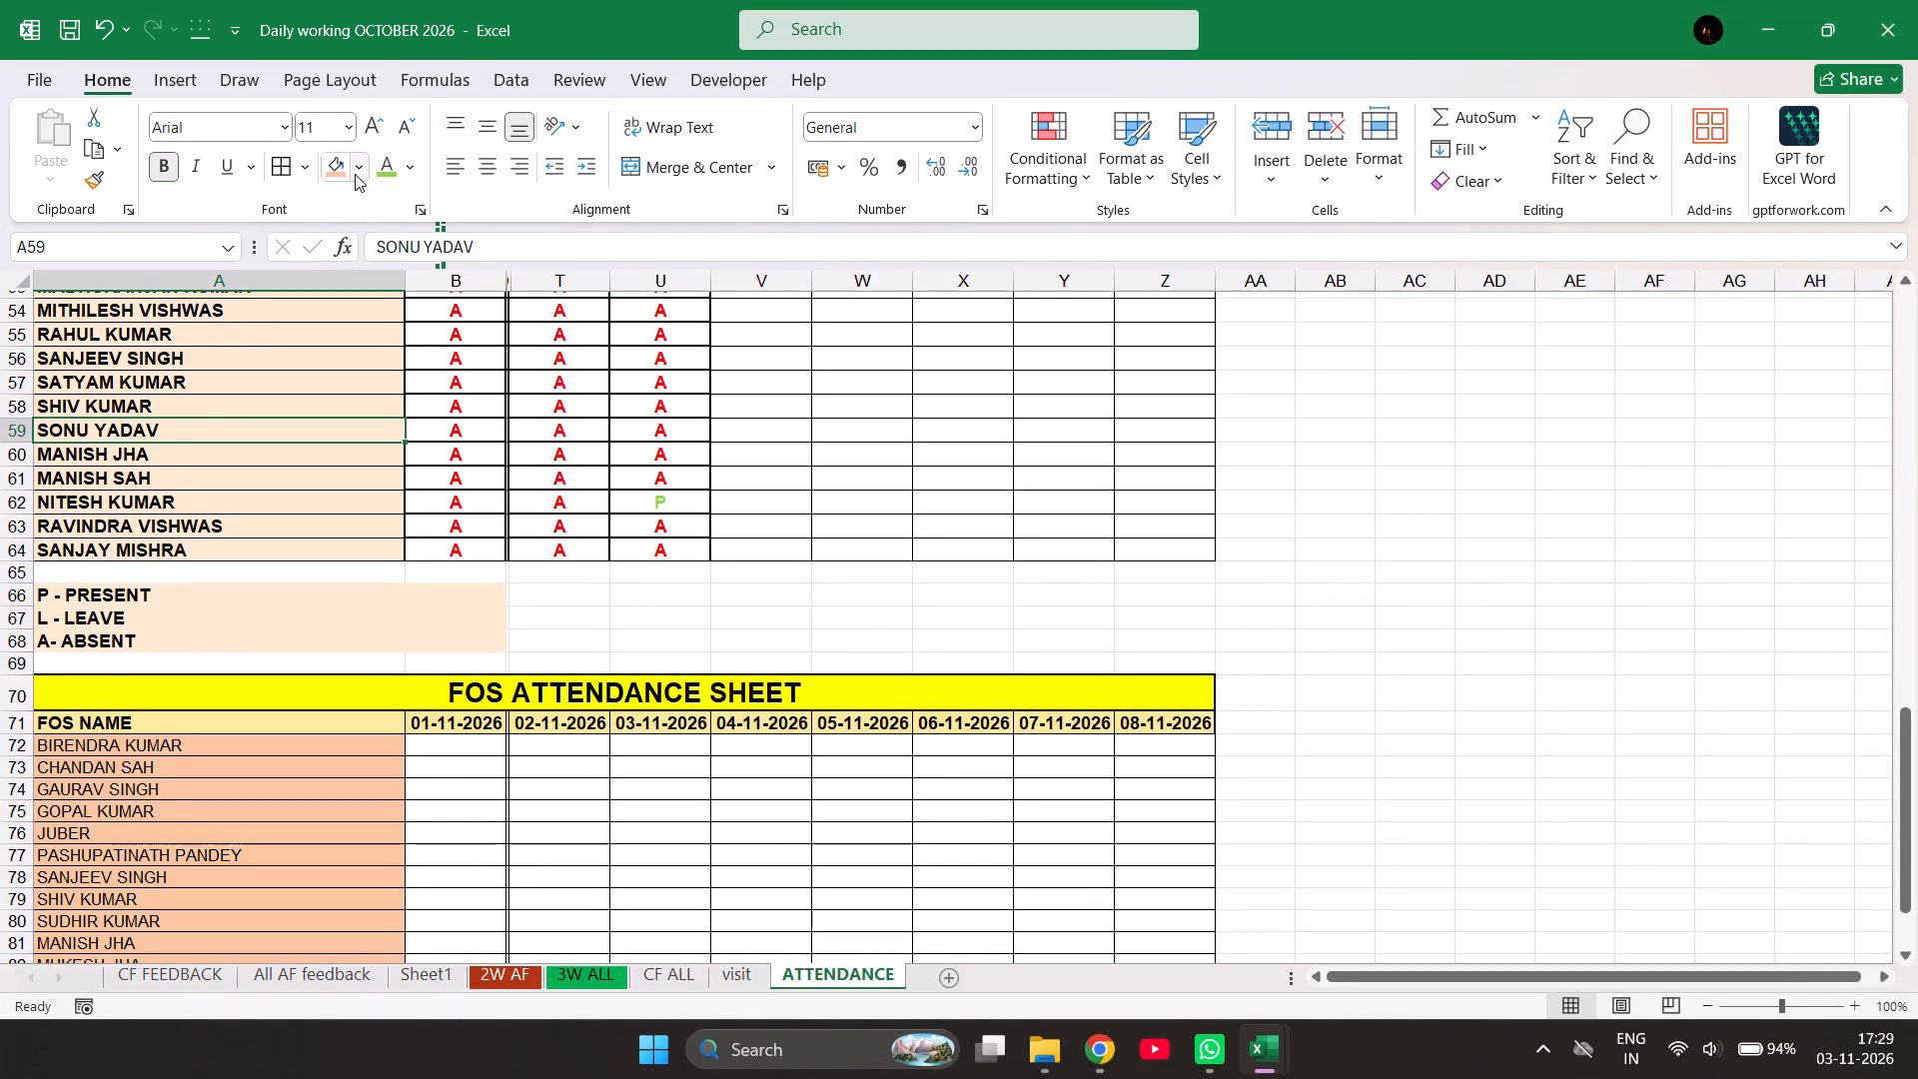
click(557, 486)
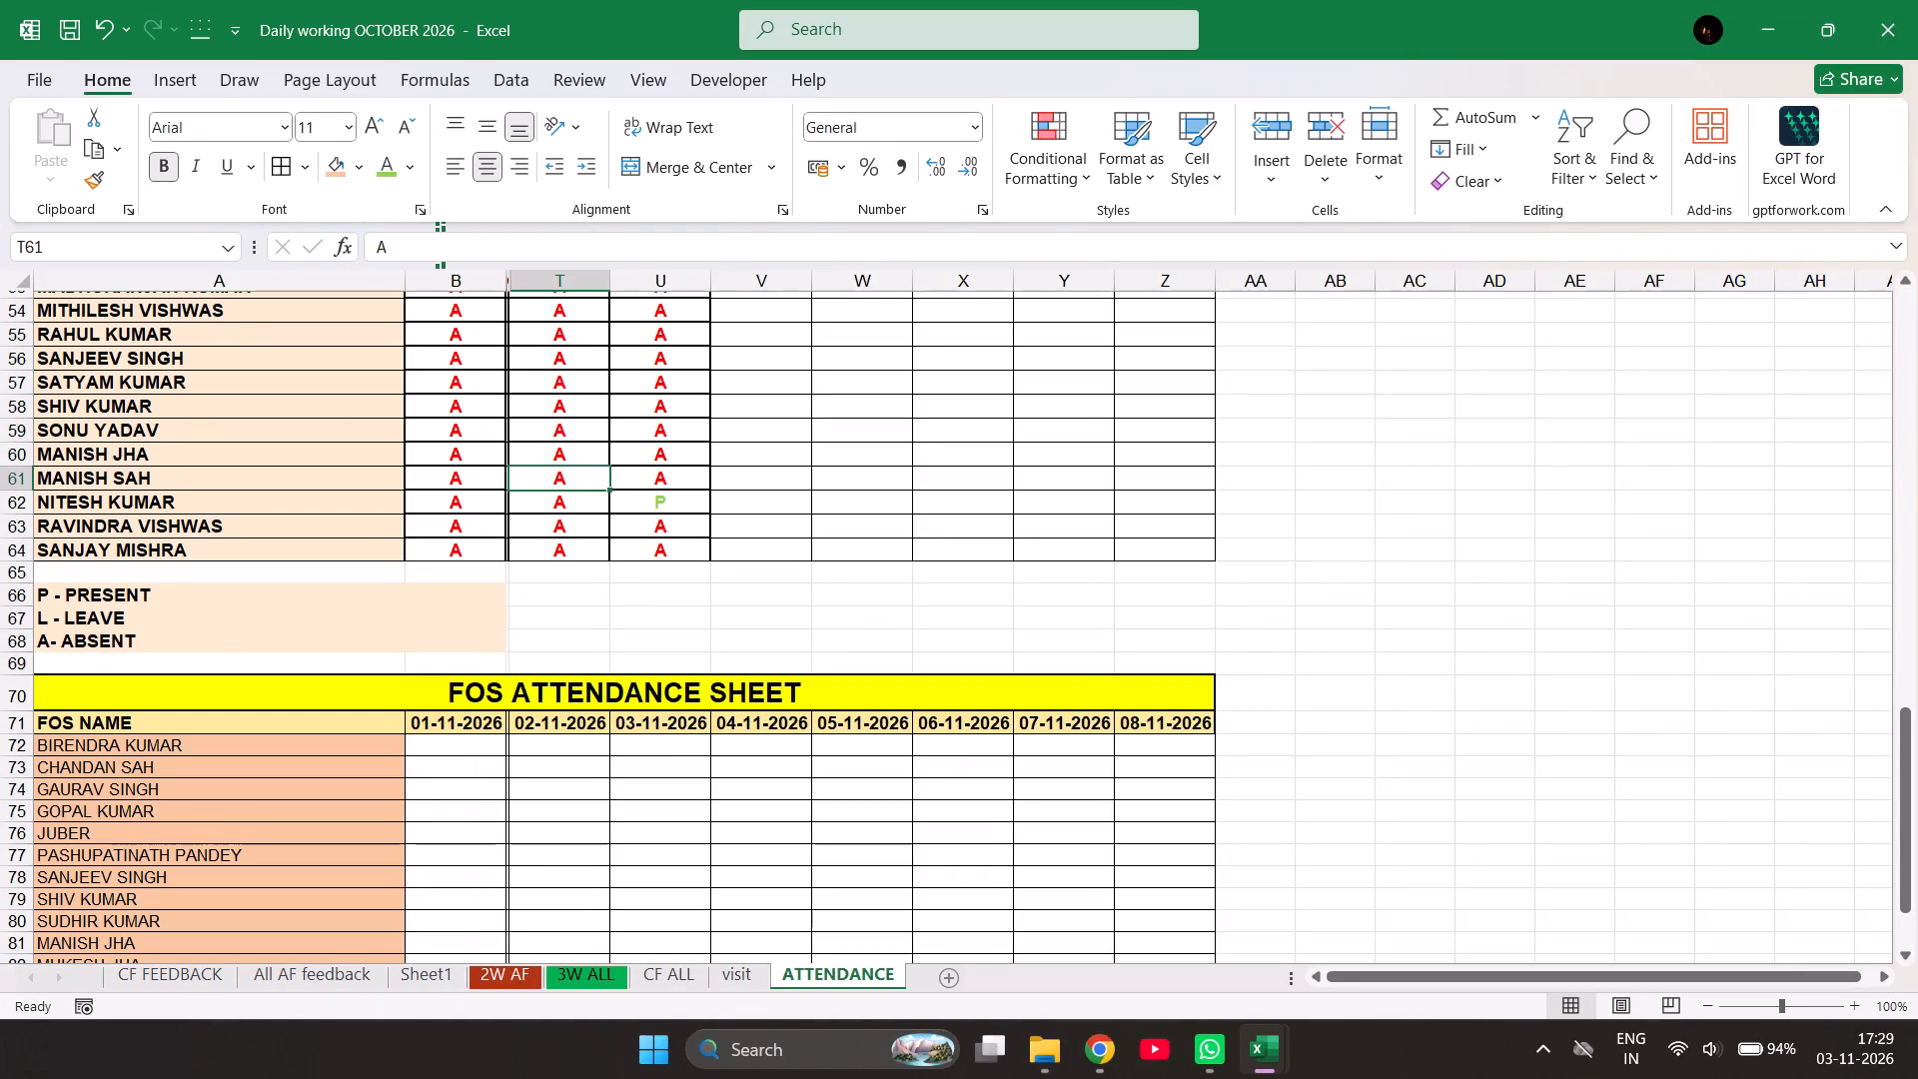
Copy the P/L/A attendance legend block from A66:B68 to below the new table, starting at A87.
scroll(384, 811, down, 1)
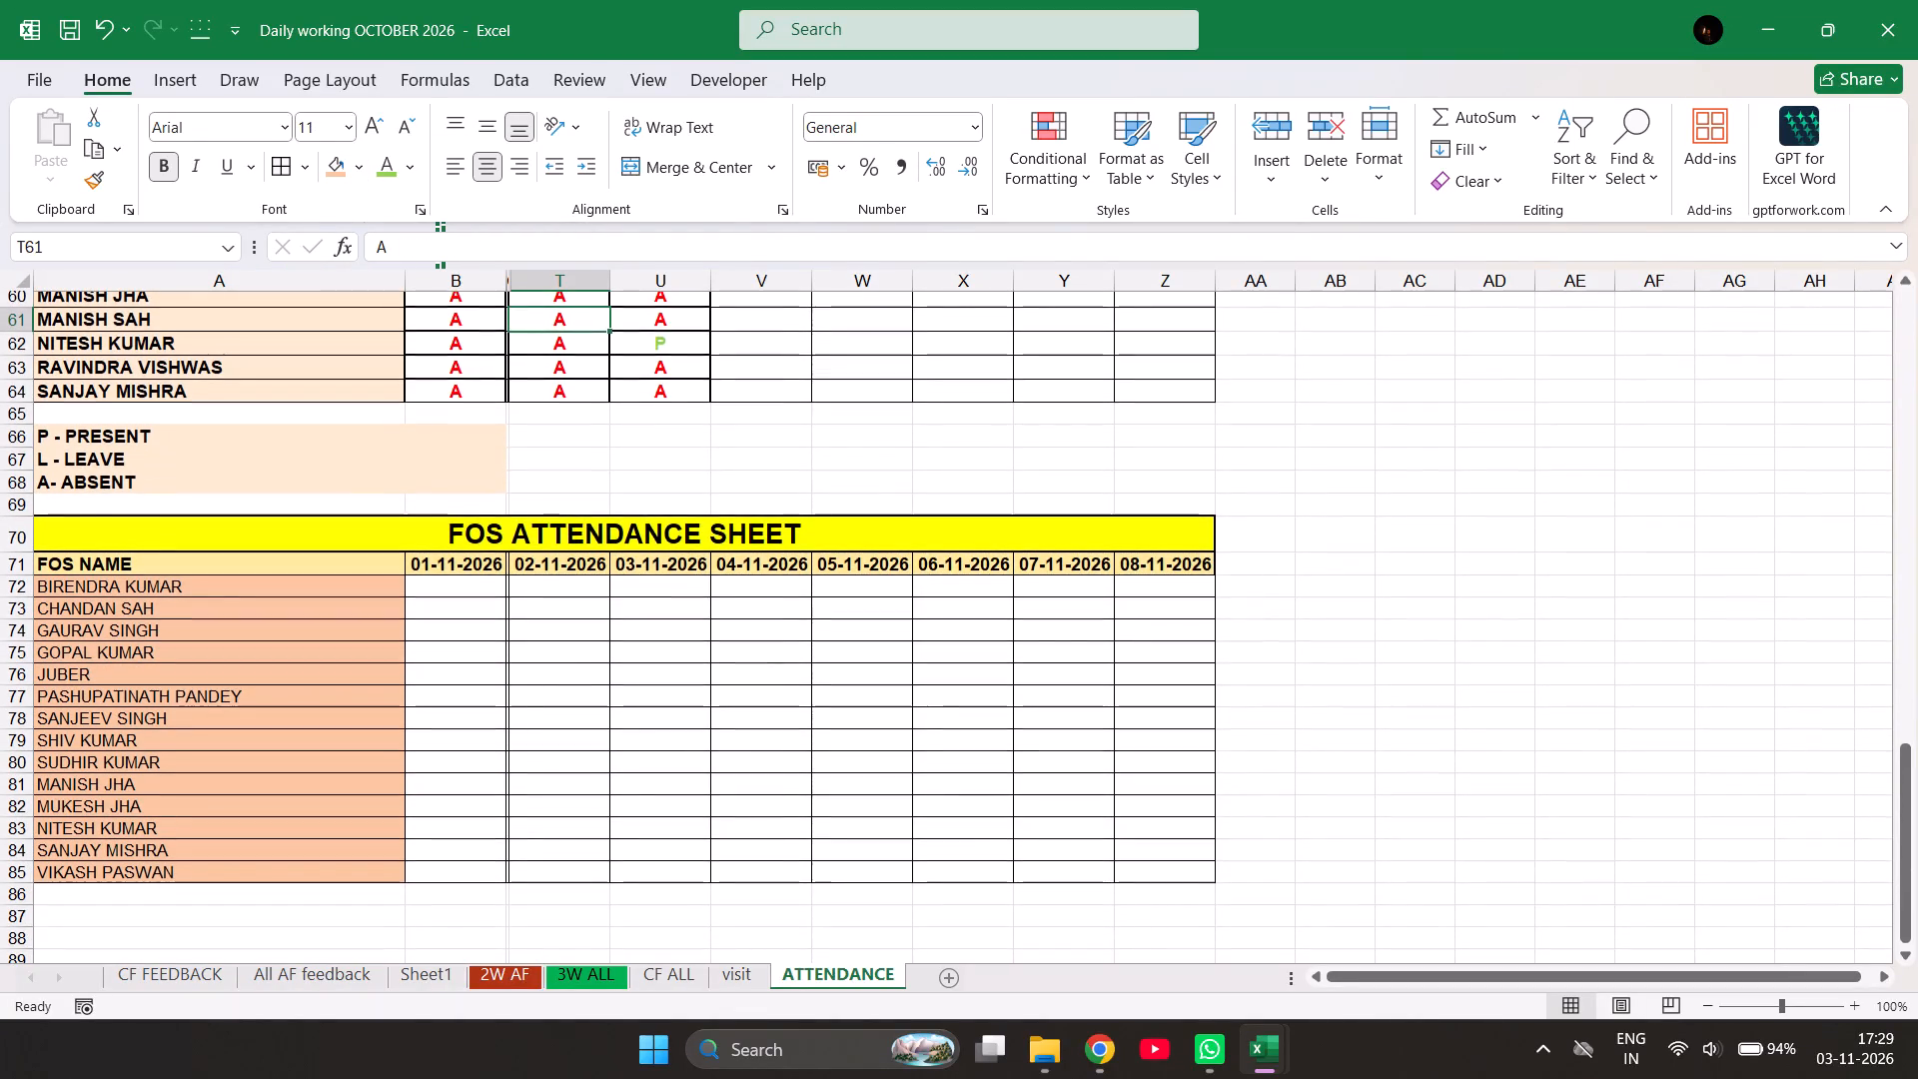
scroll(384, 811, down, 1)
scroll(361, 725, up, 1)
click(141, 423)
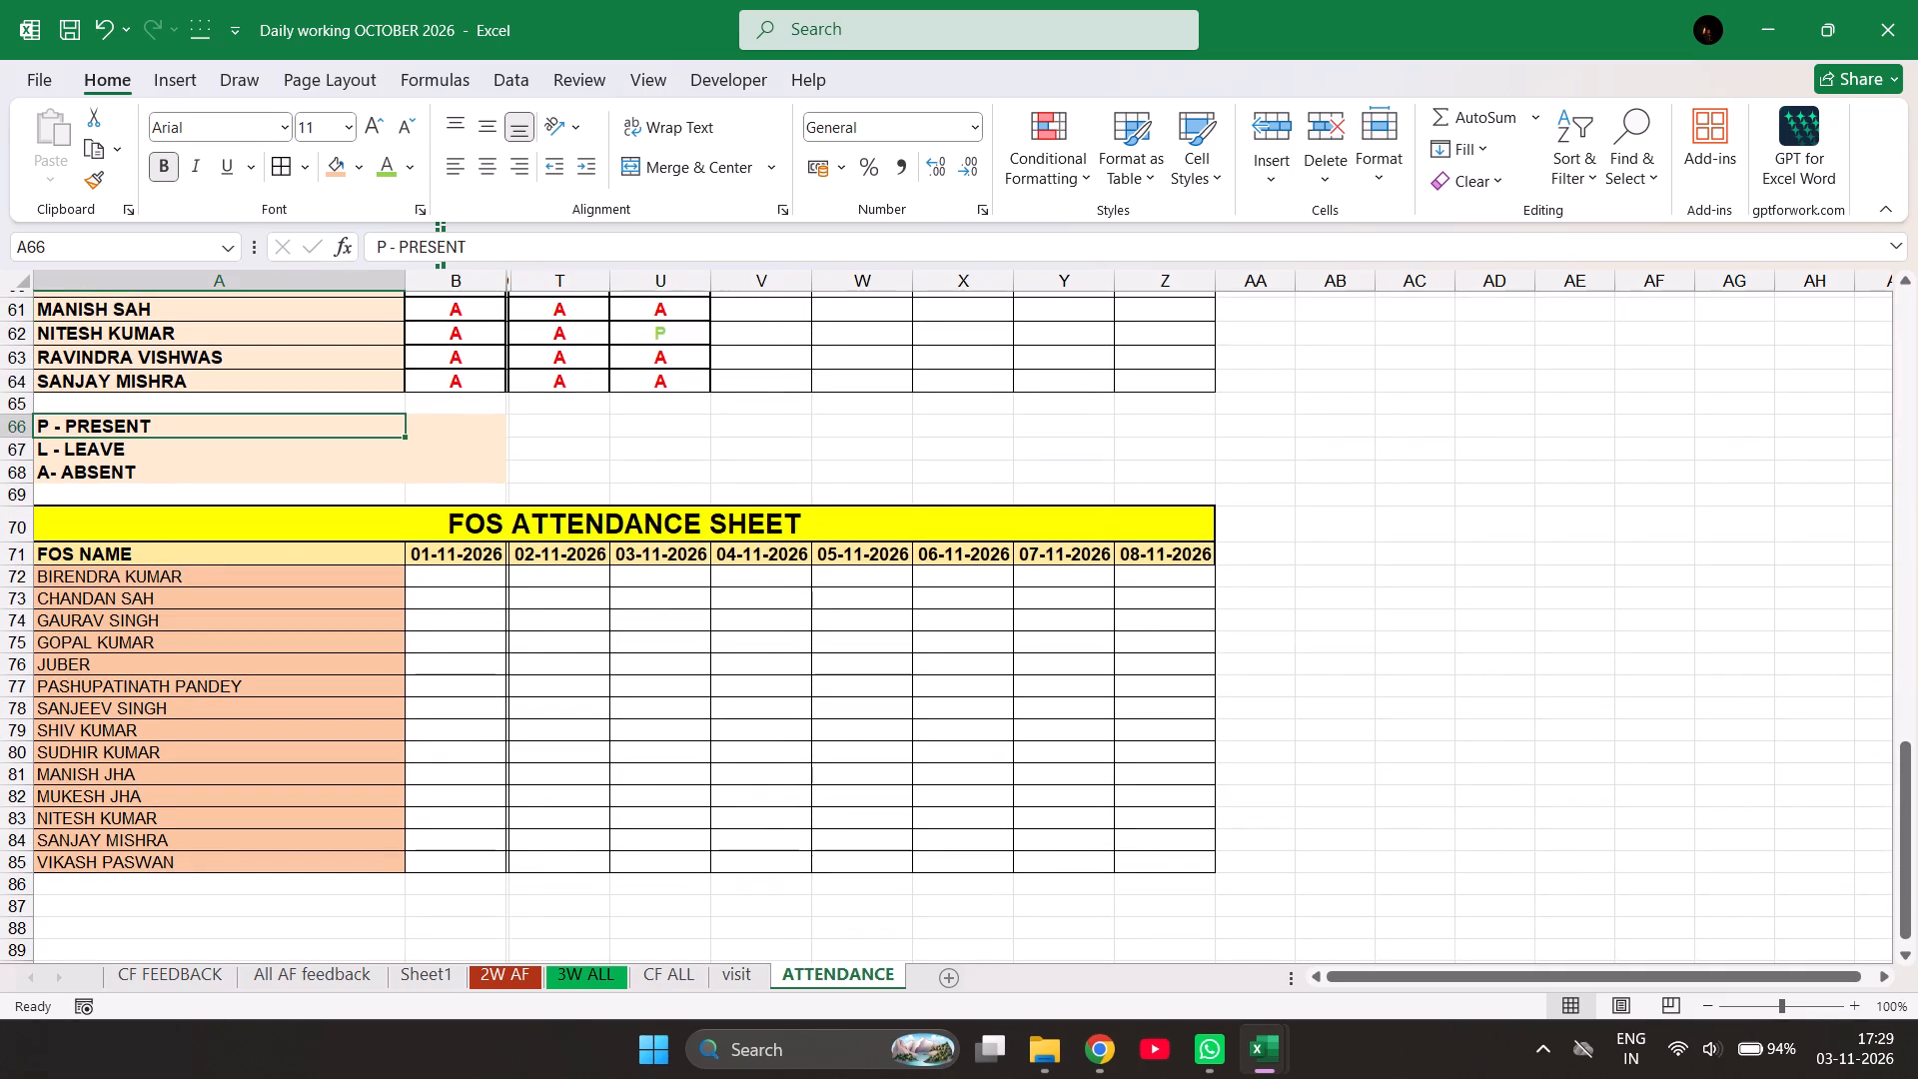
key(shift+Right)
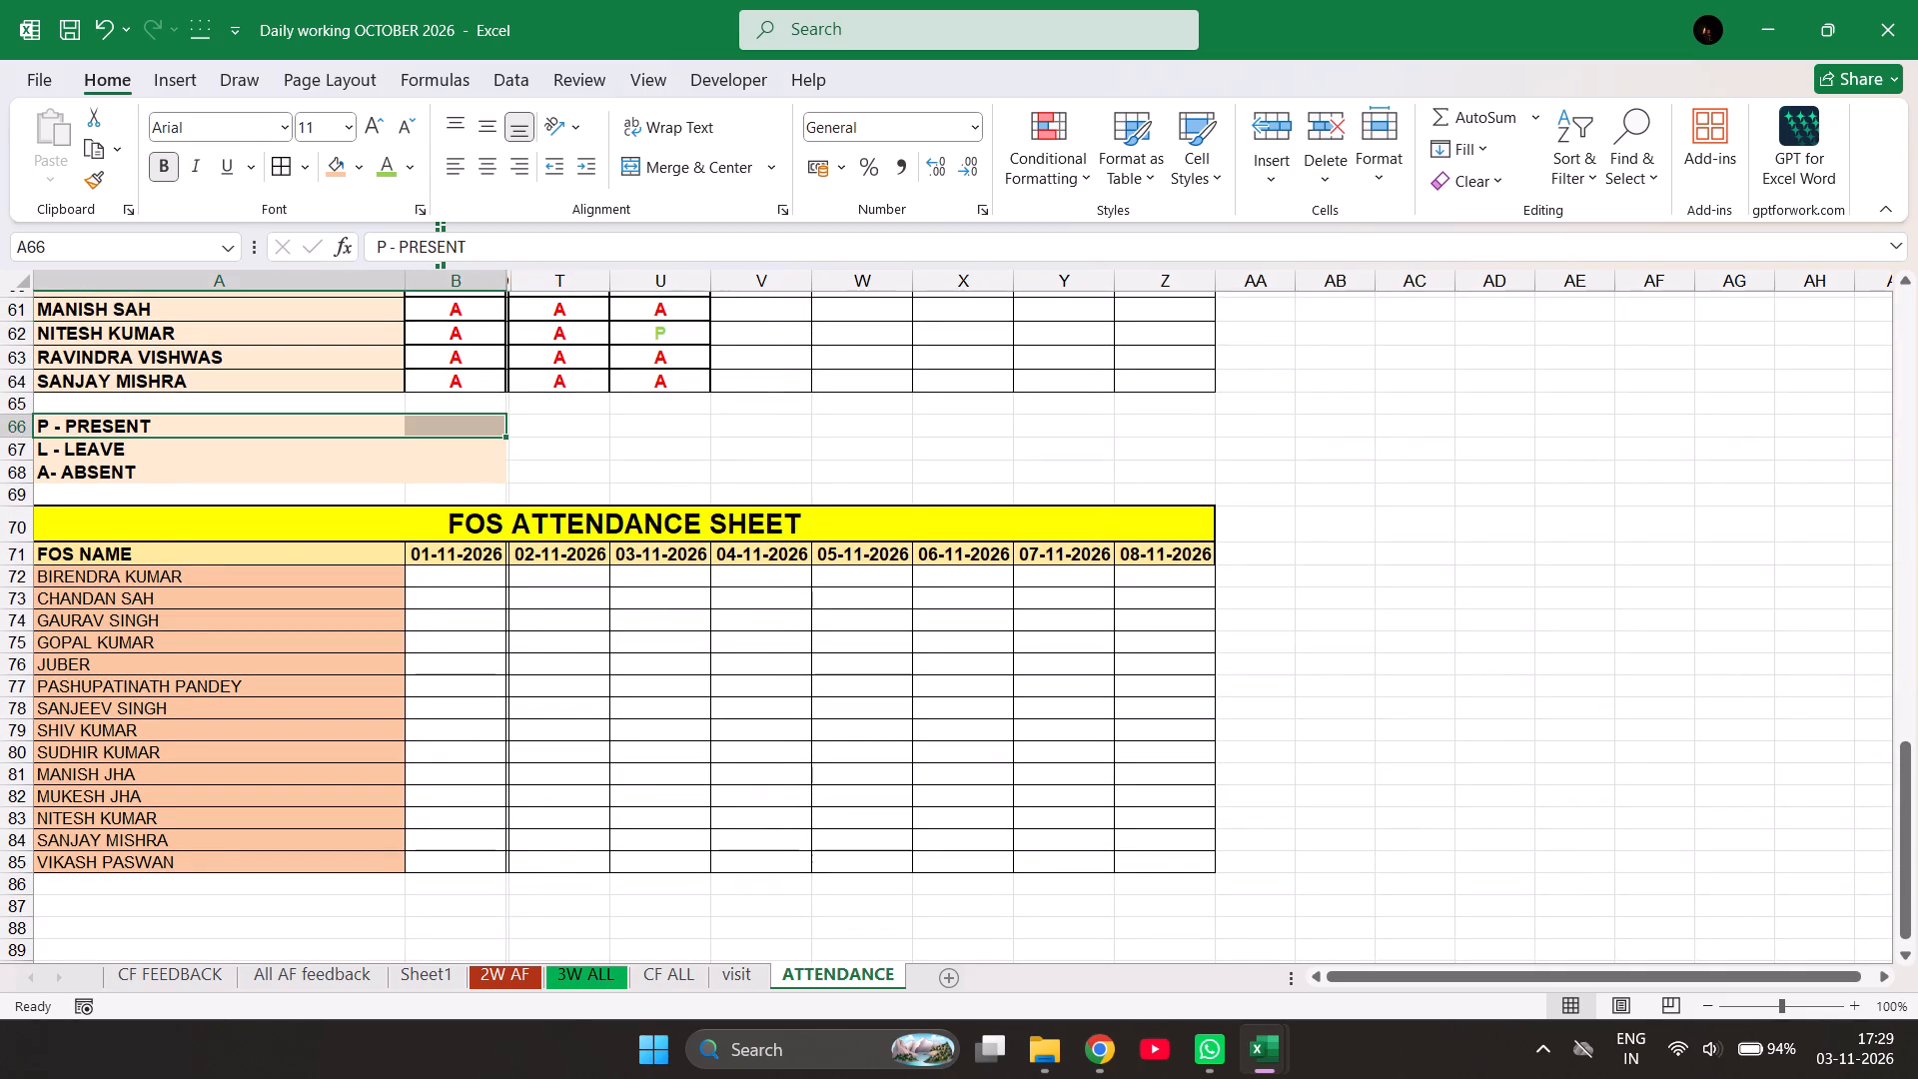
key(shift+Down)
key(shift+Down)
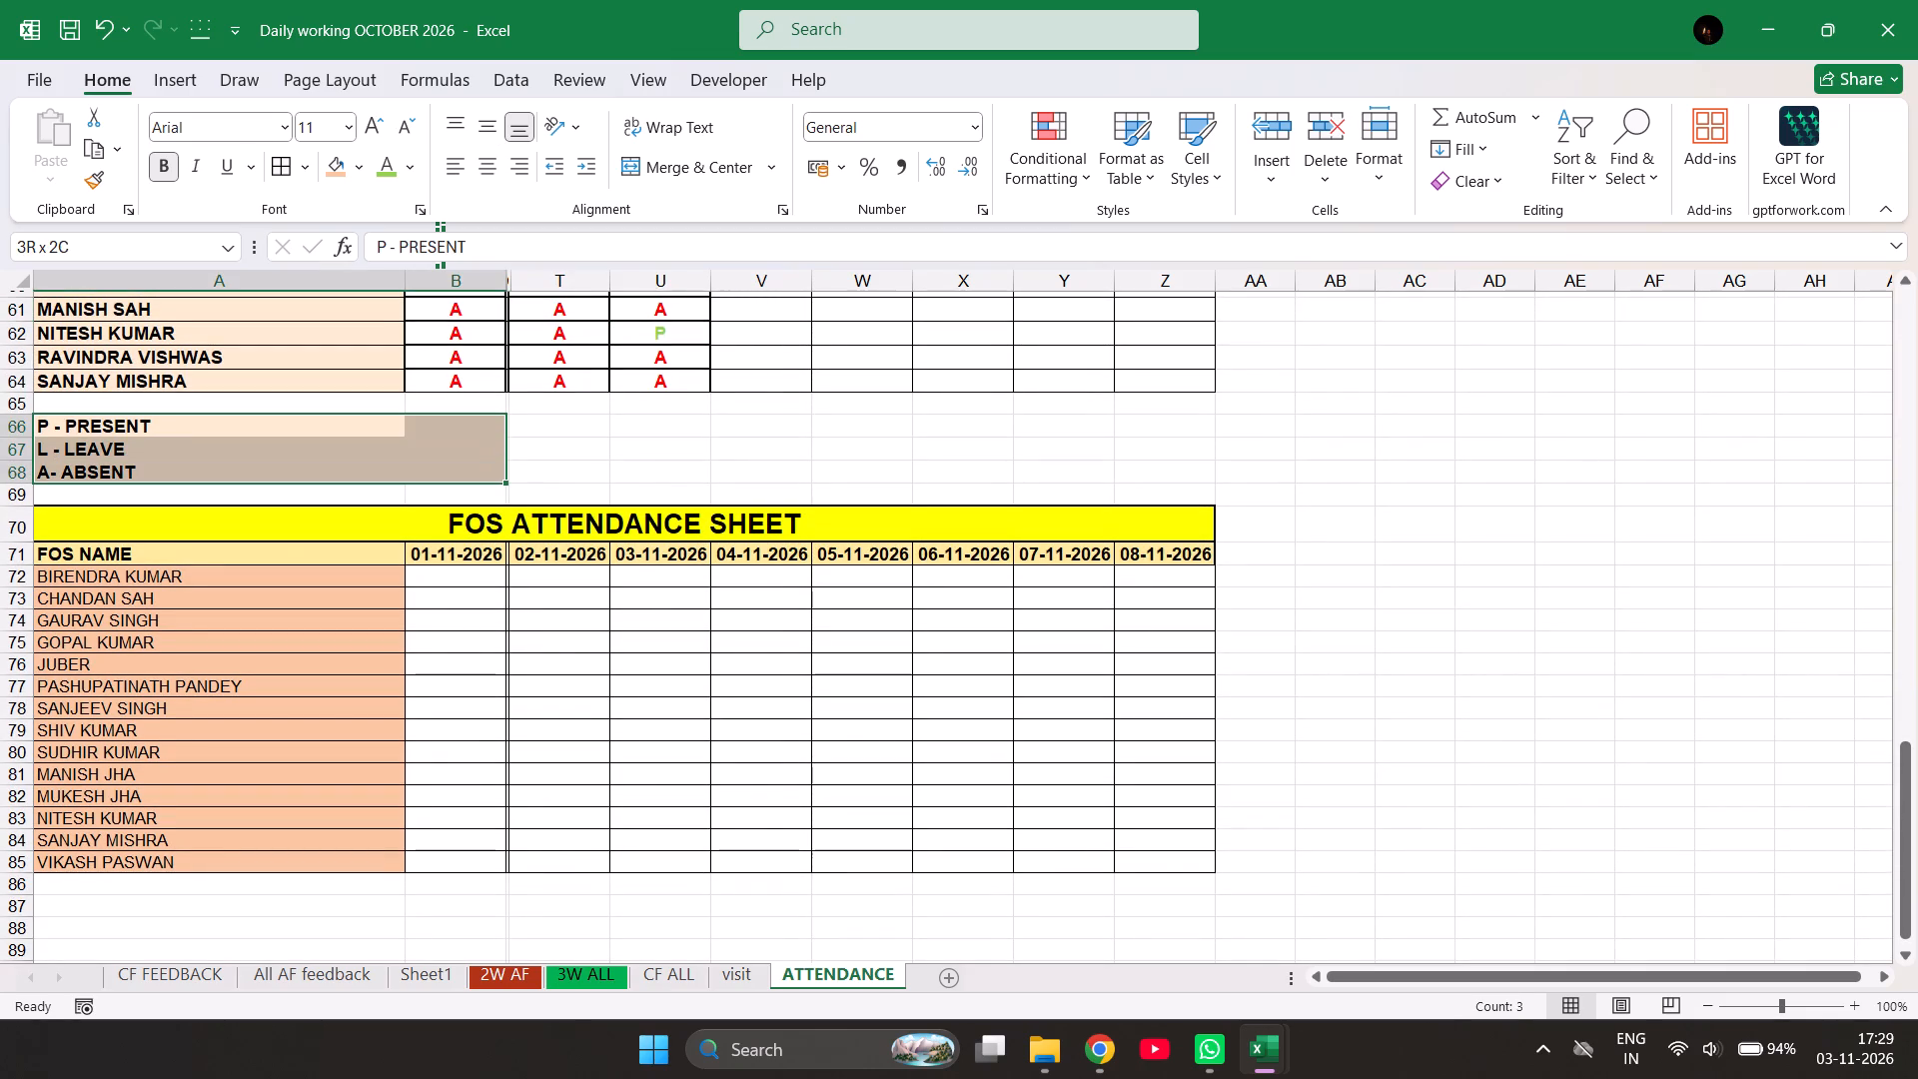
key(ctrl+c)
scroll(141, 423, down, 1)
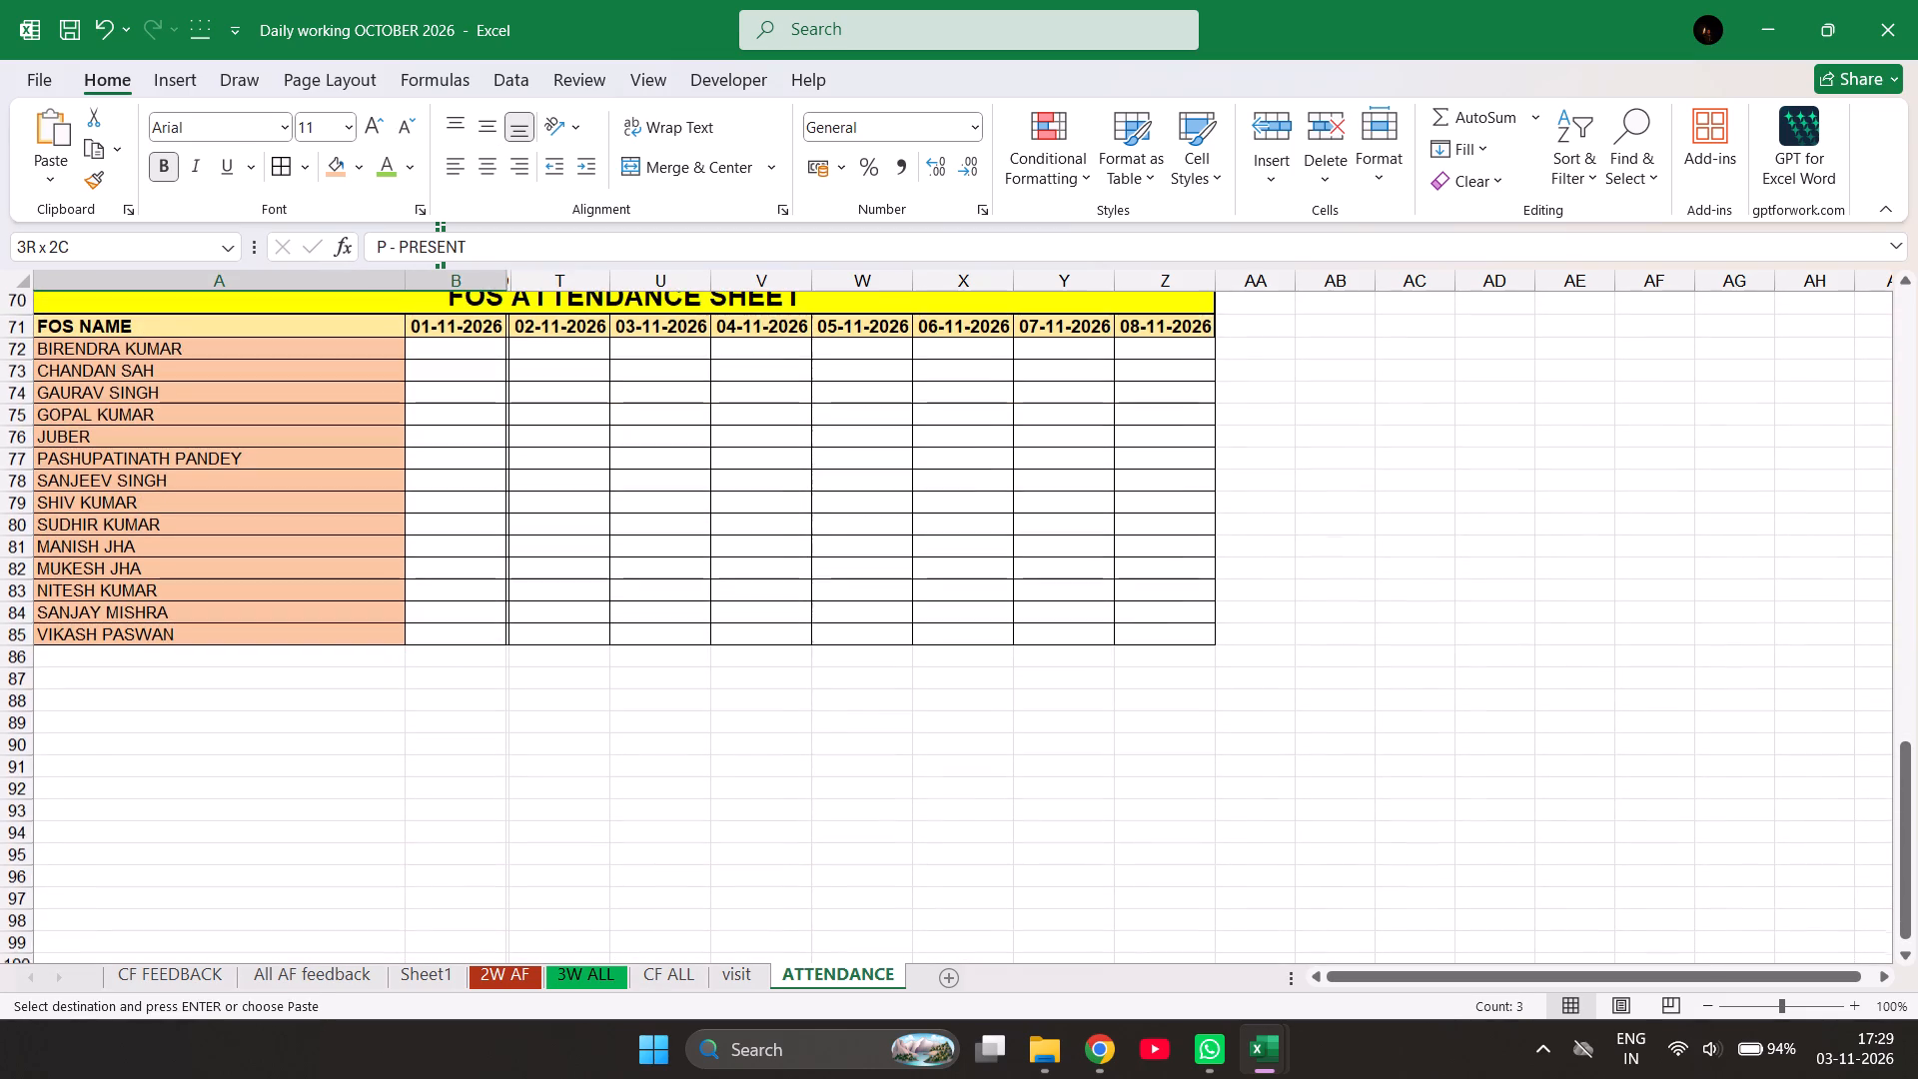
scroll(141, 423, down, 1)
click(124, 687)
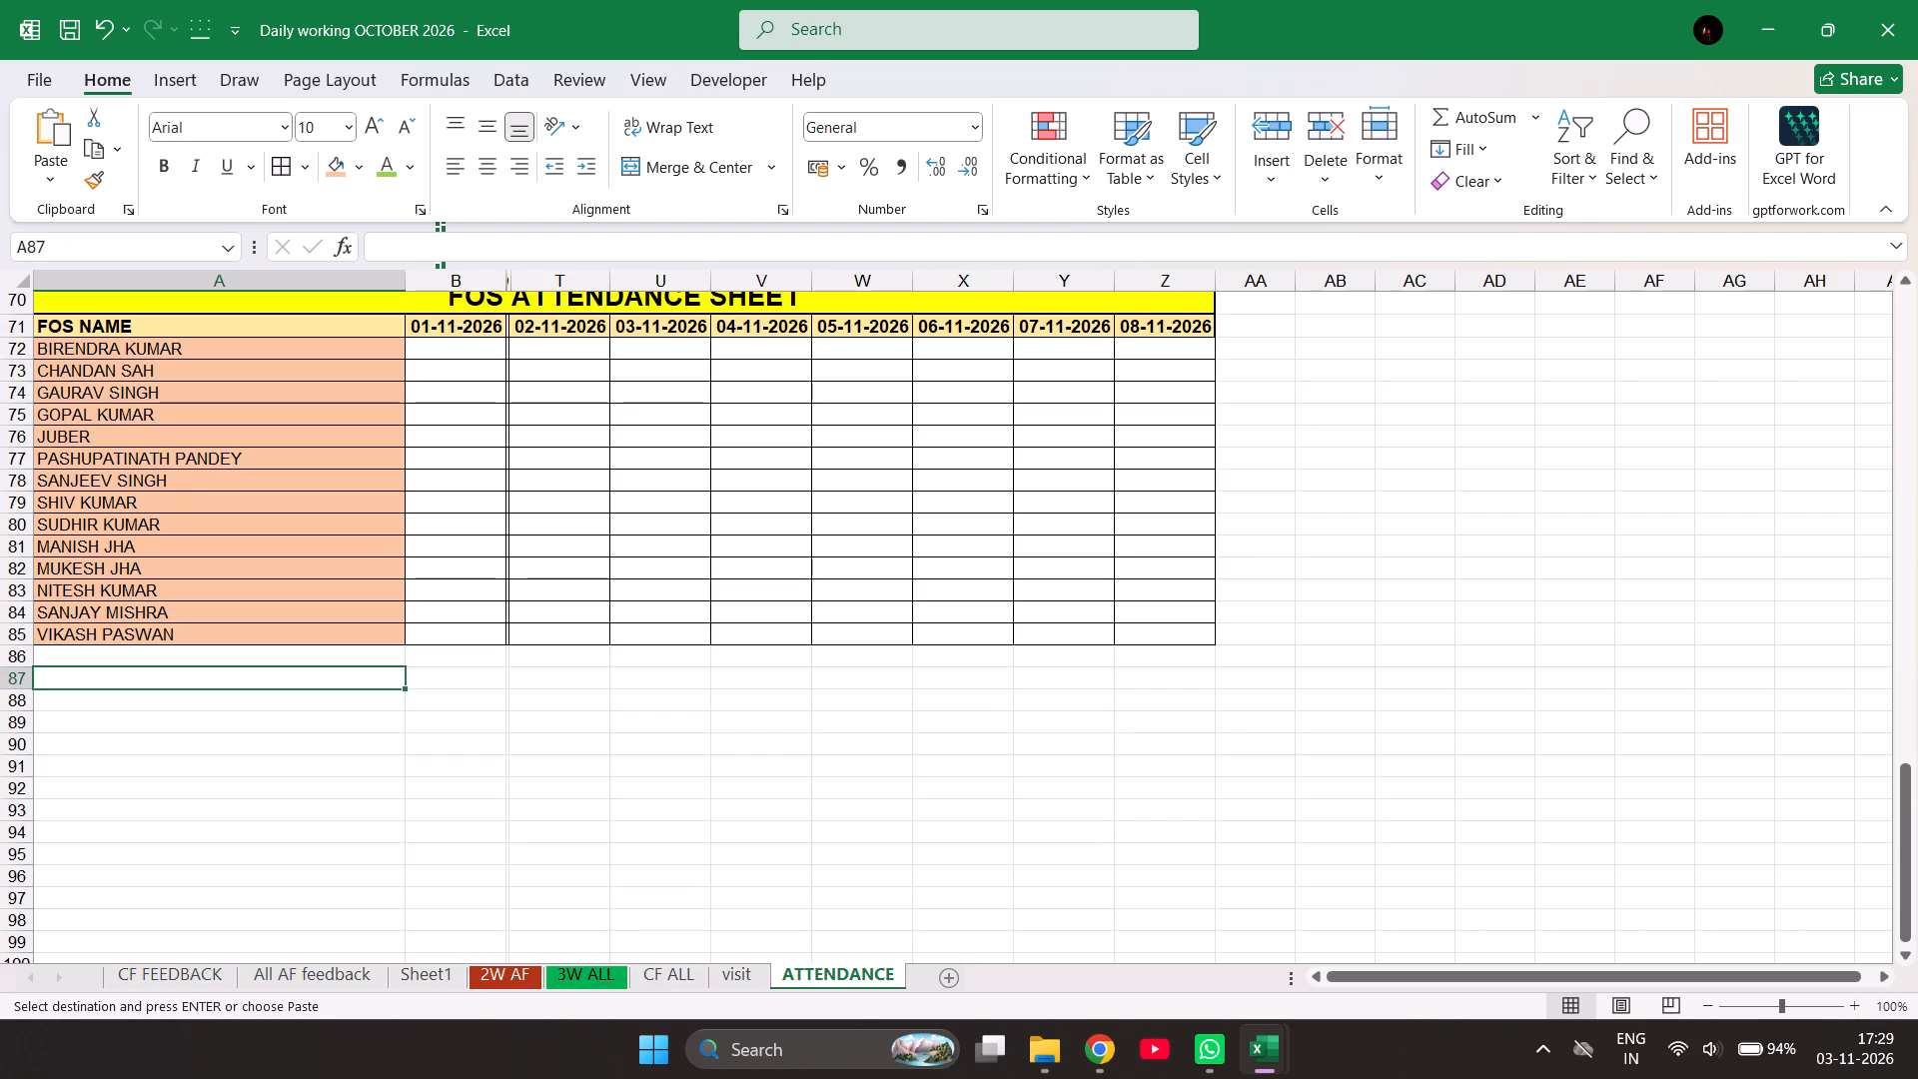
key(ctrl+v)
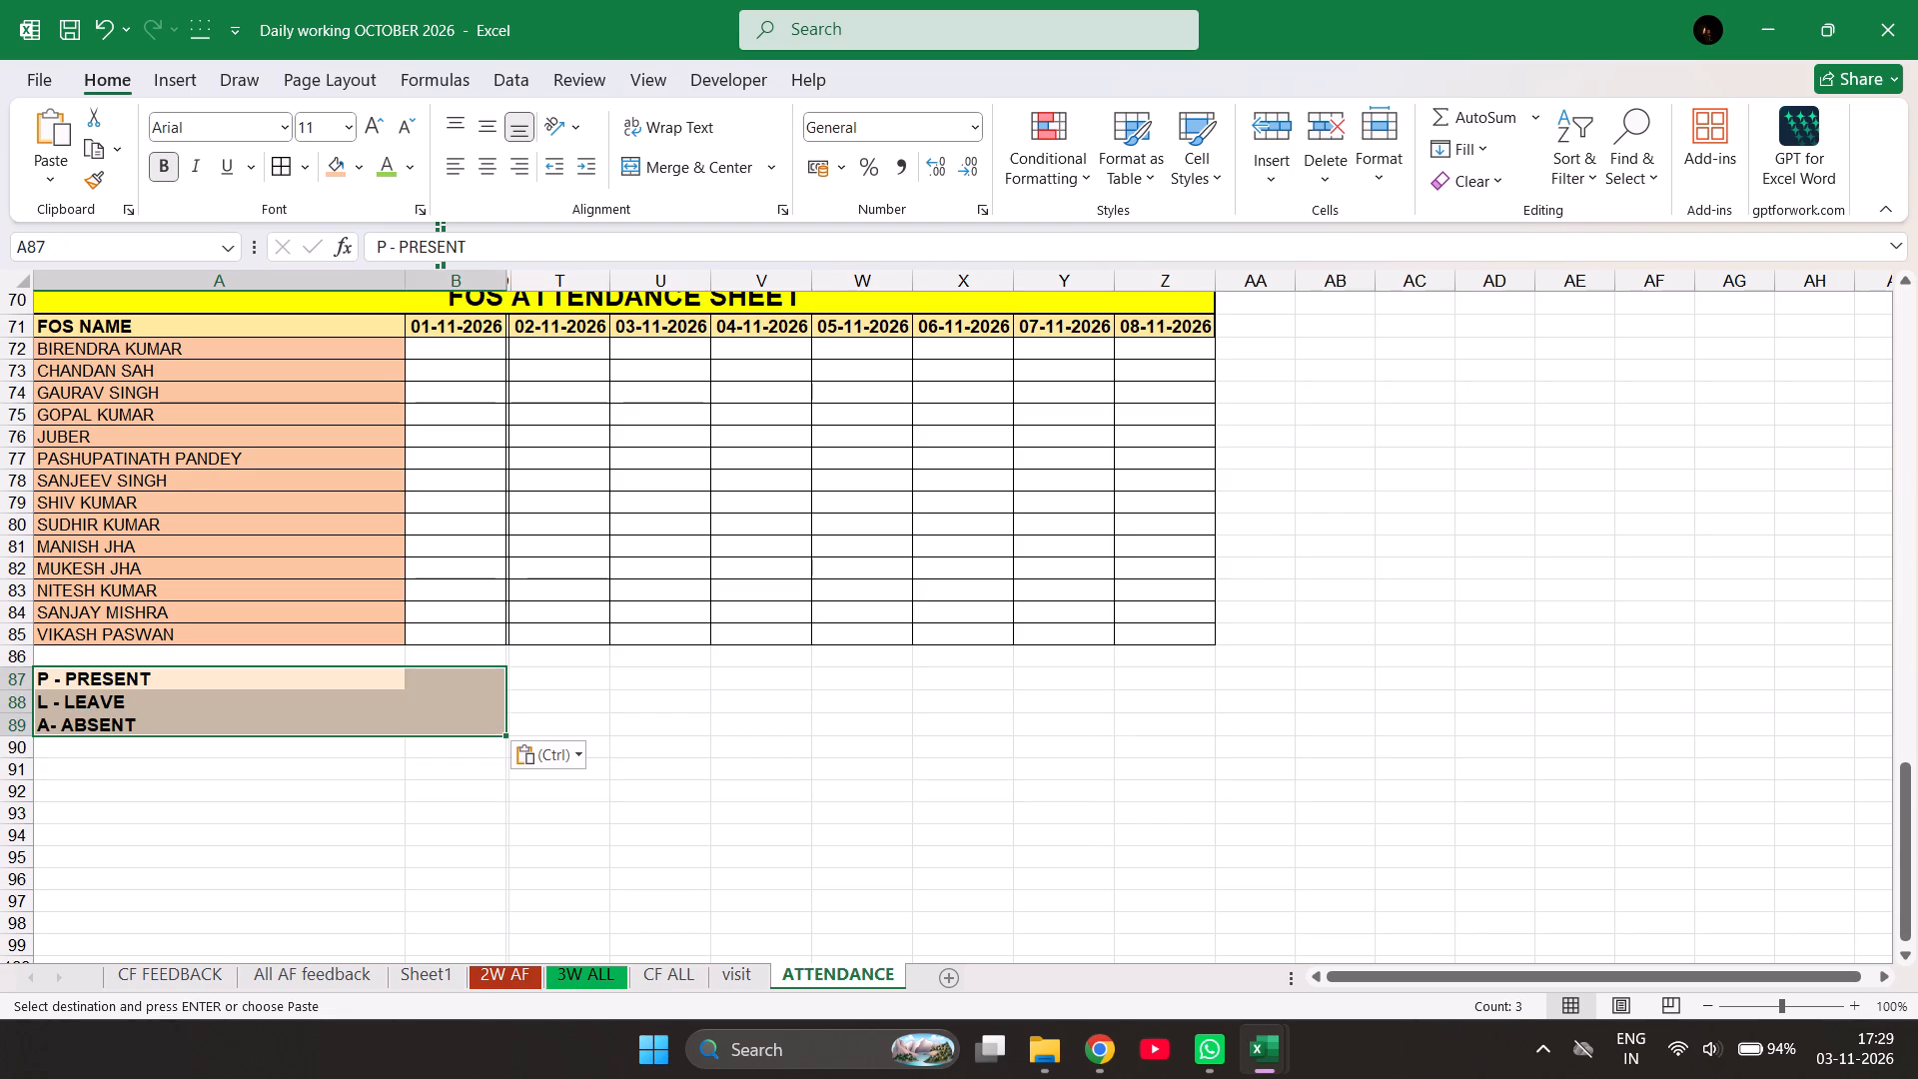
click(389, 919)
click(775, 790)
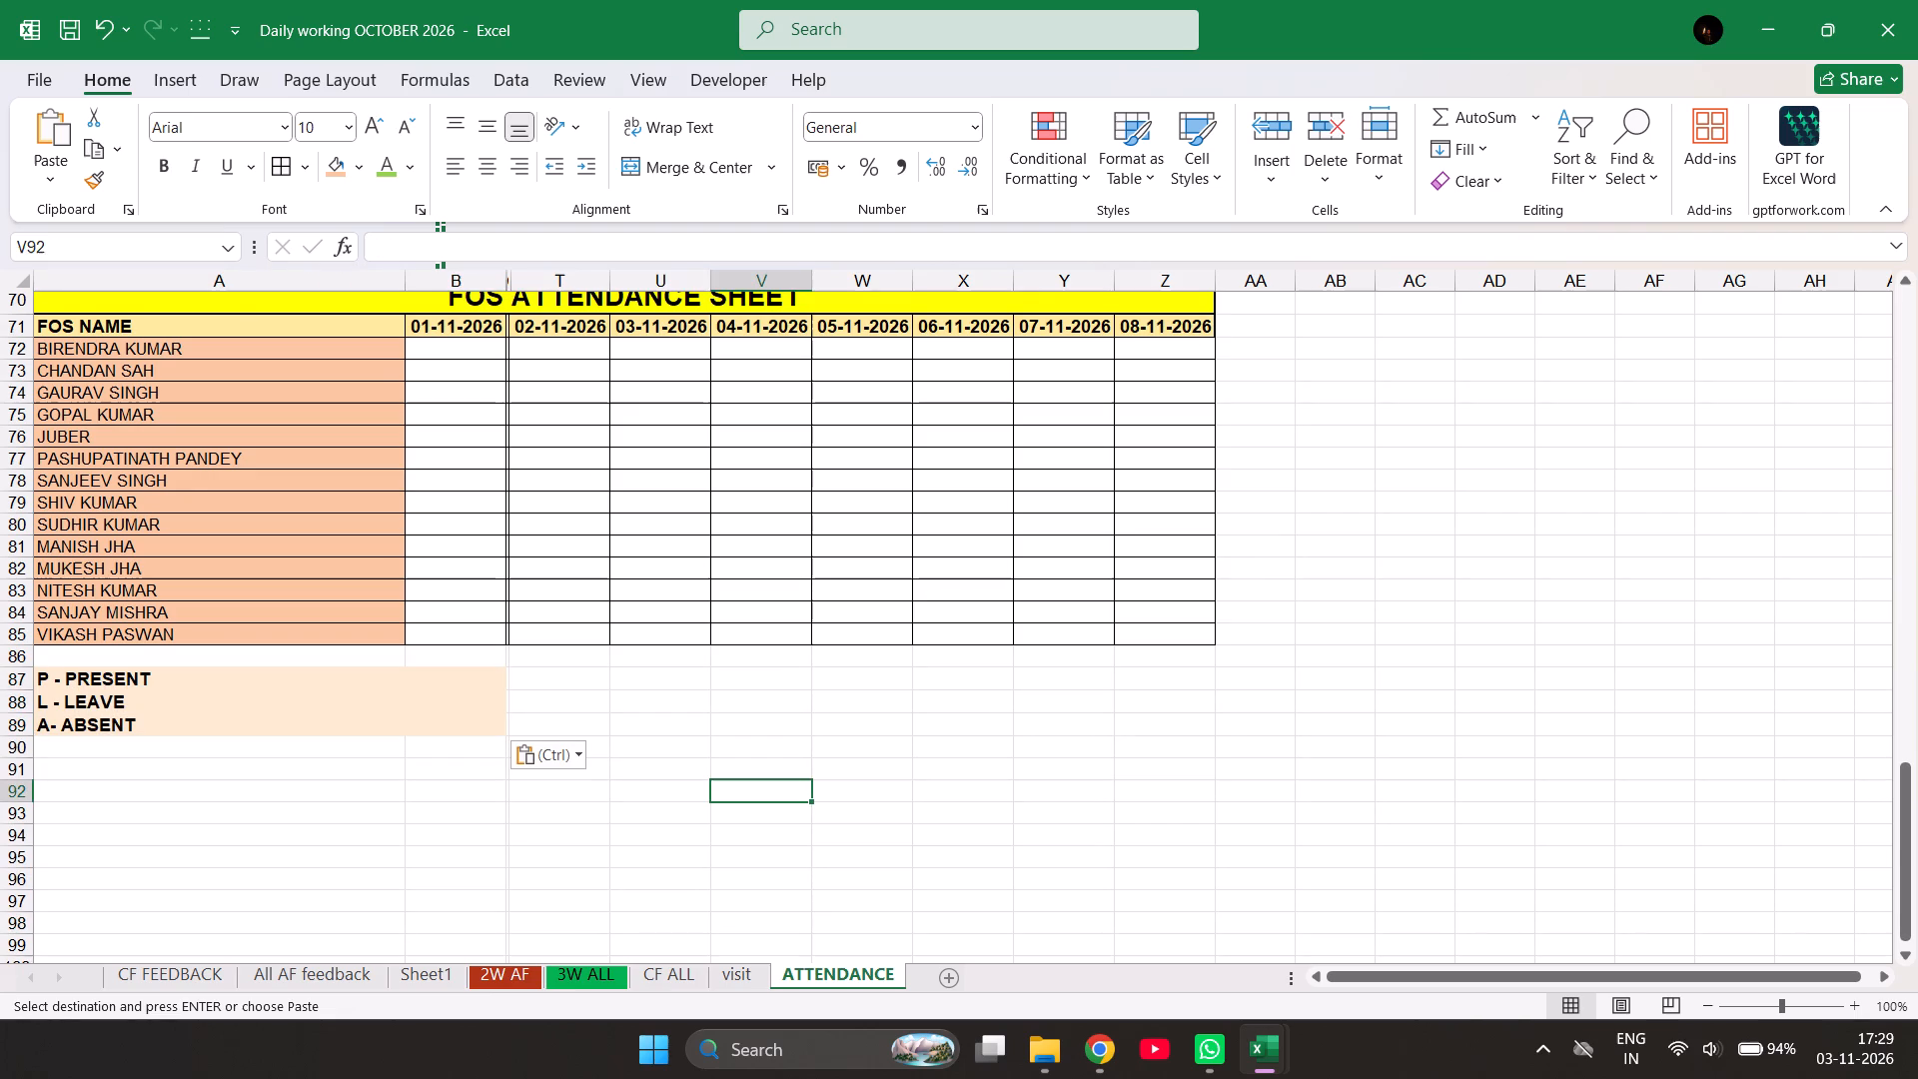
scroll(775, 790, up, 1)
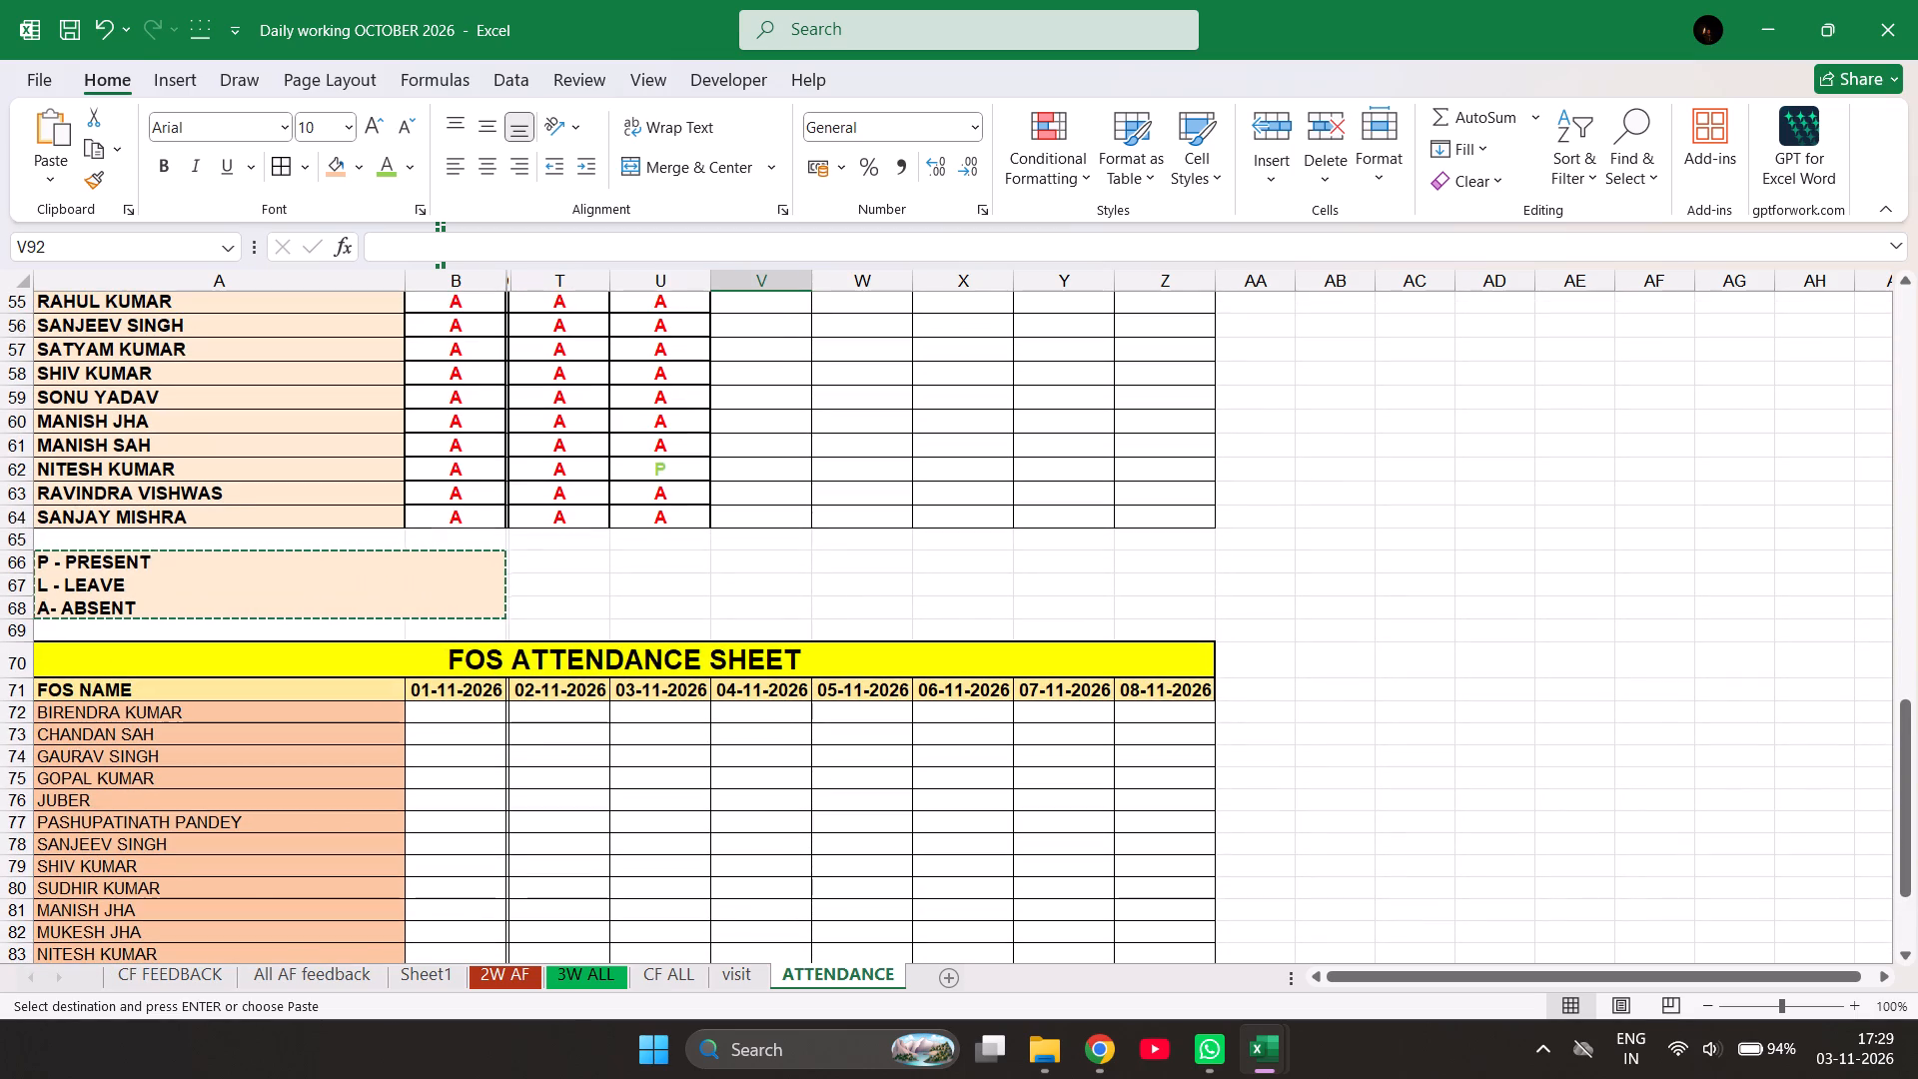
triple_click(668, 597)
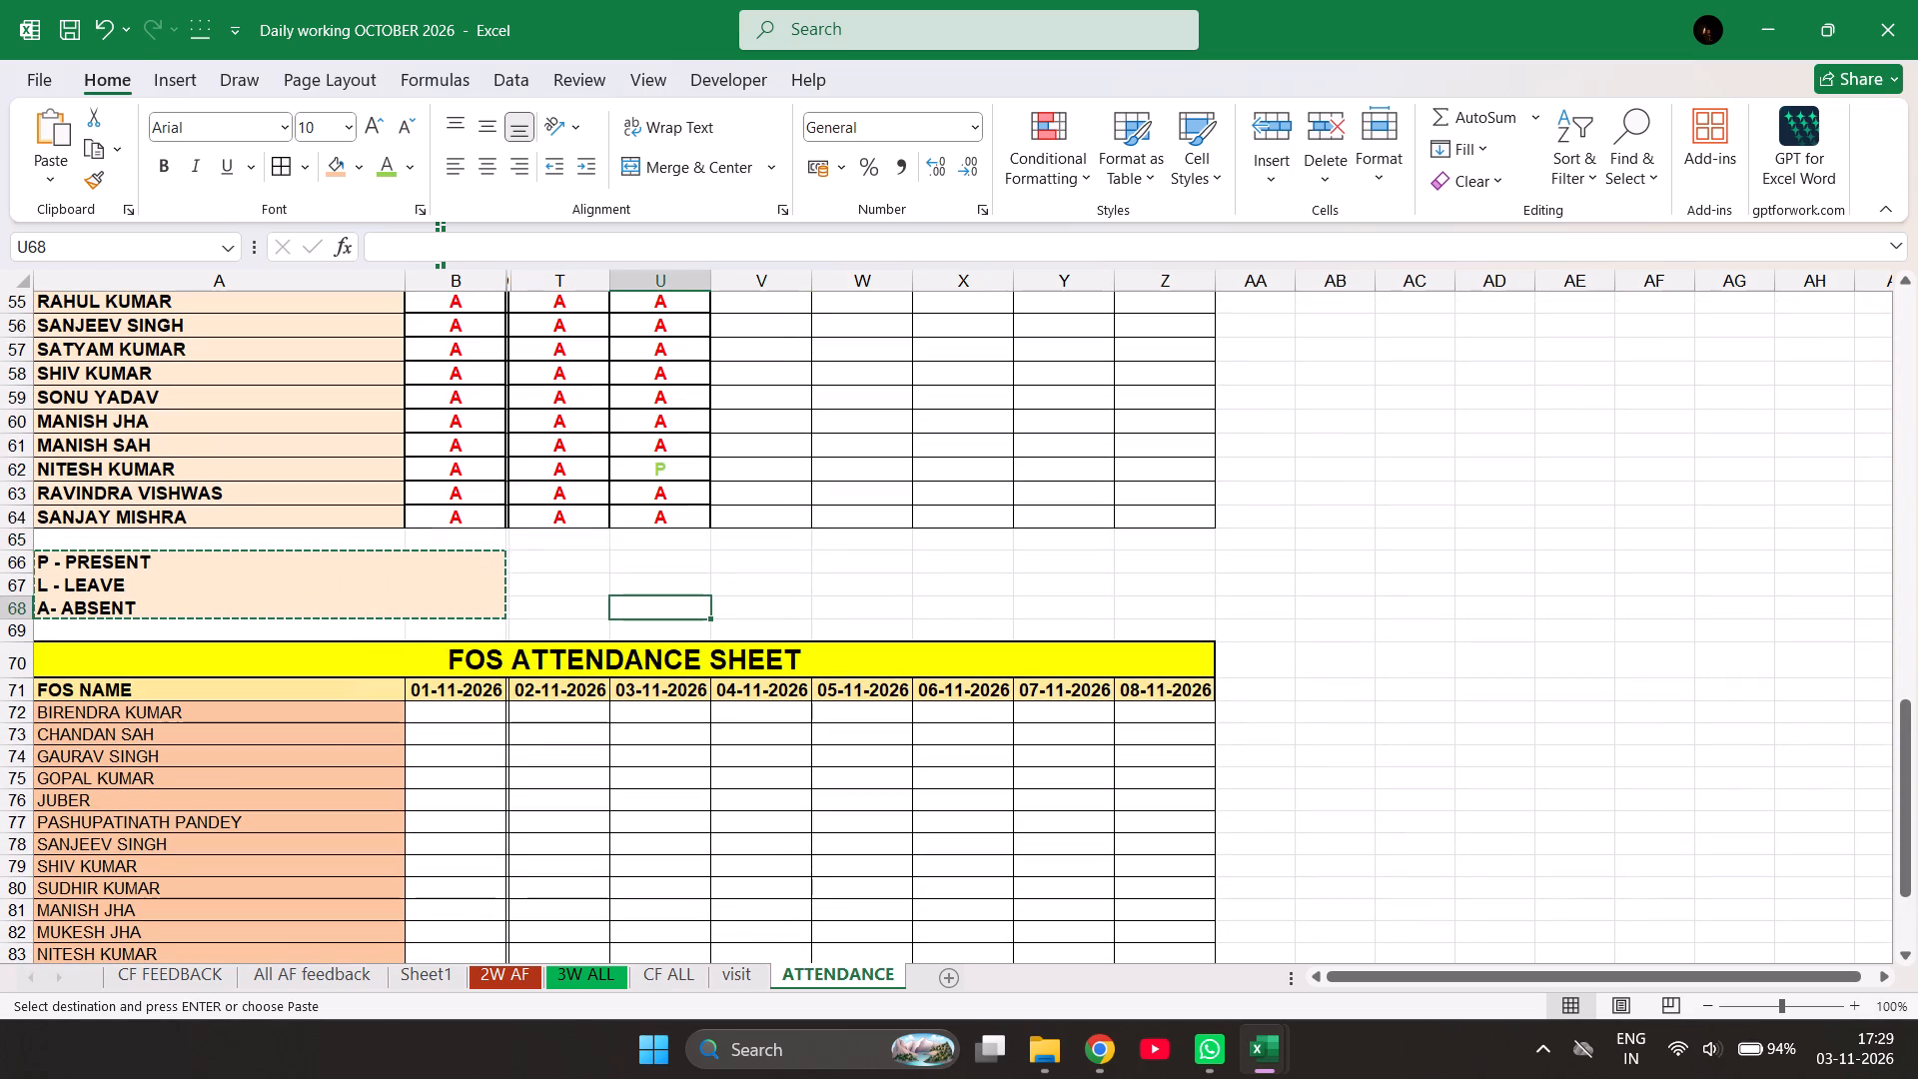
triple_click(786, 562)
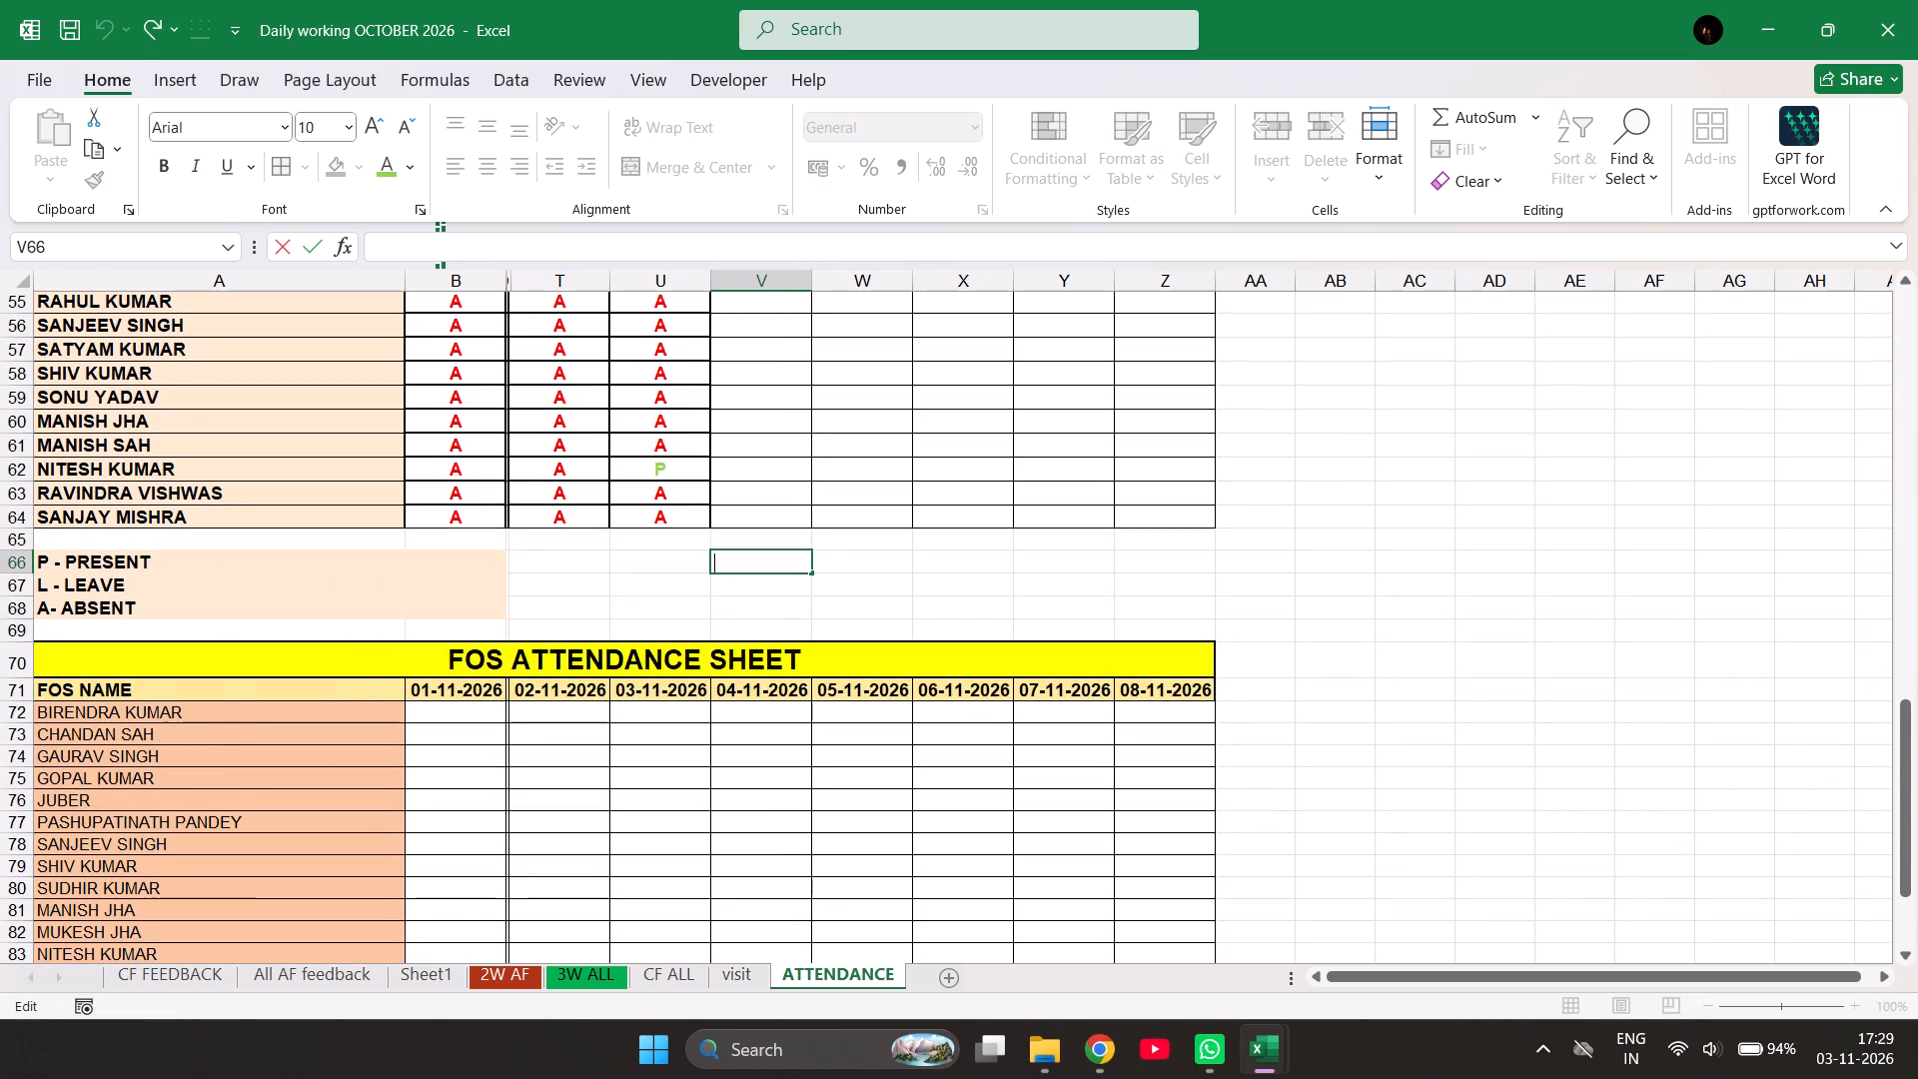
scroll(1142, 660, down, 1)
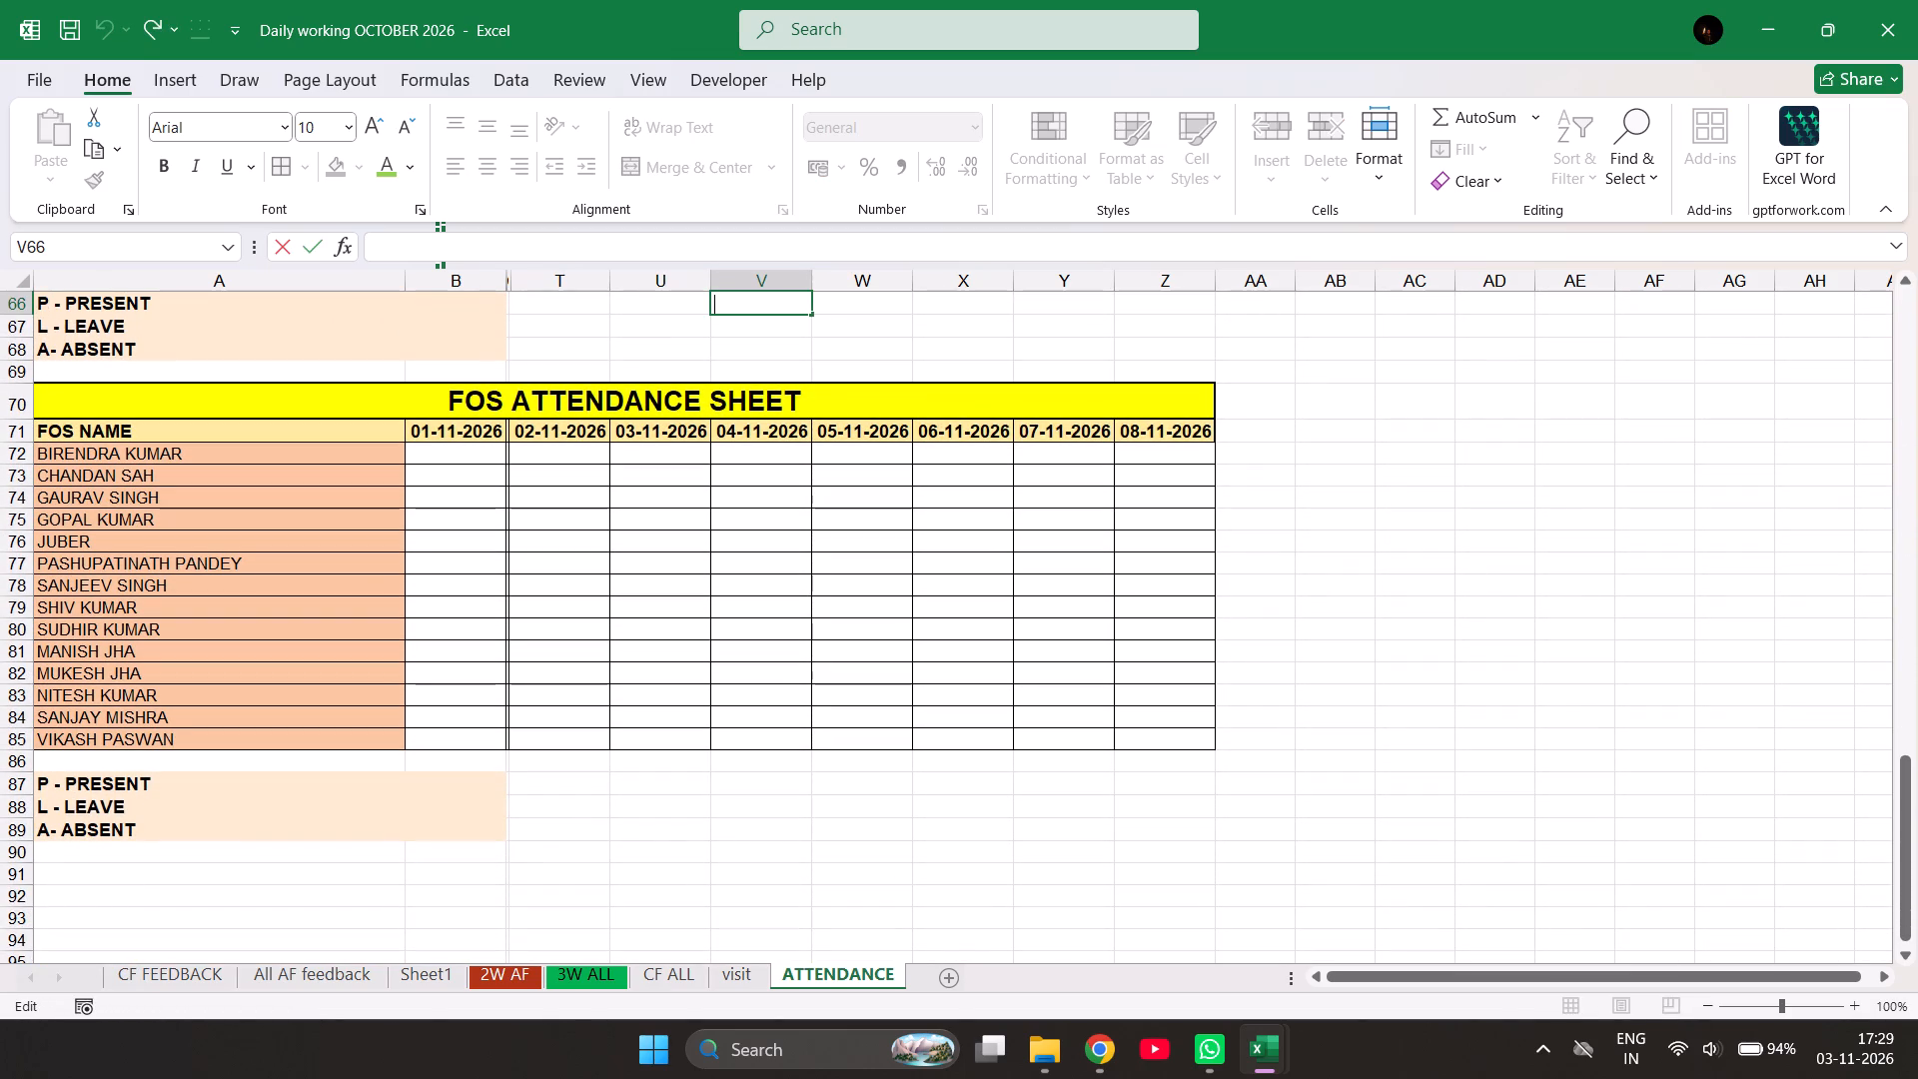
Label the new attendance table with the team name TEAM BIKASH in AA70, beside its title row.
click(1256, 403)
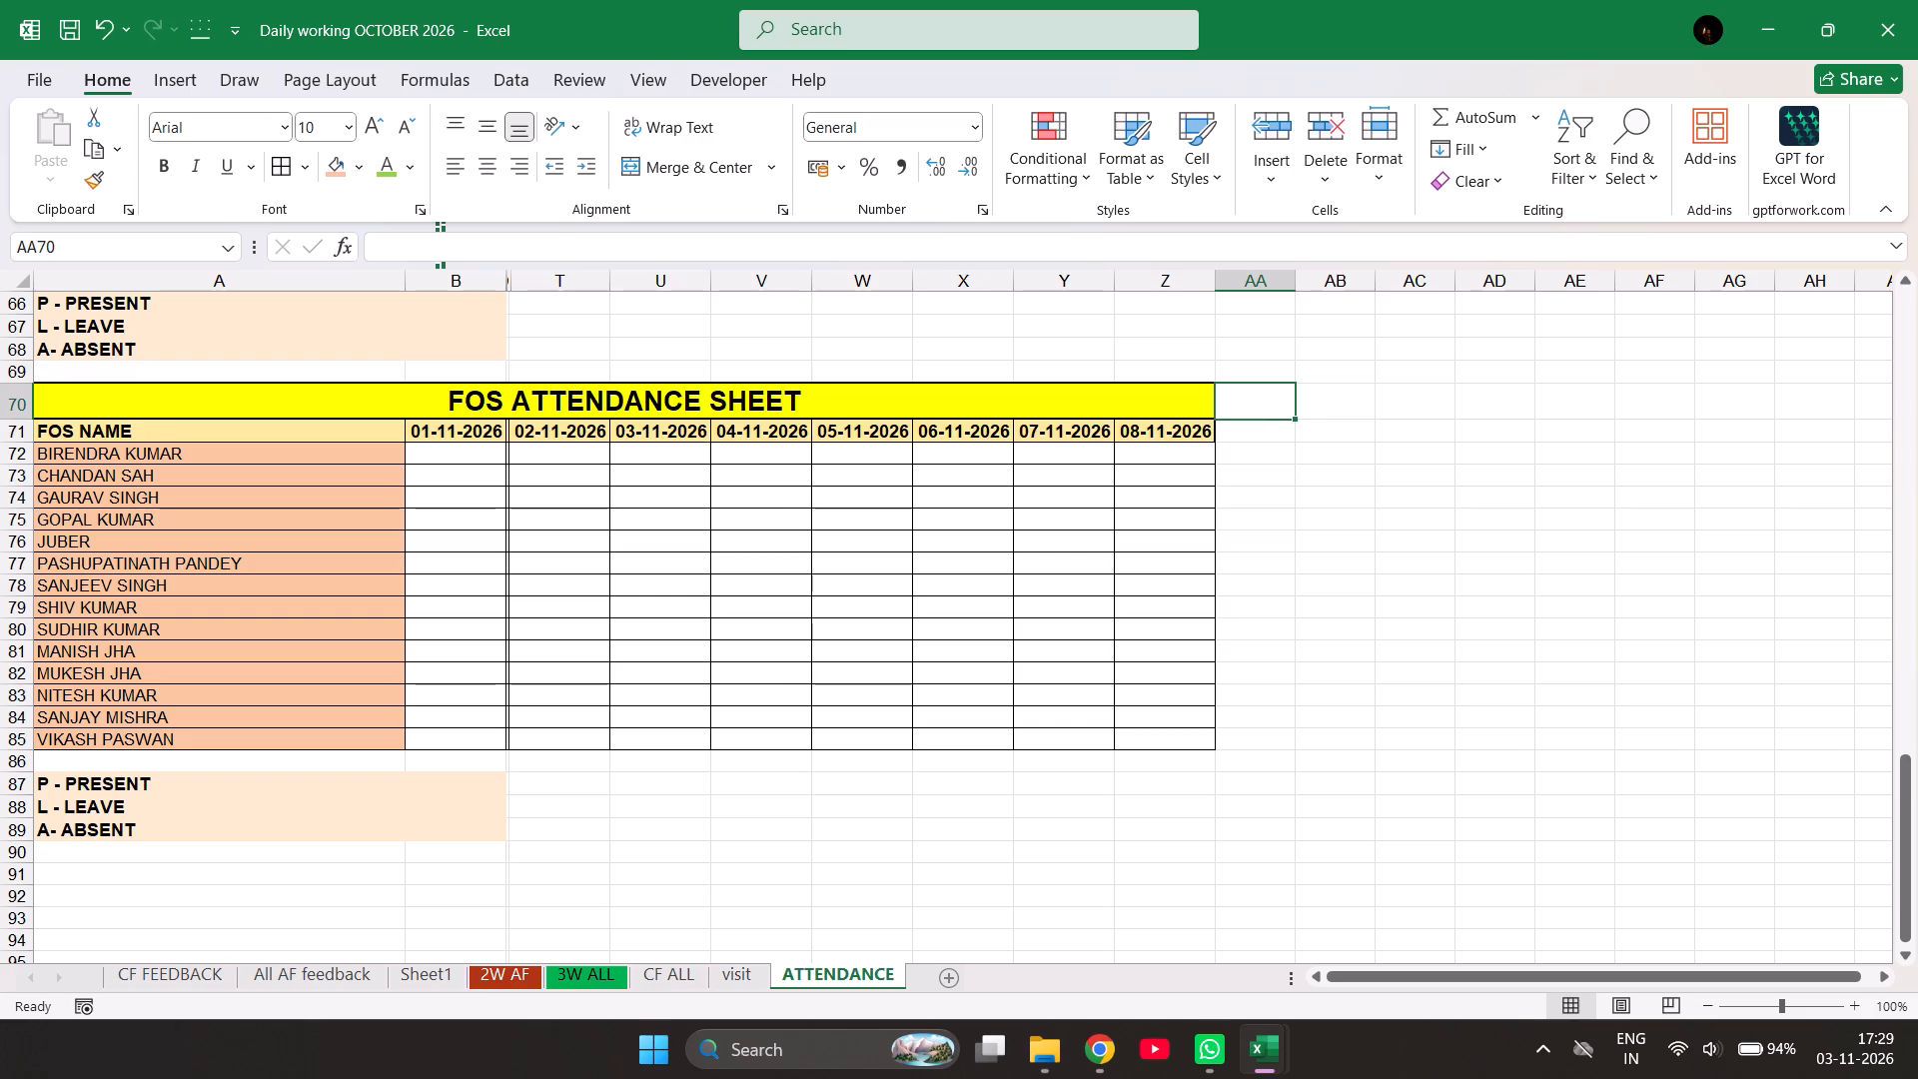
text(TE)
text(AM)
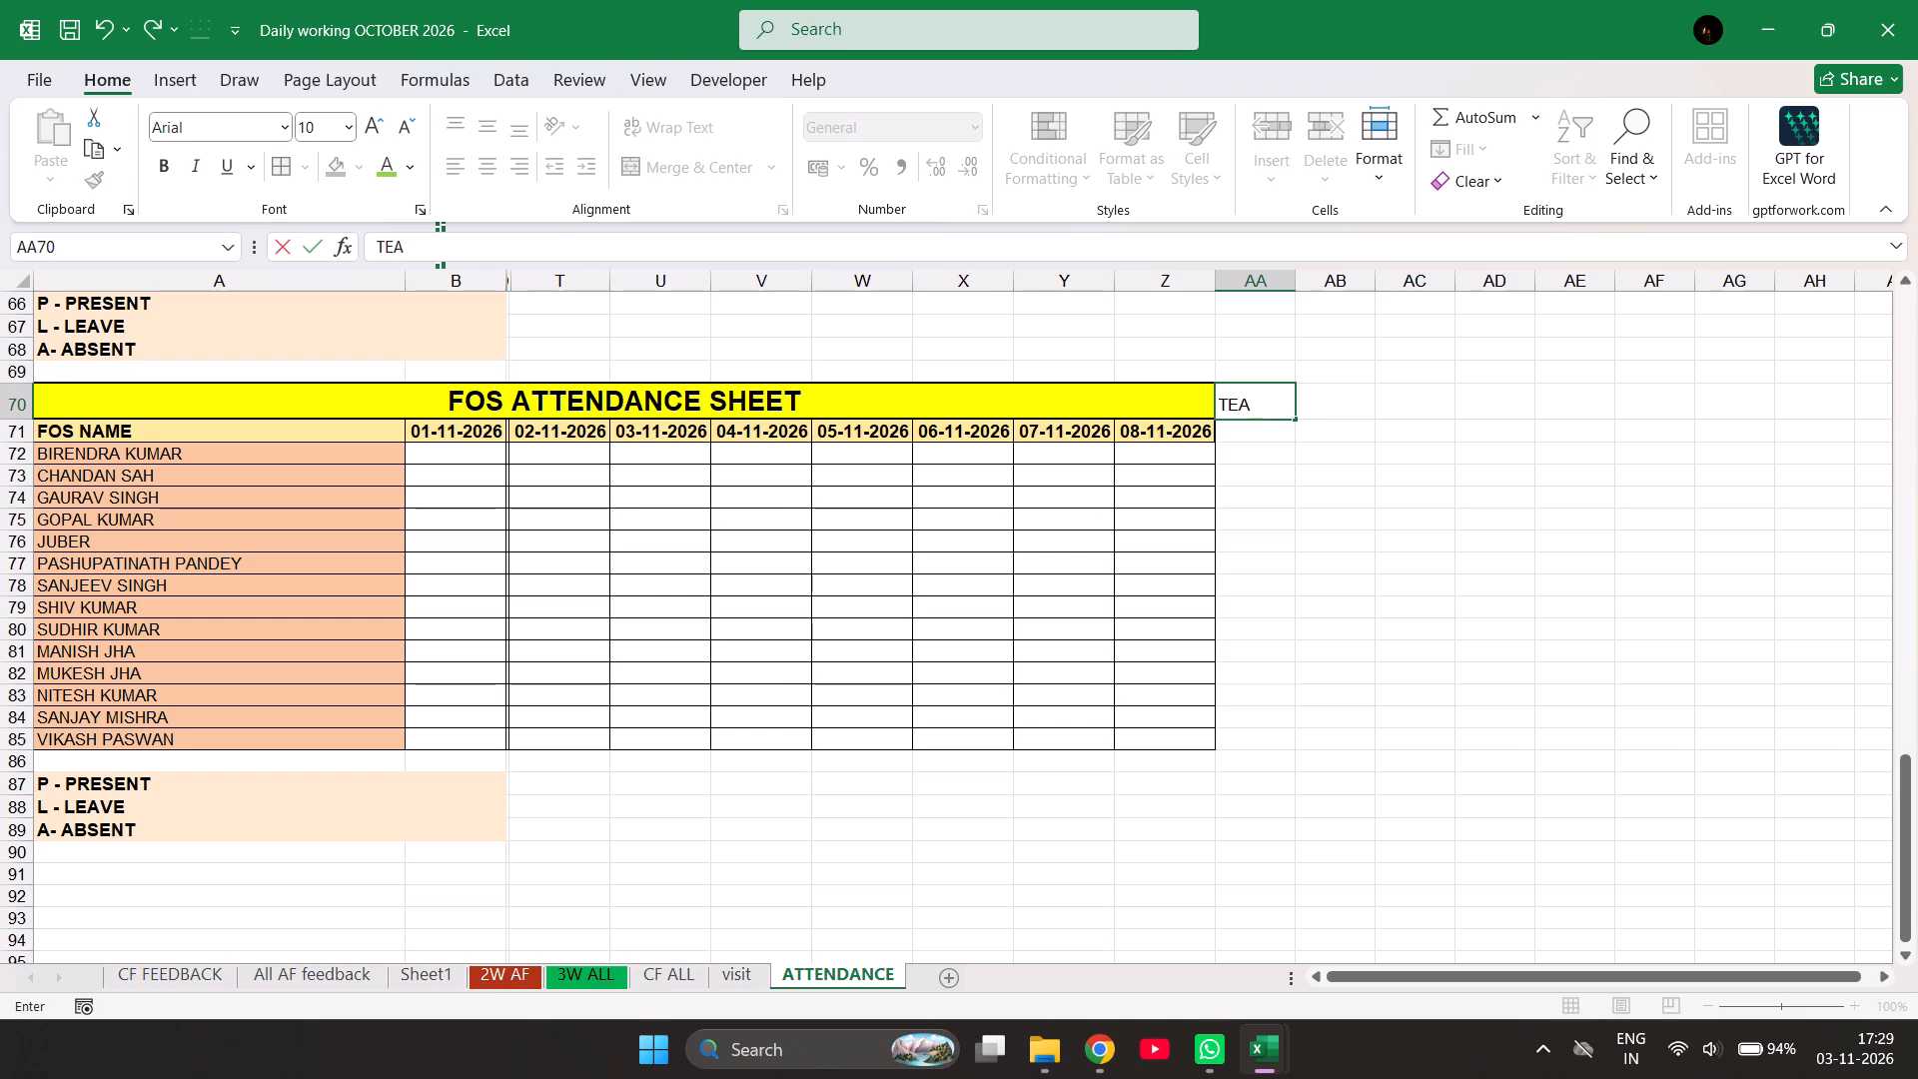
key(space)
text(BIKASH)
click(1291, 617)
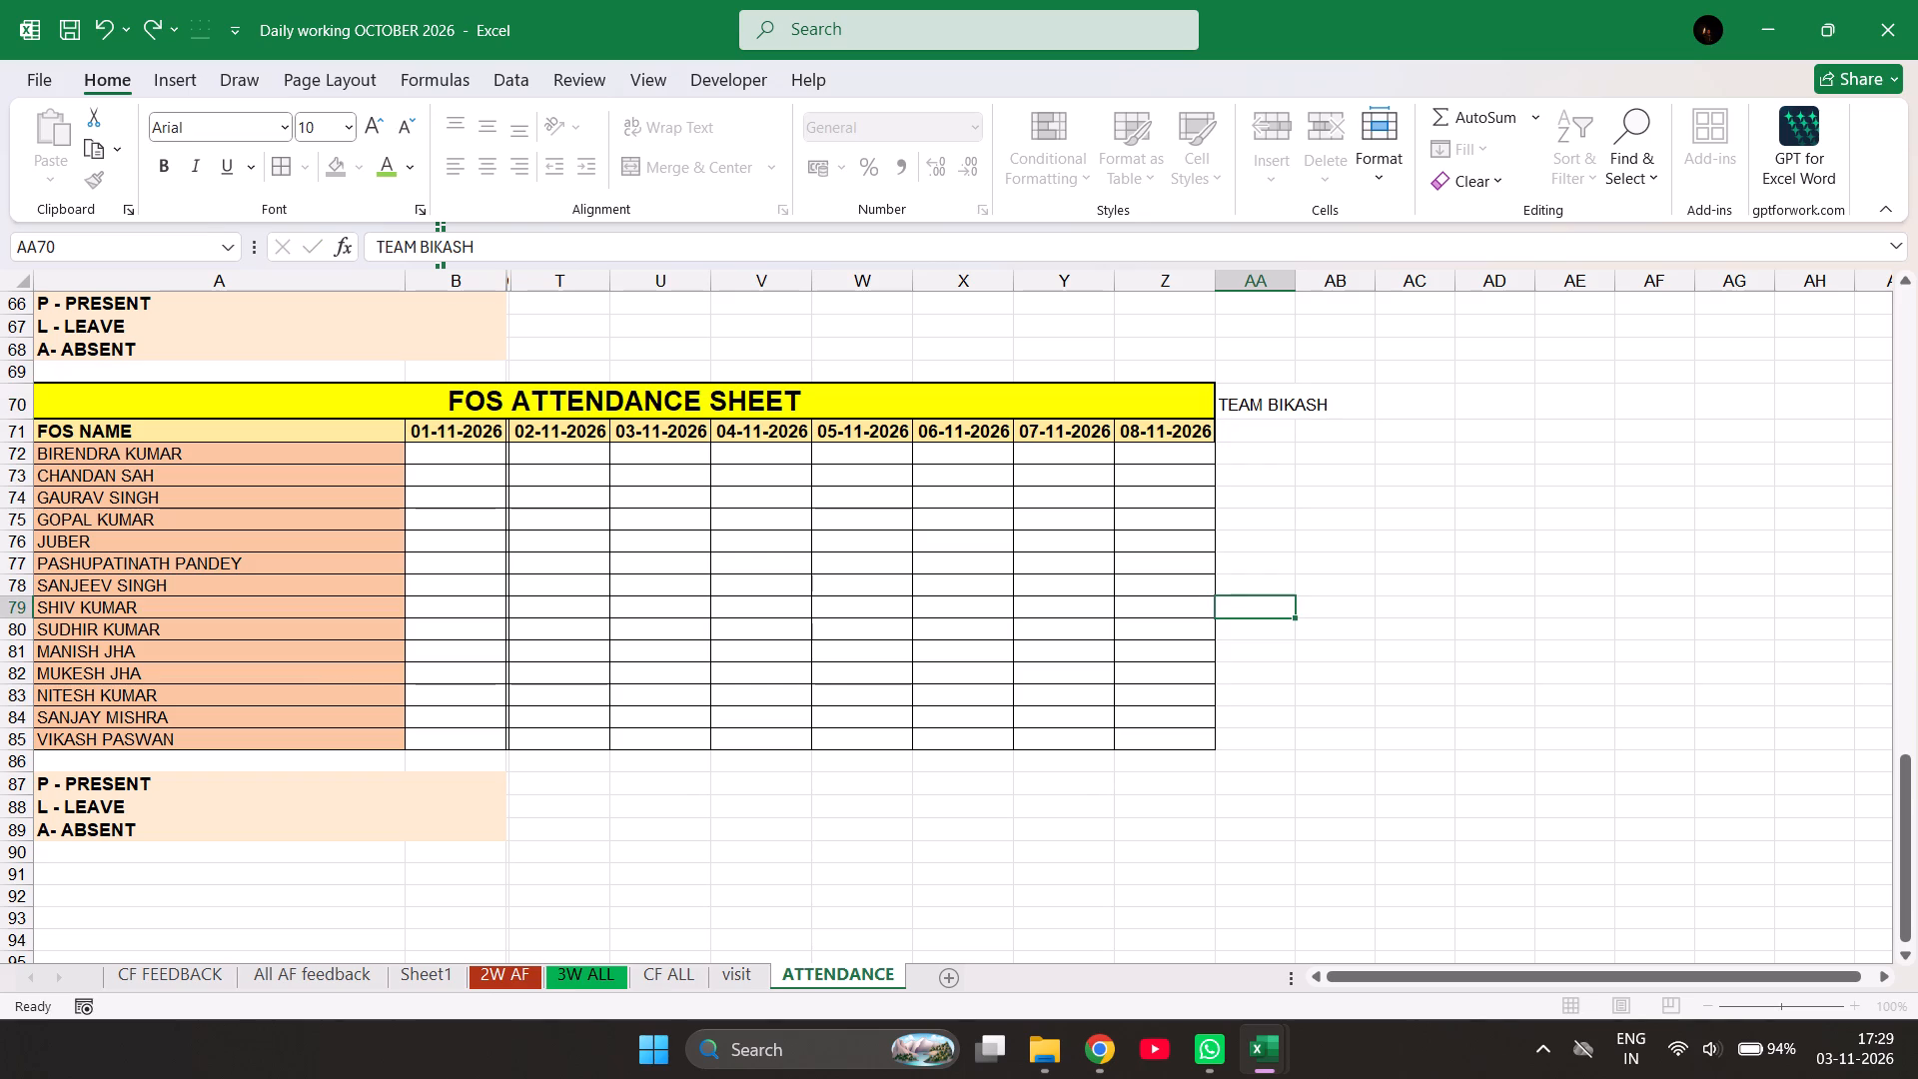
Review the new FOS attendance table, its staff names, date columns and legend, along with the table above it.
scroll(1291, 617, down, 1)
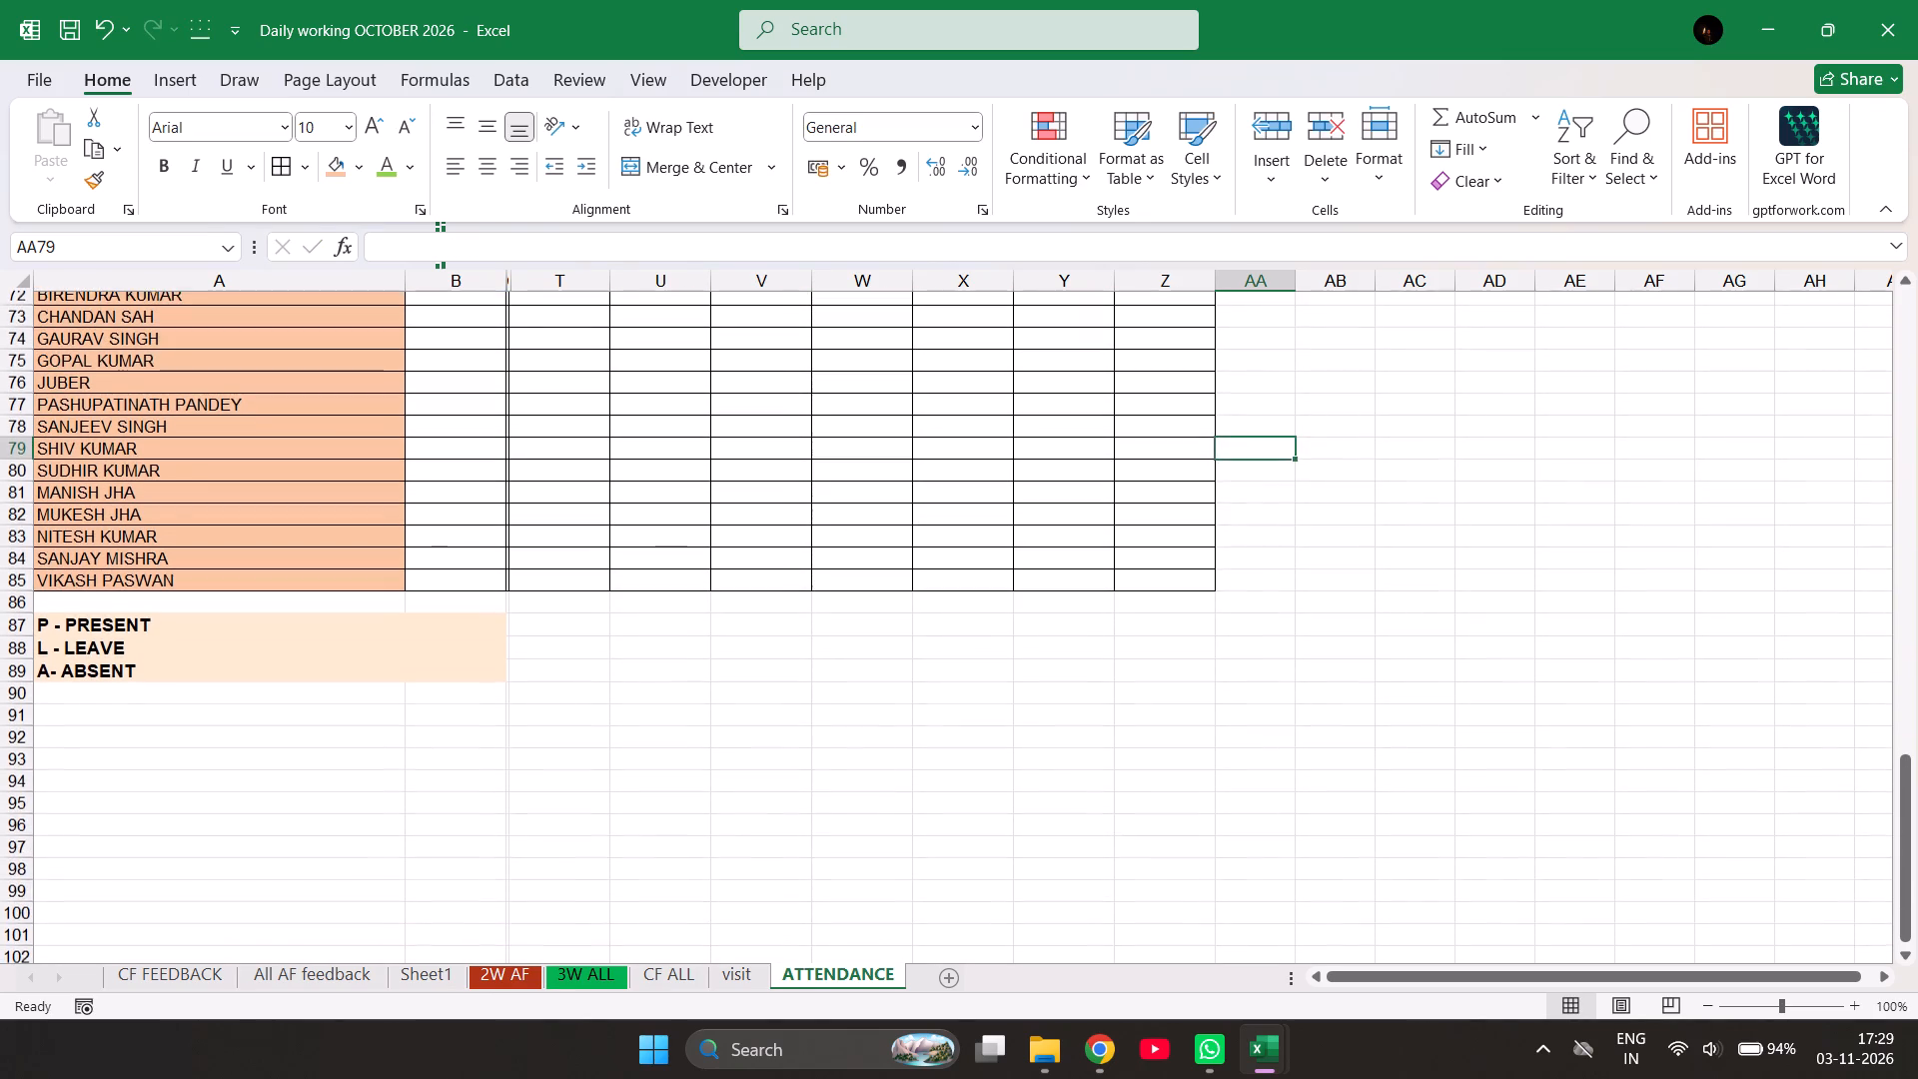
scroll(1291, 617, down, 1)
scroll(1291, 617, up, 1)
scroll(1291, 617, down, 1)
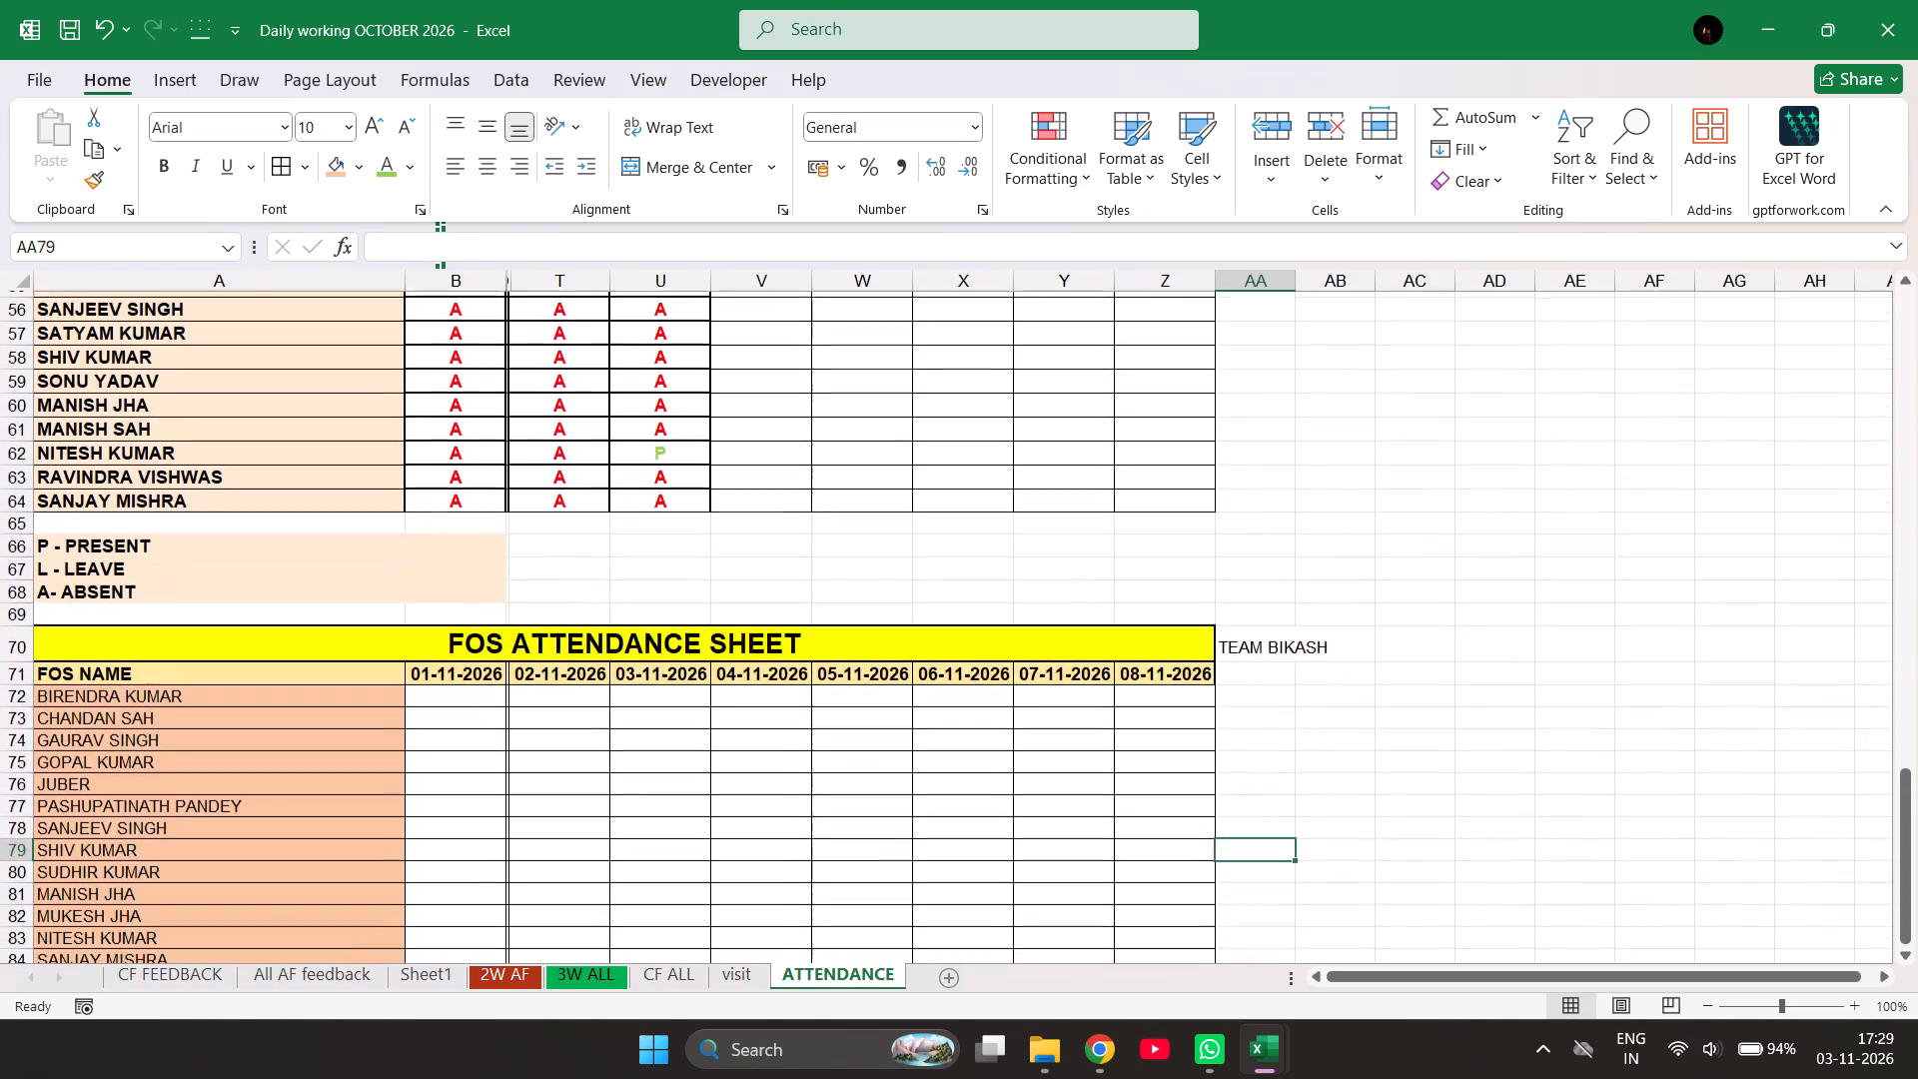
scroll(1291, 617, down, 3)
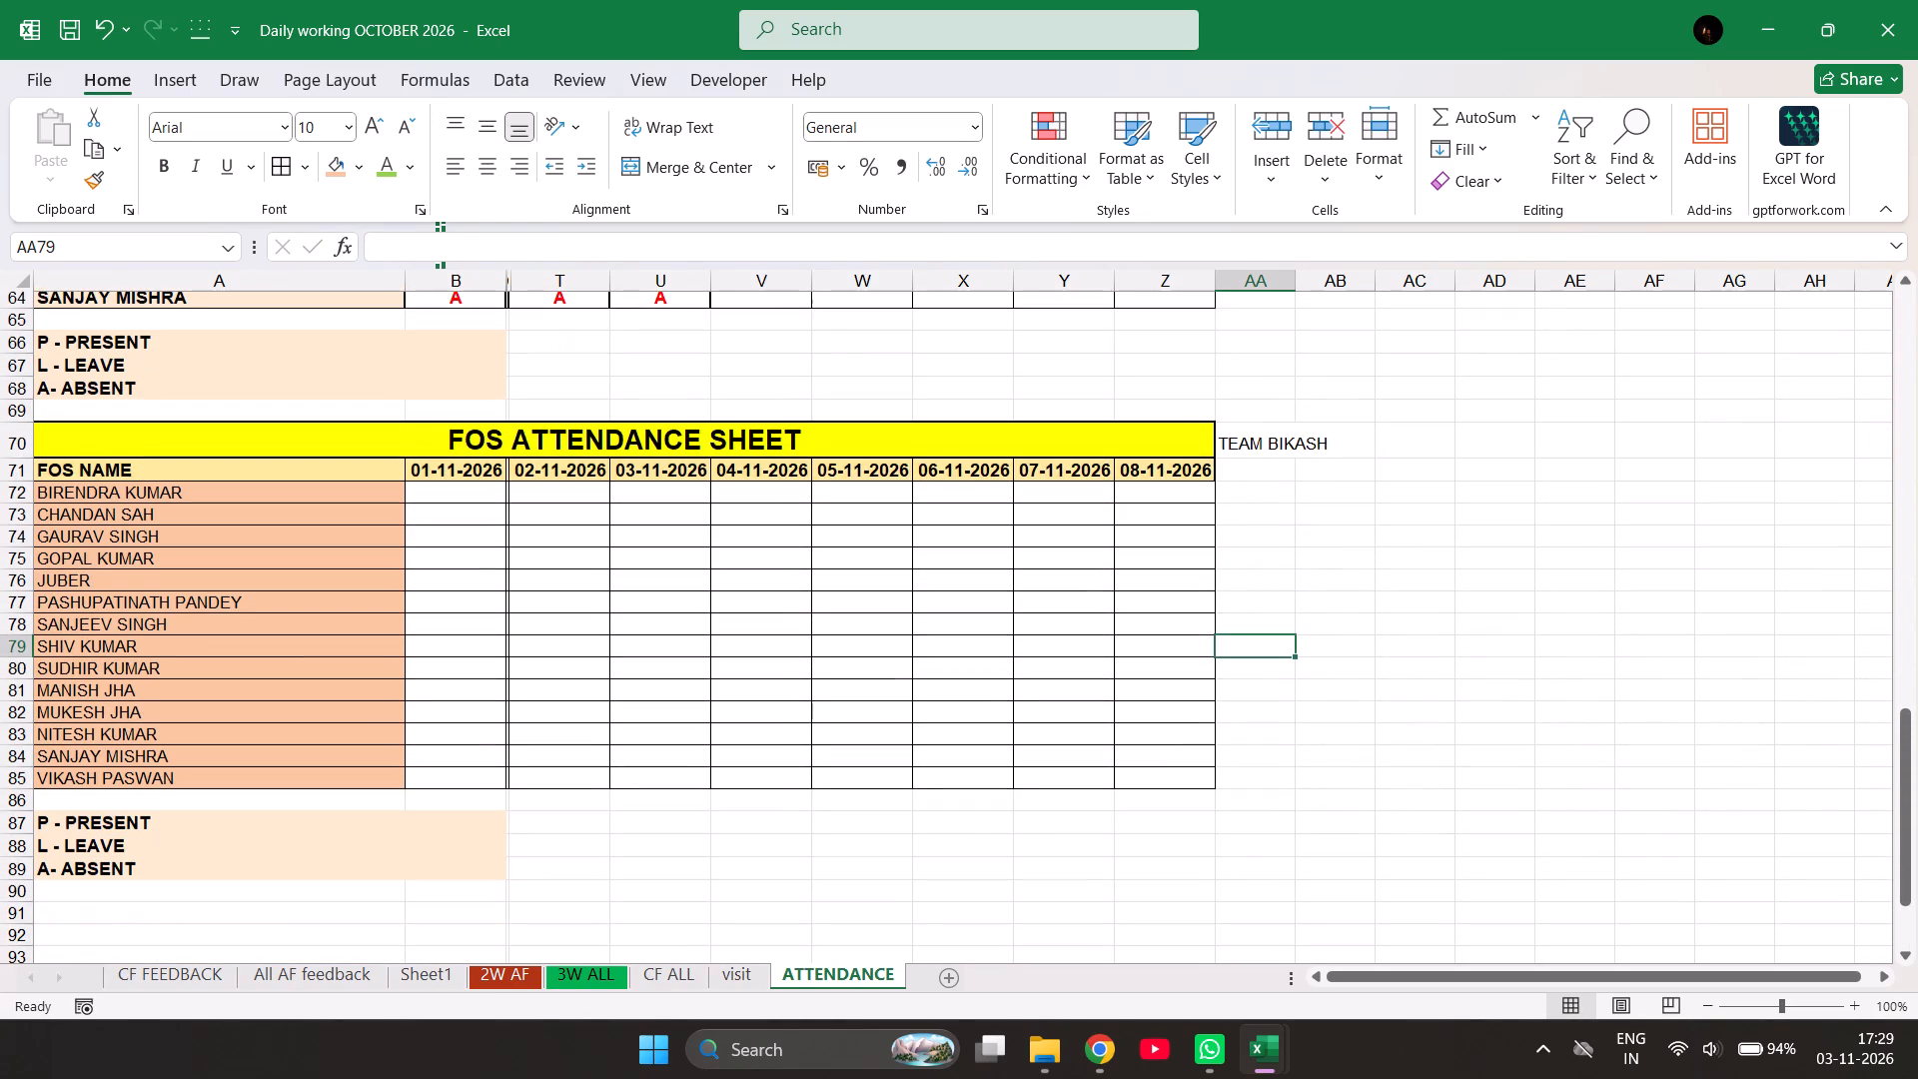
scroll(1291, 617, down, 1)
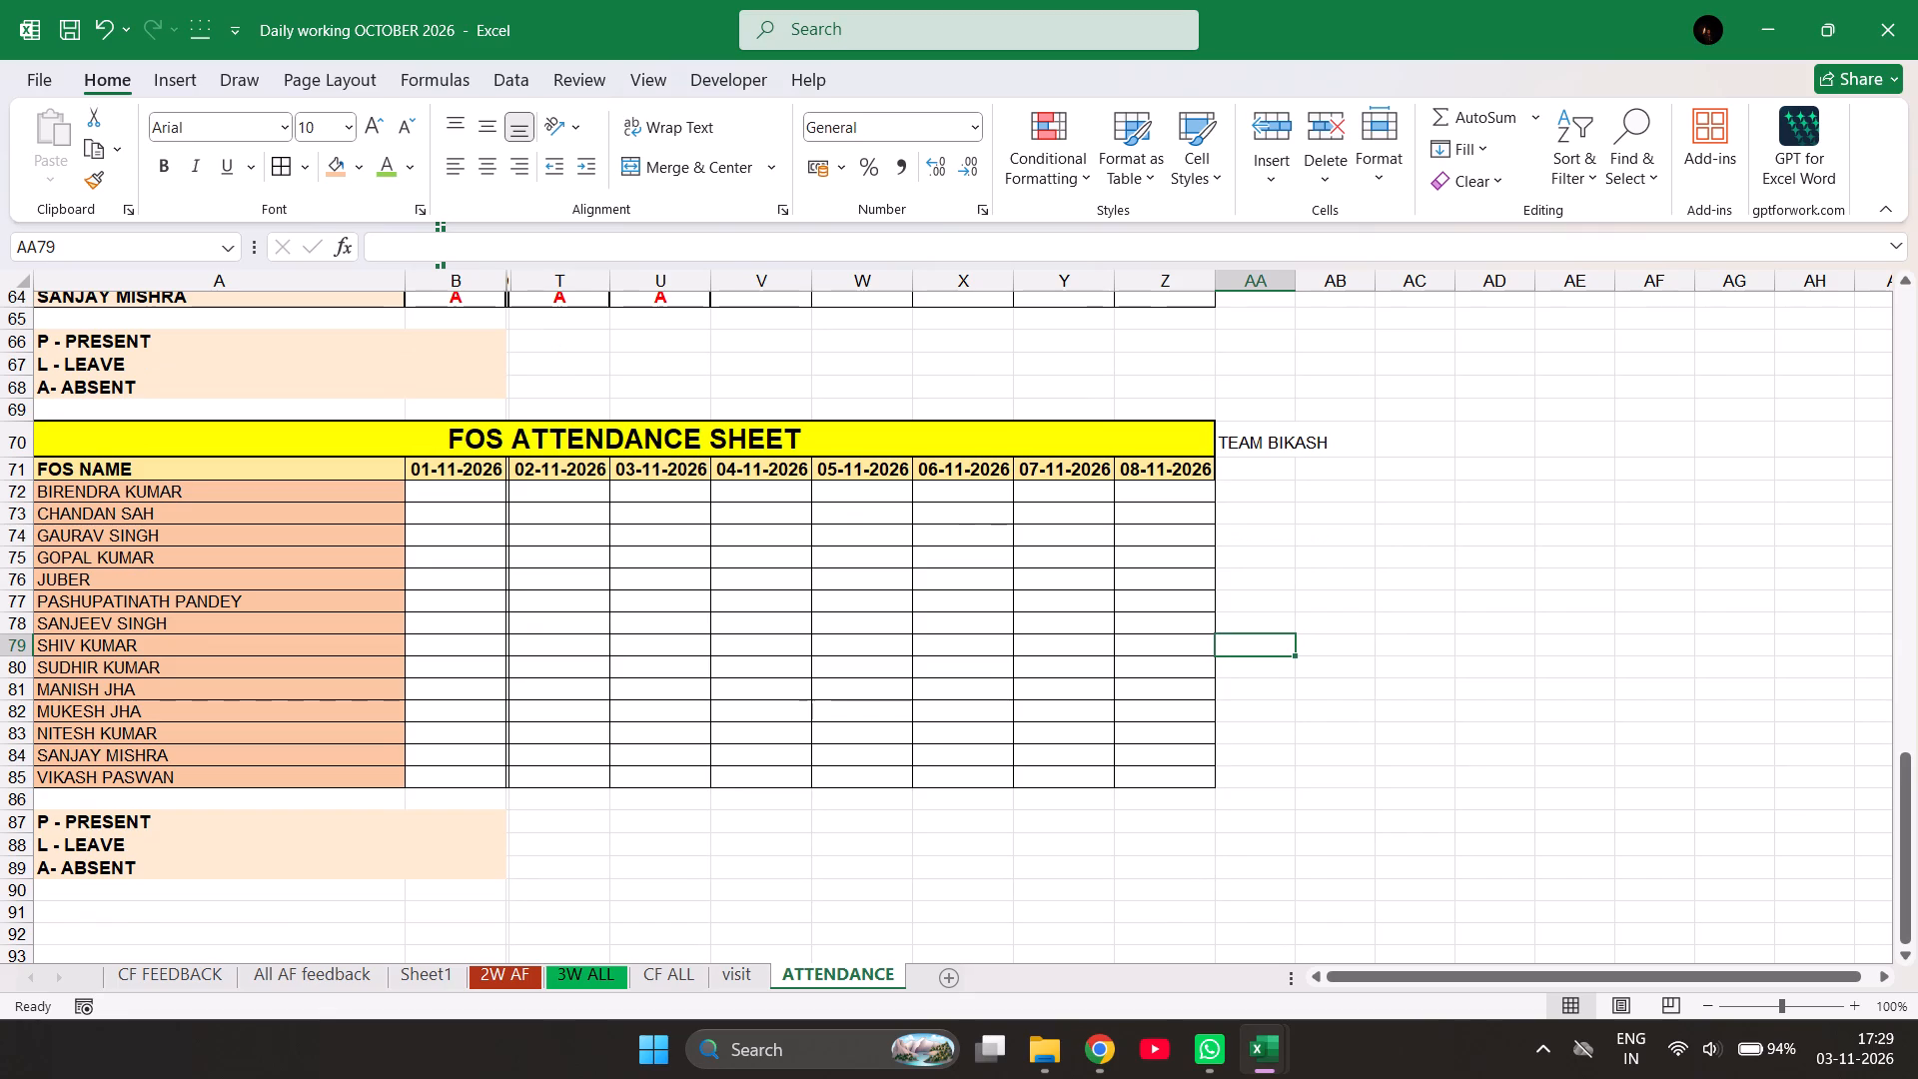
click(232, 526)
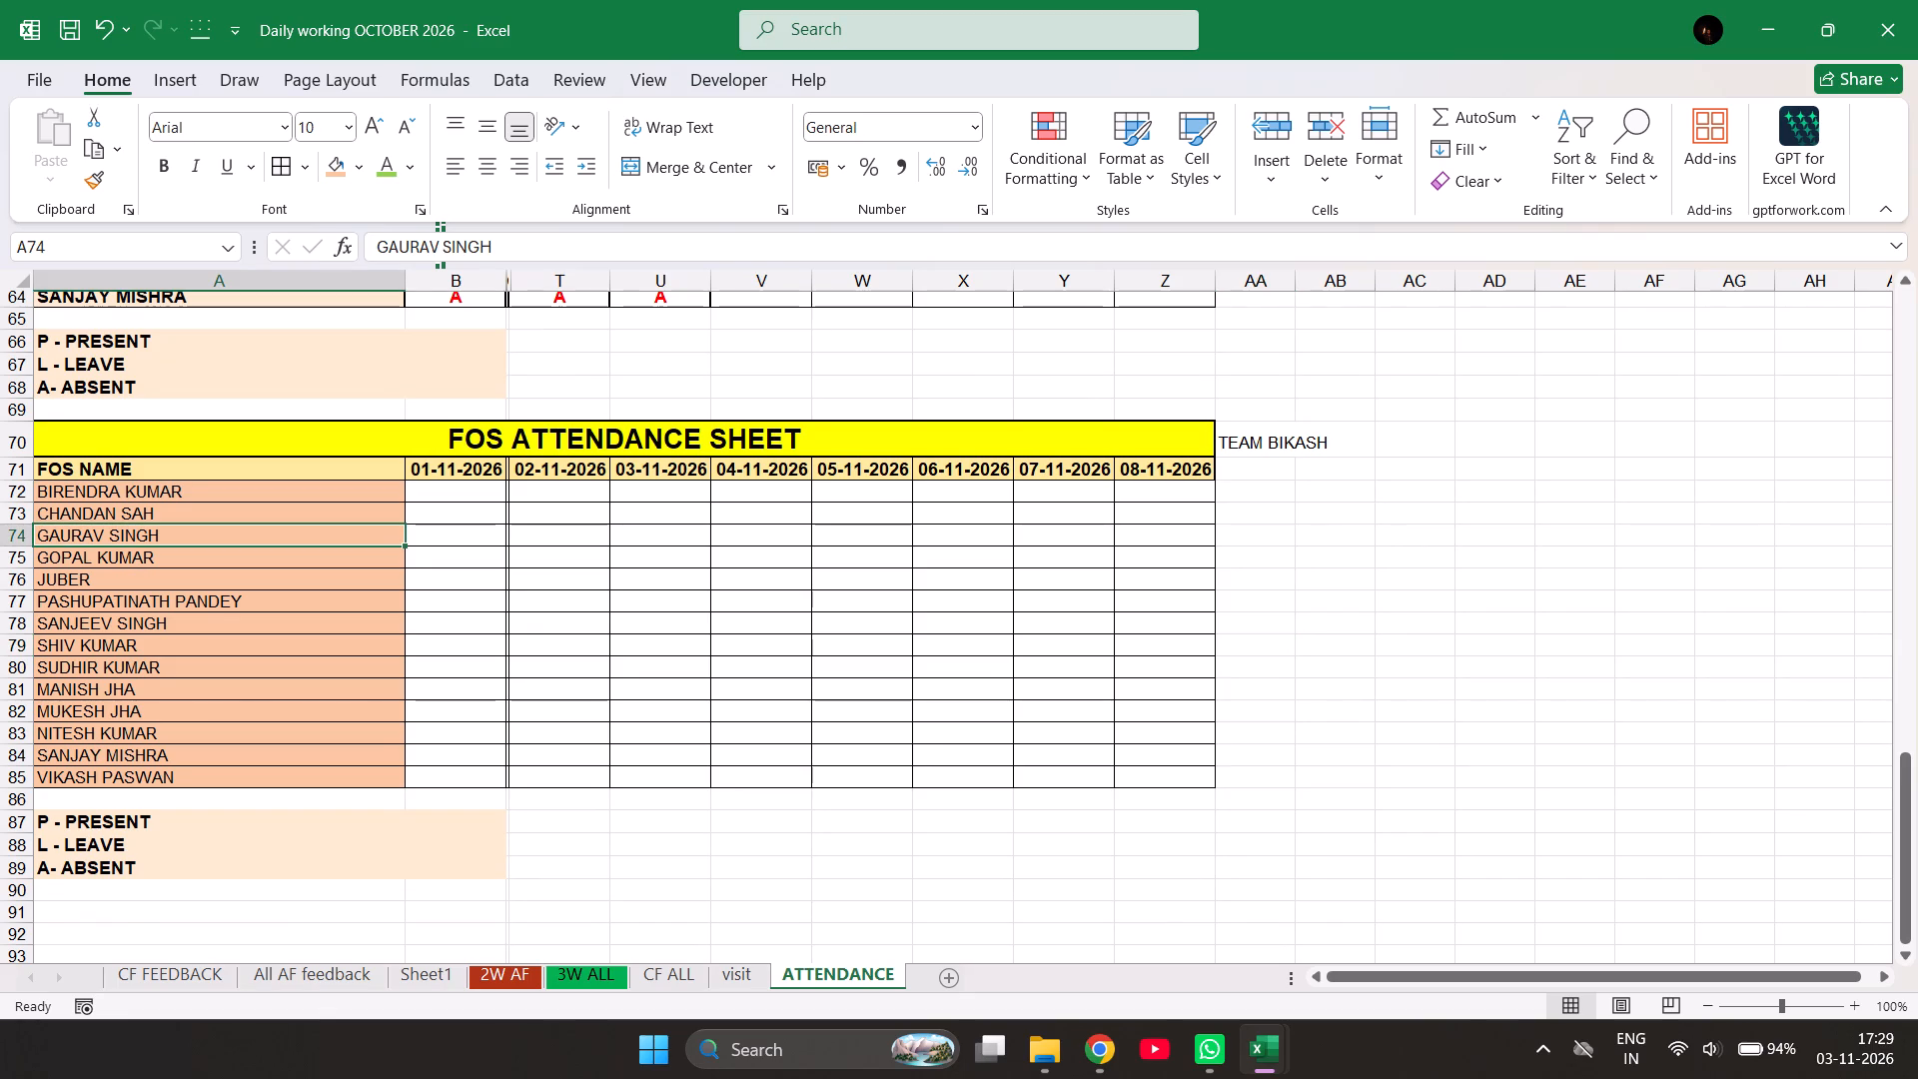
click(539, 690)
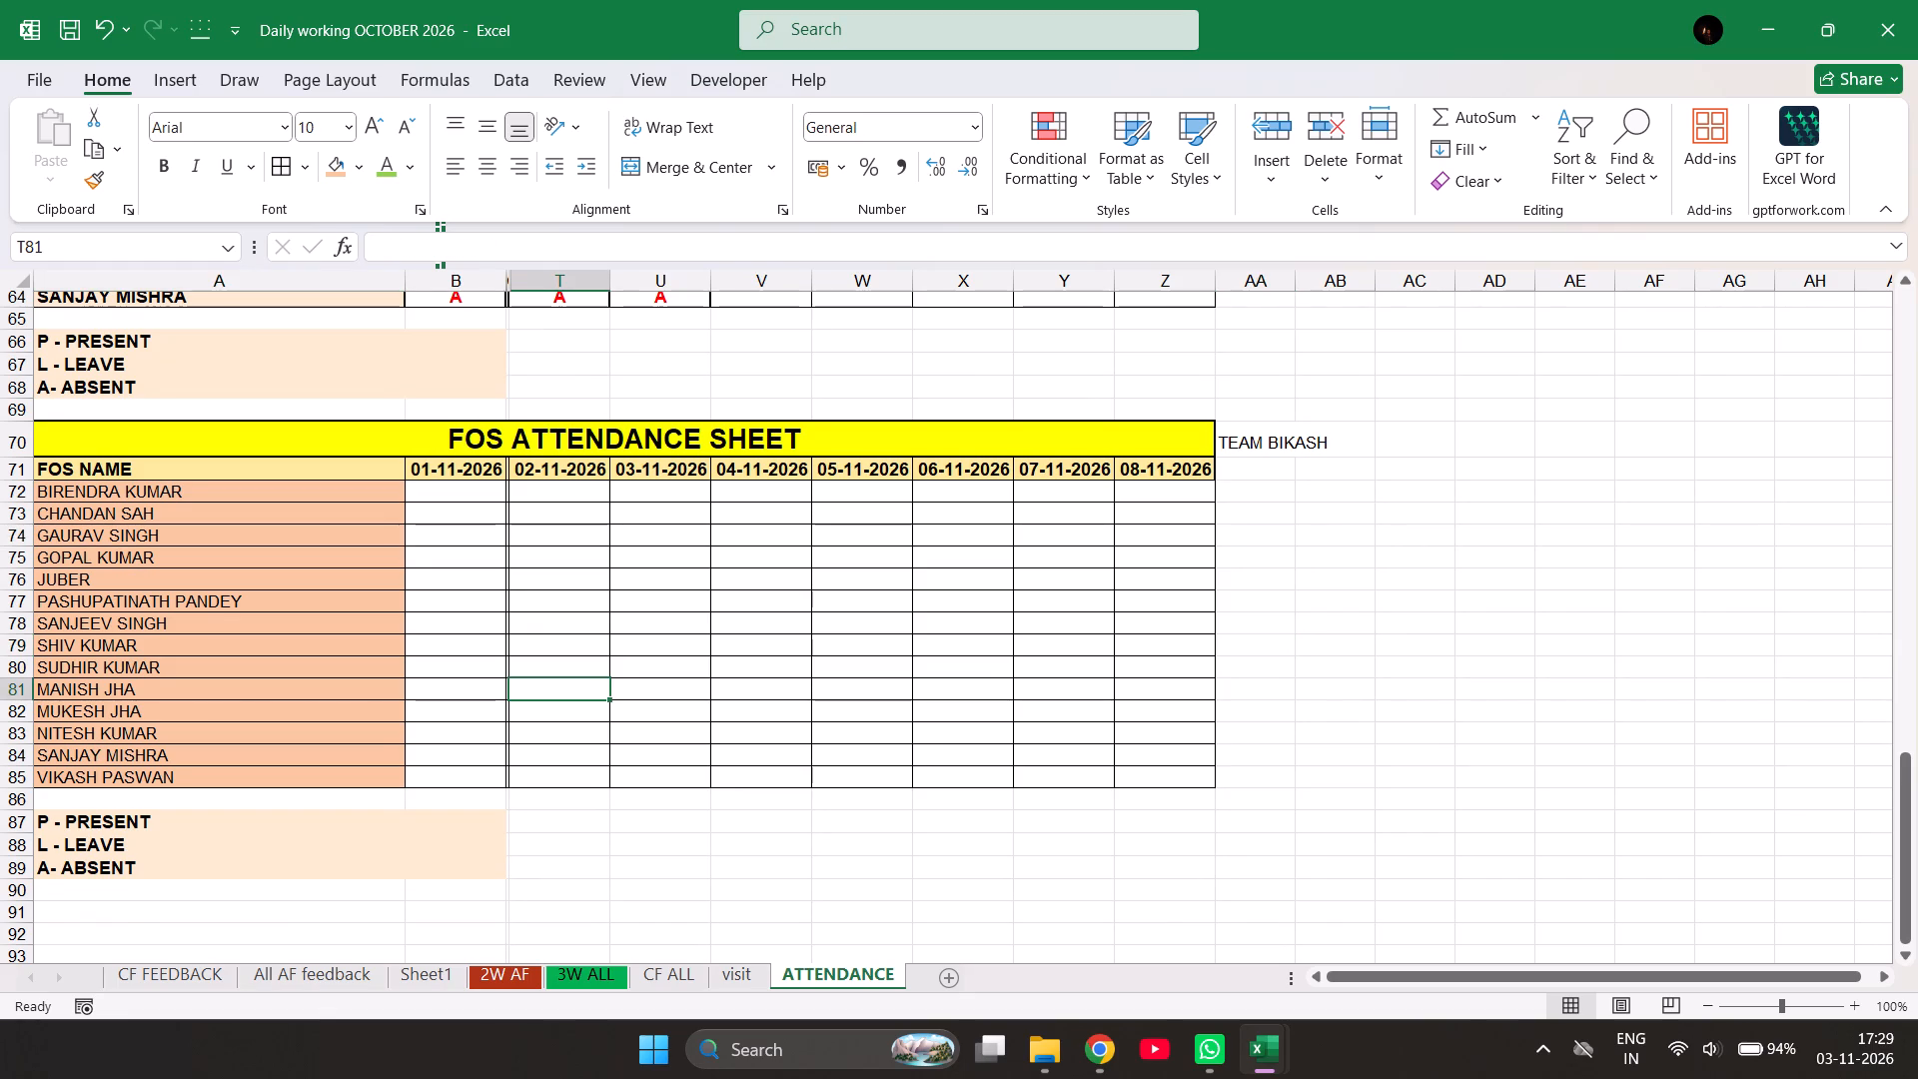
click(776, 650)
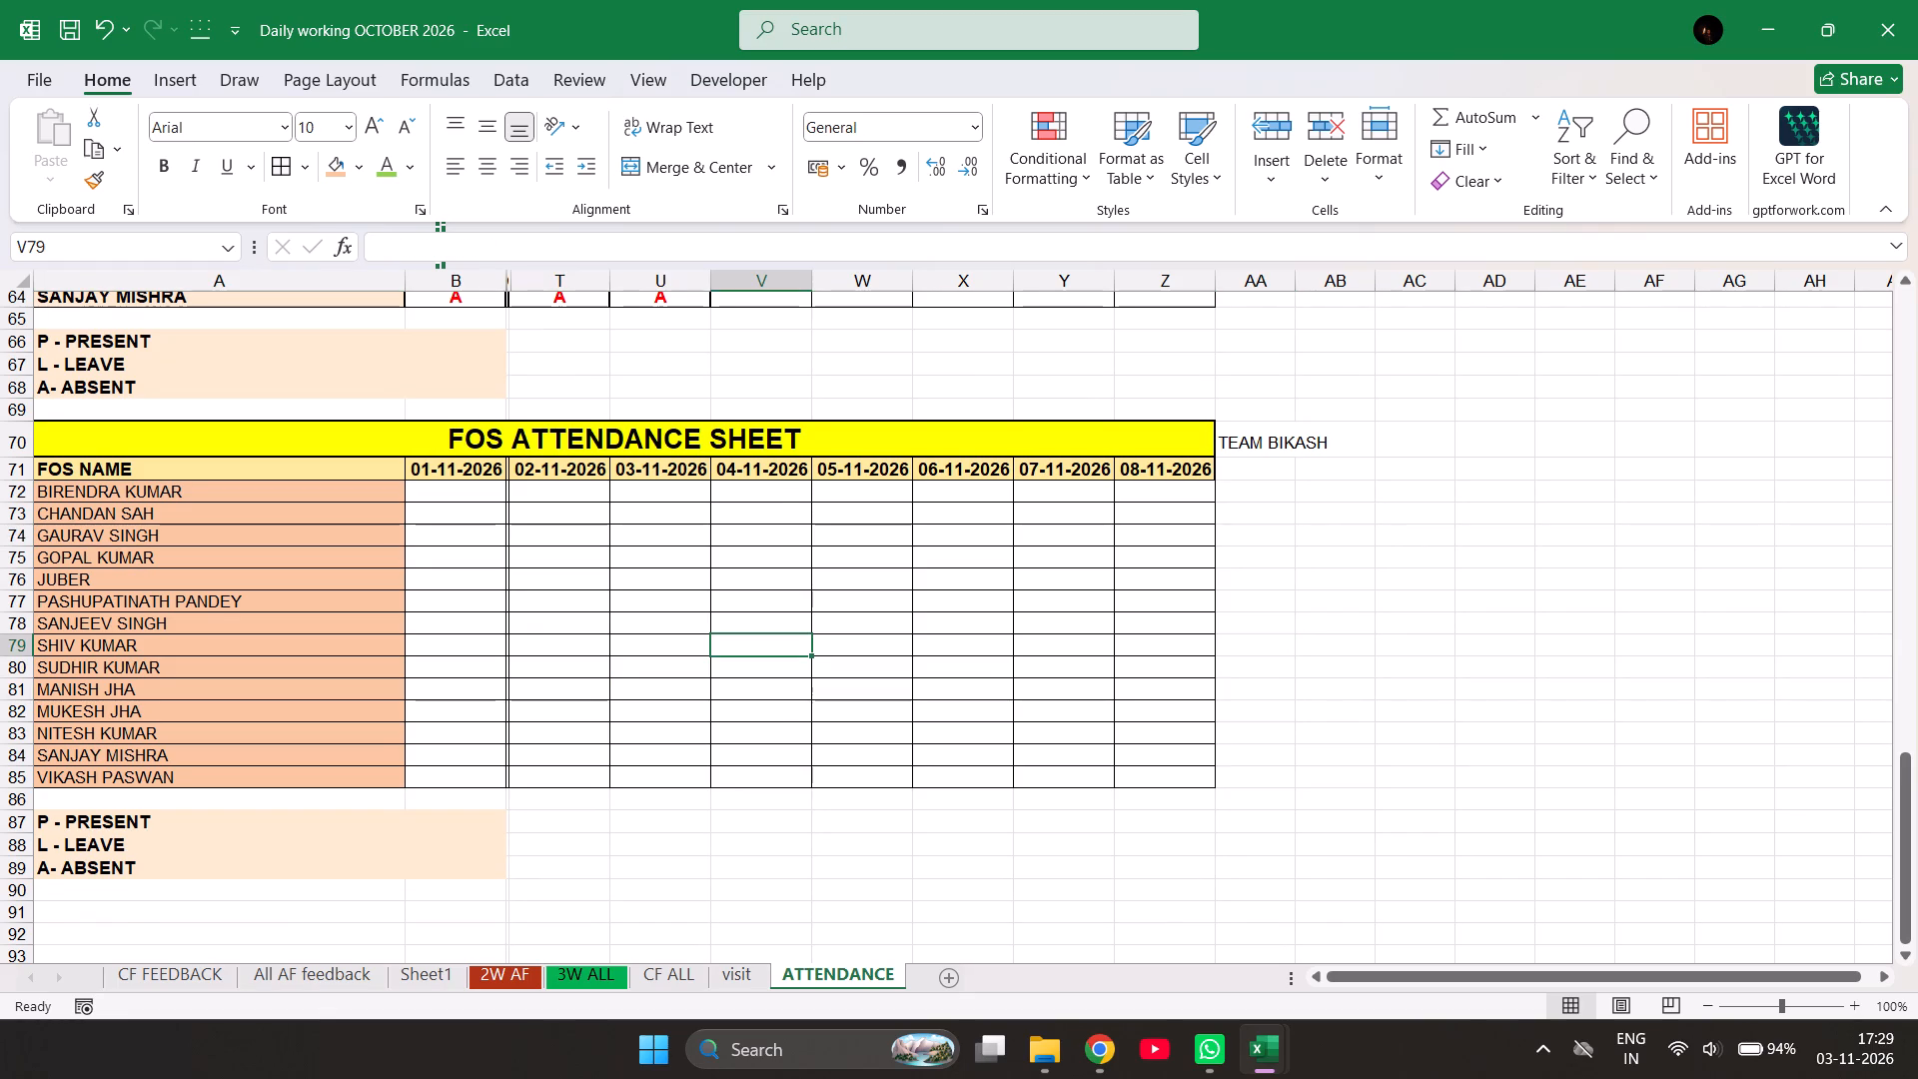
click(470, 495)
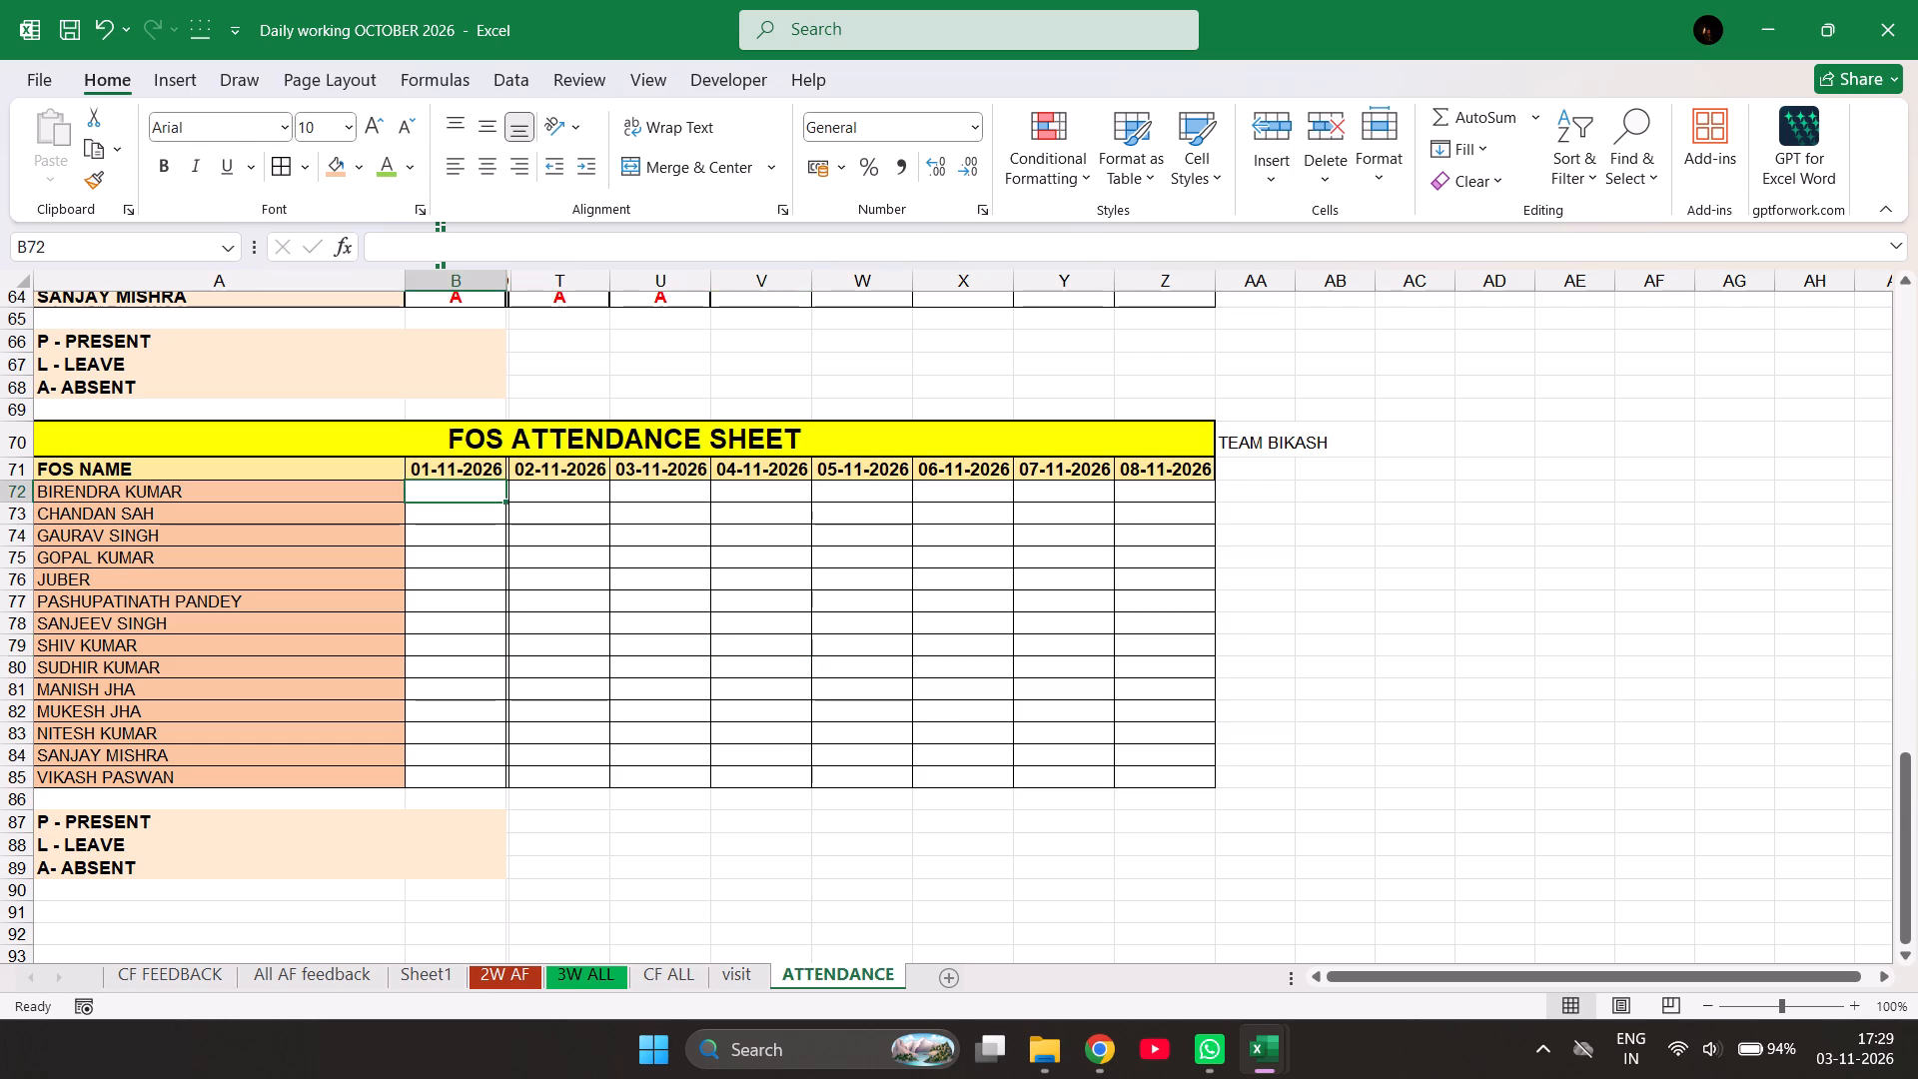
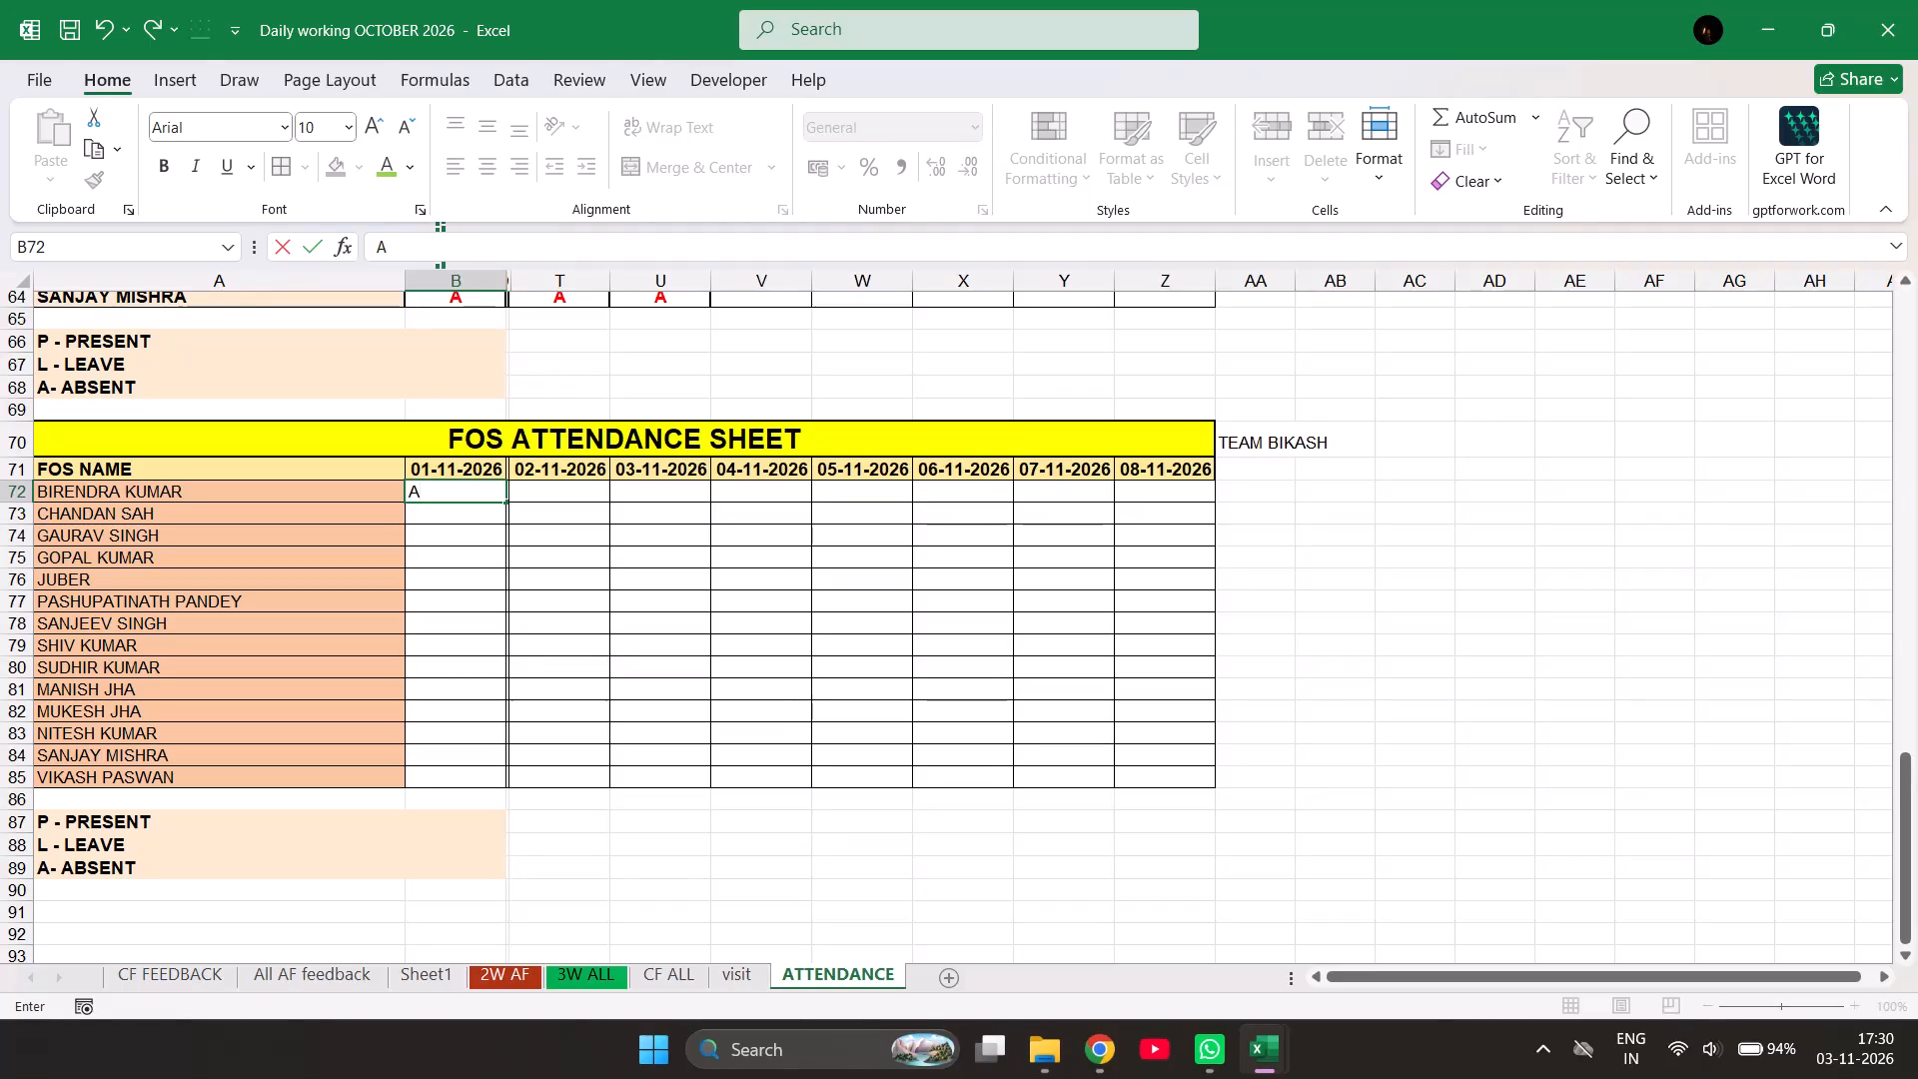
Fill the A mark from B72 down to B85 so every FOS is marked absent for 01-11-2026.
click(667, 573)
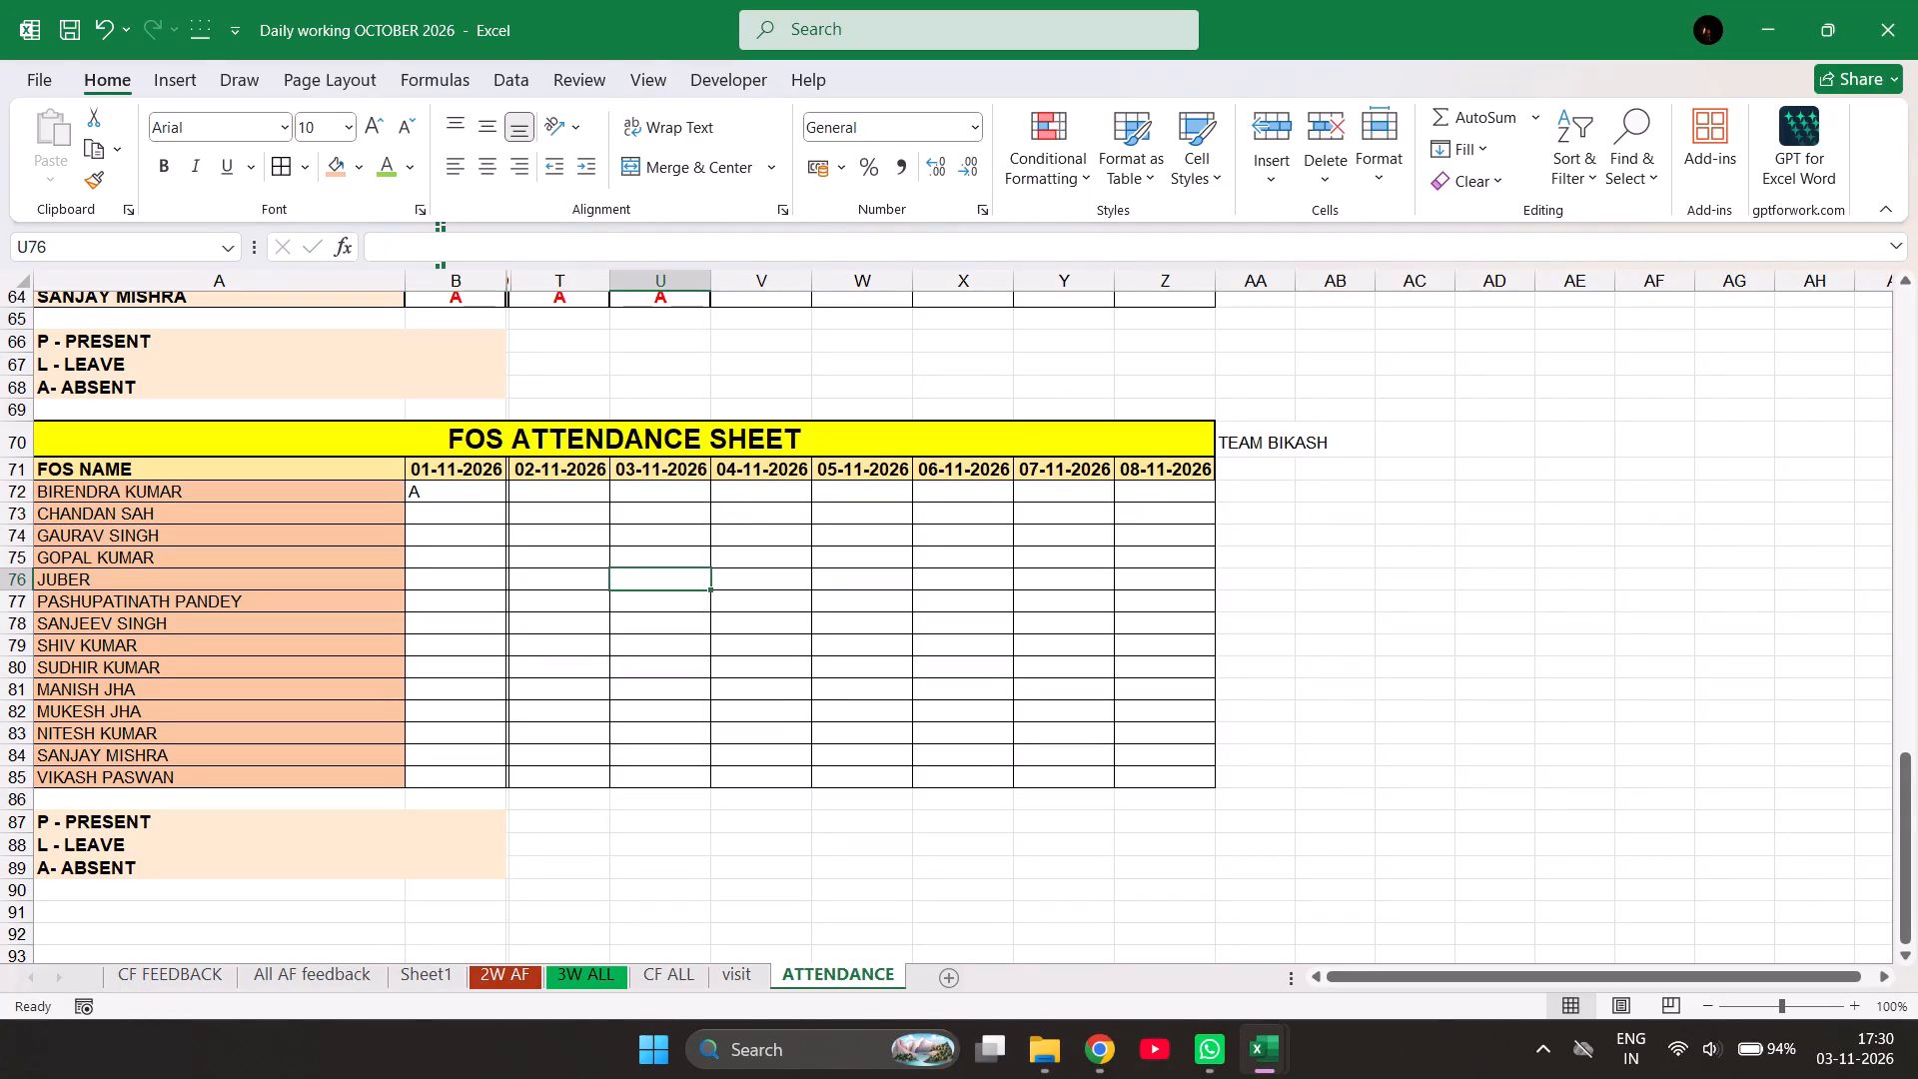
click(467, 487)
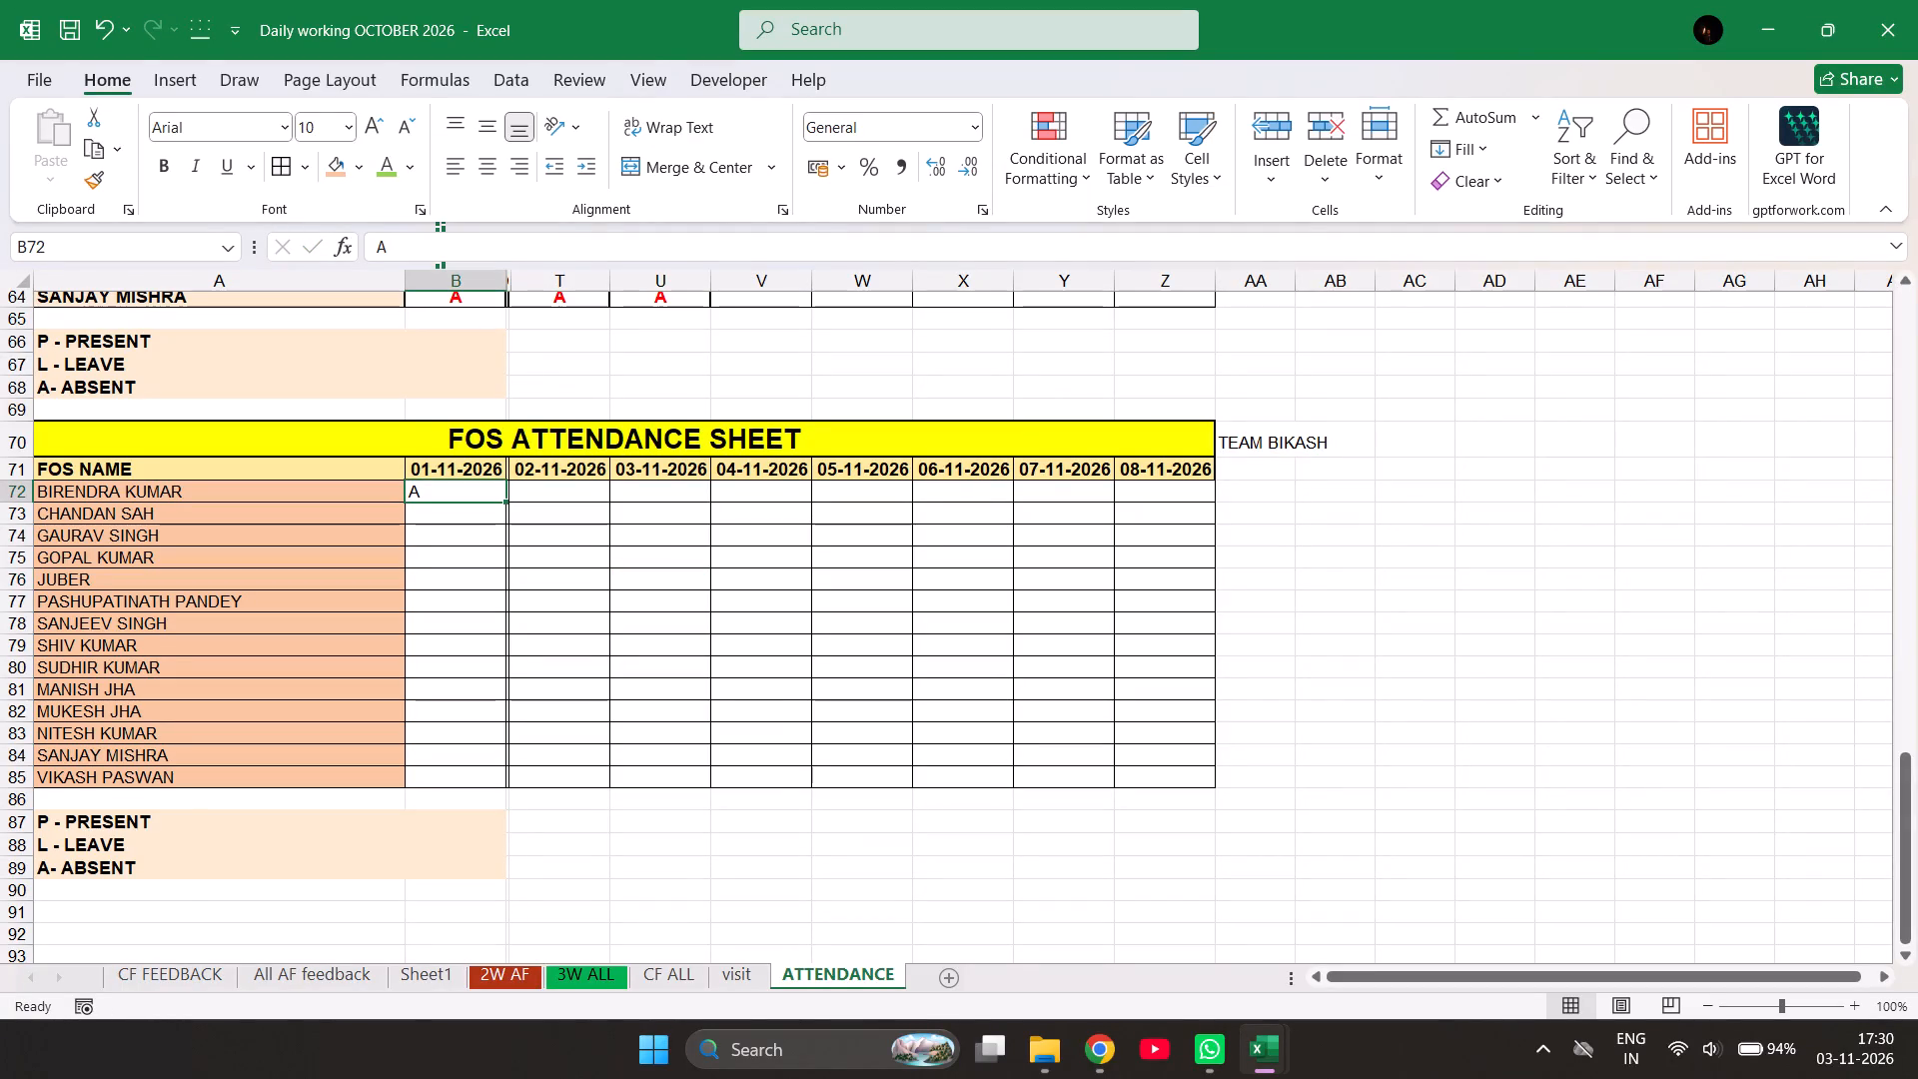
drag(503, 501, 535, 499)
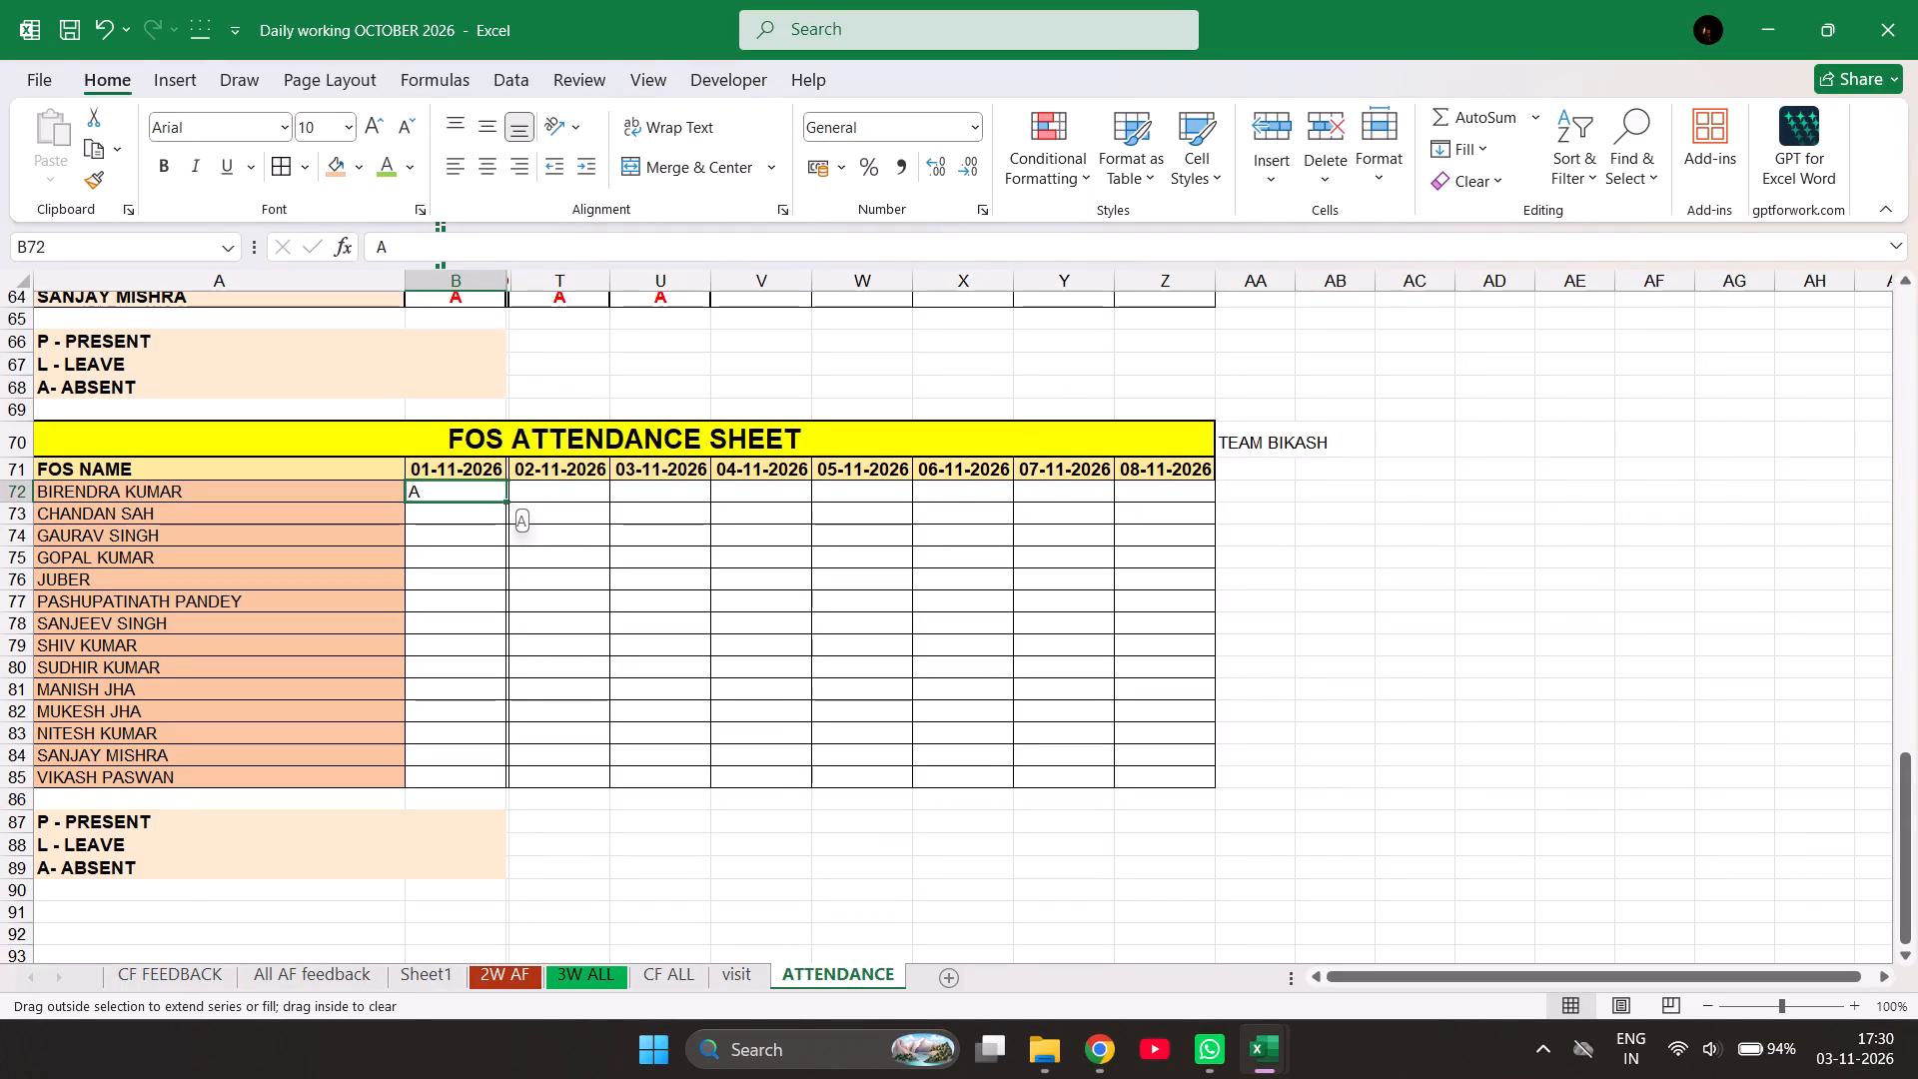
drag(535, 499, 667, 495)
drag(667, 495, 717, 532)
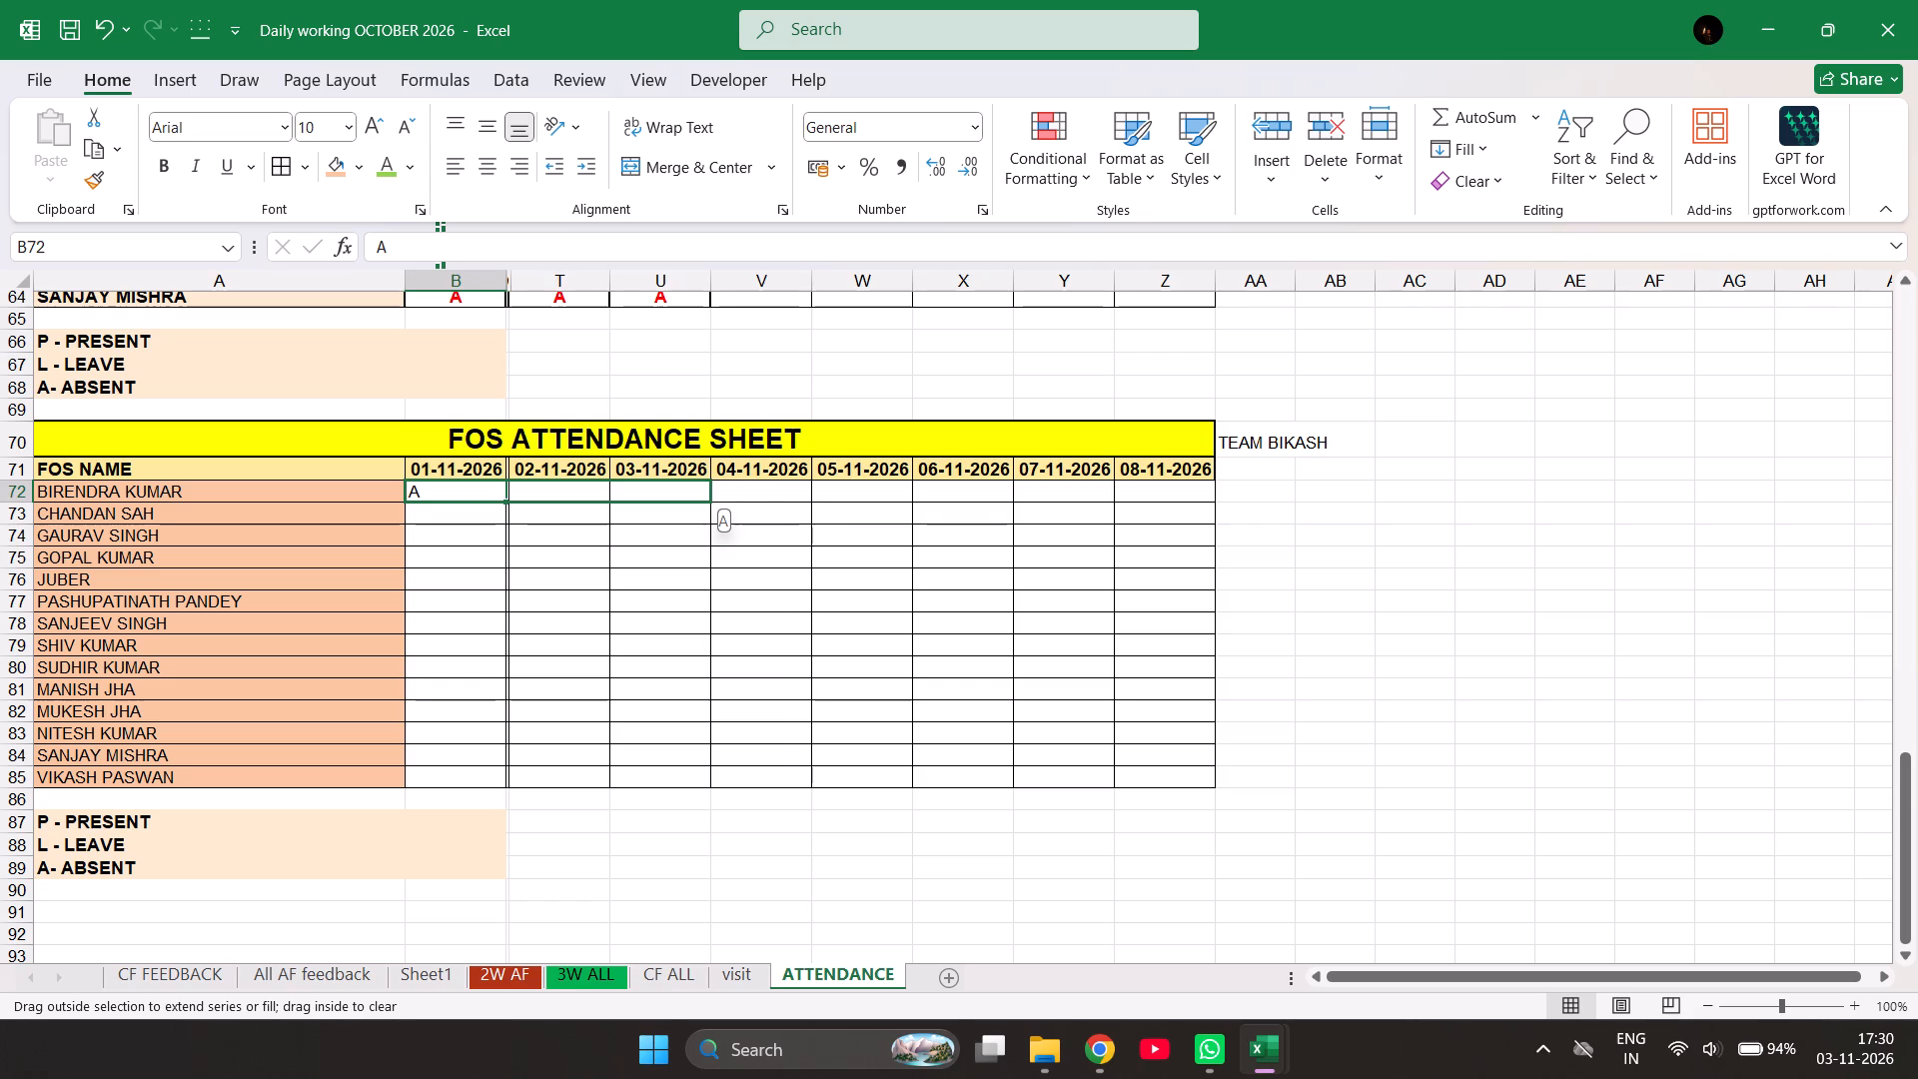
drag(717, 532, 707, 756)
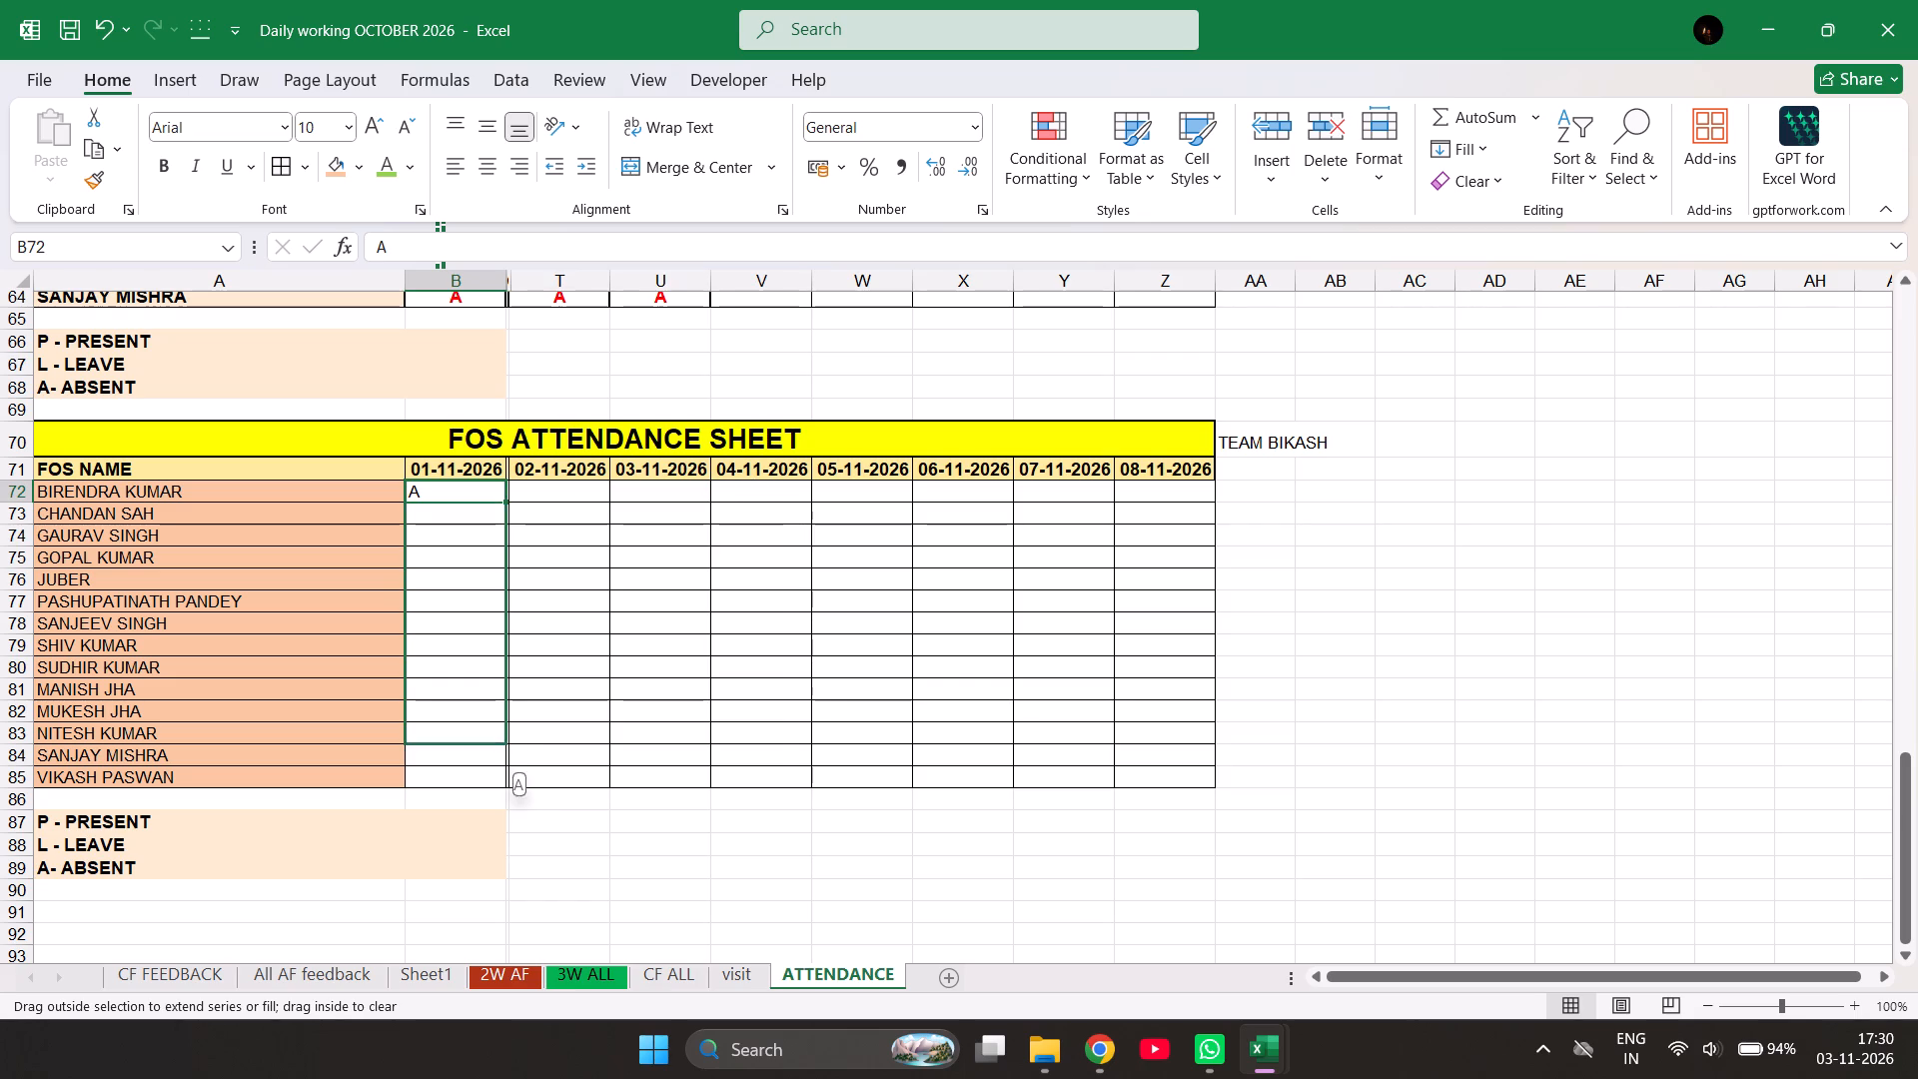
drag(707, 756, 674, 843)
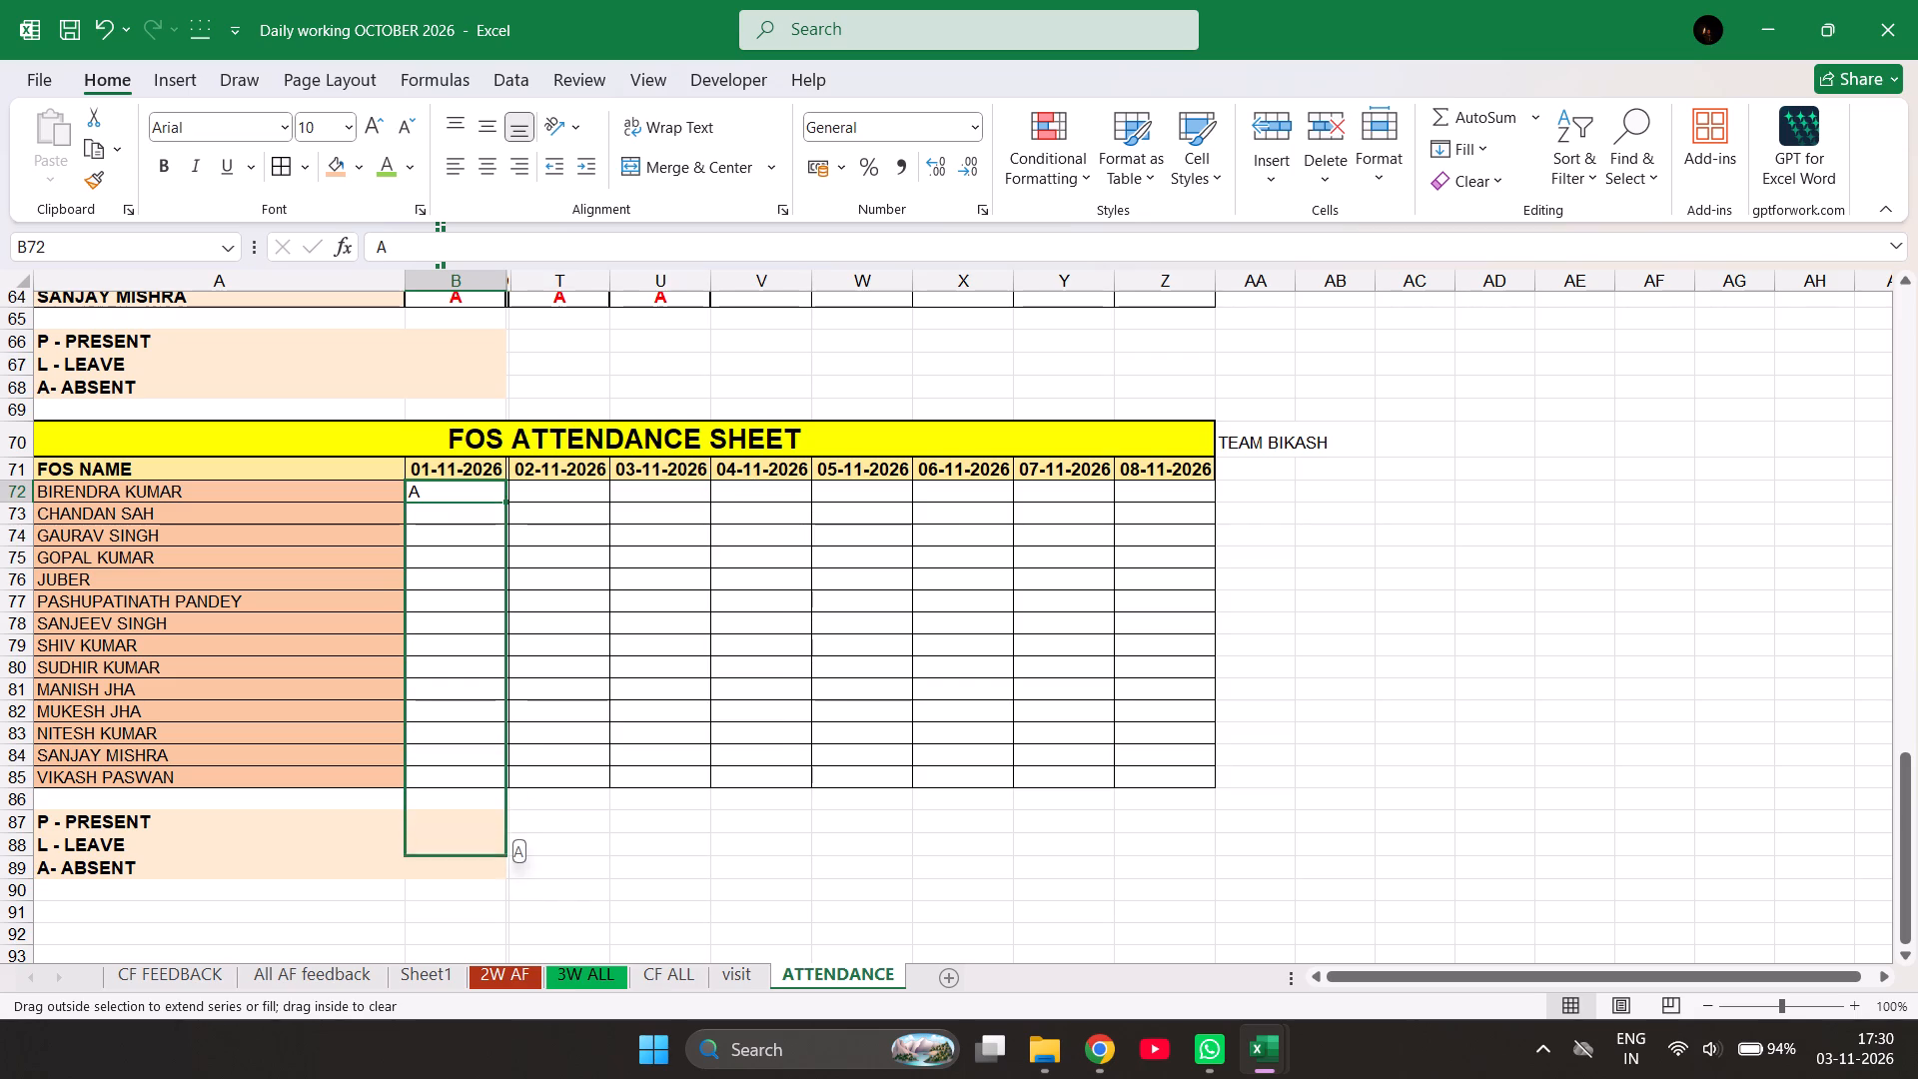
drag(674, 843, 658, 788)
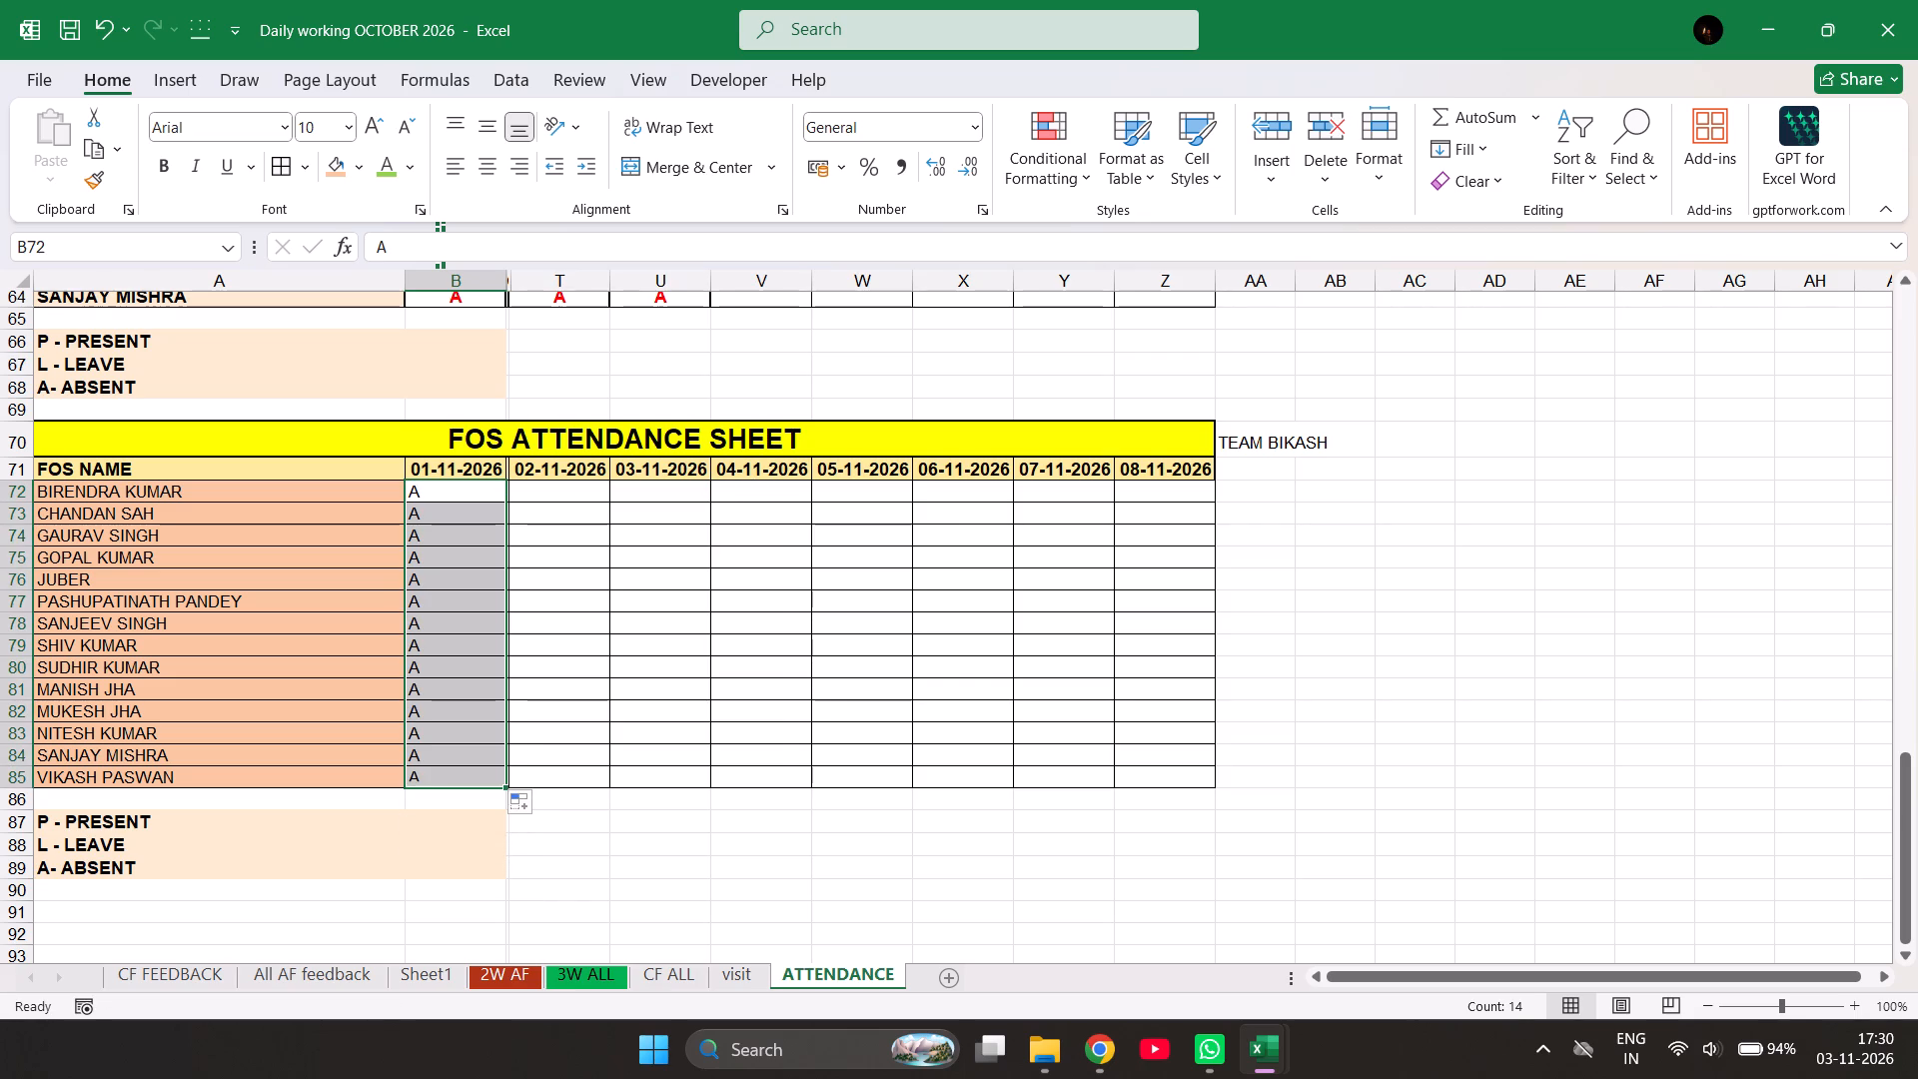
Enter A for 02-11-2026 and 03-11-2026 in T72 and U72, and fill both columns down to row 85.
click(560, 497)
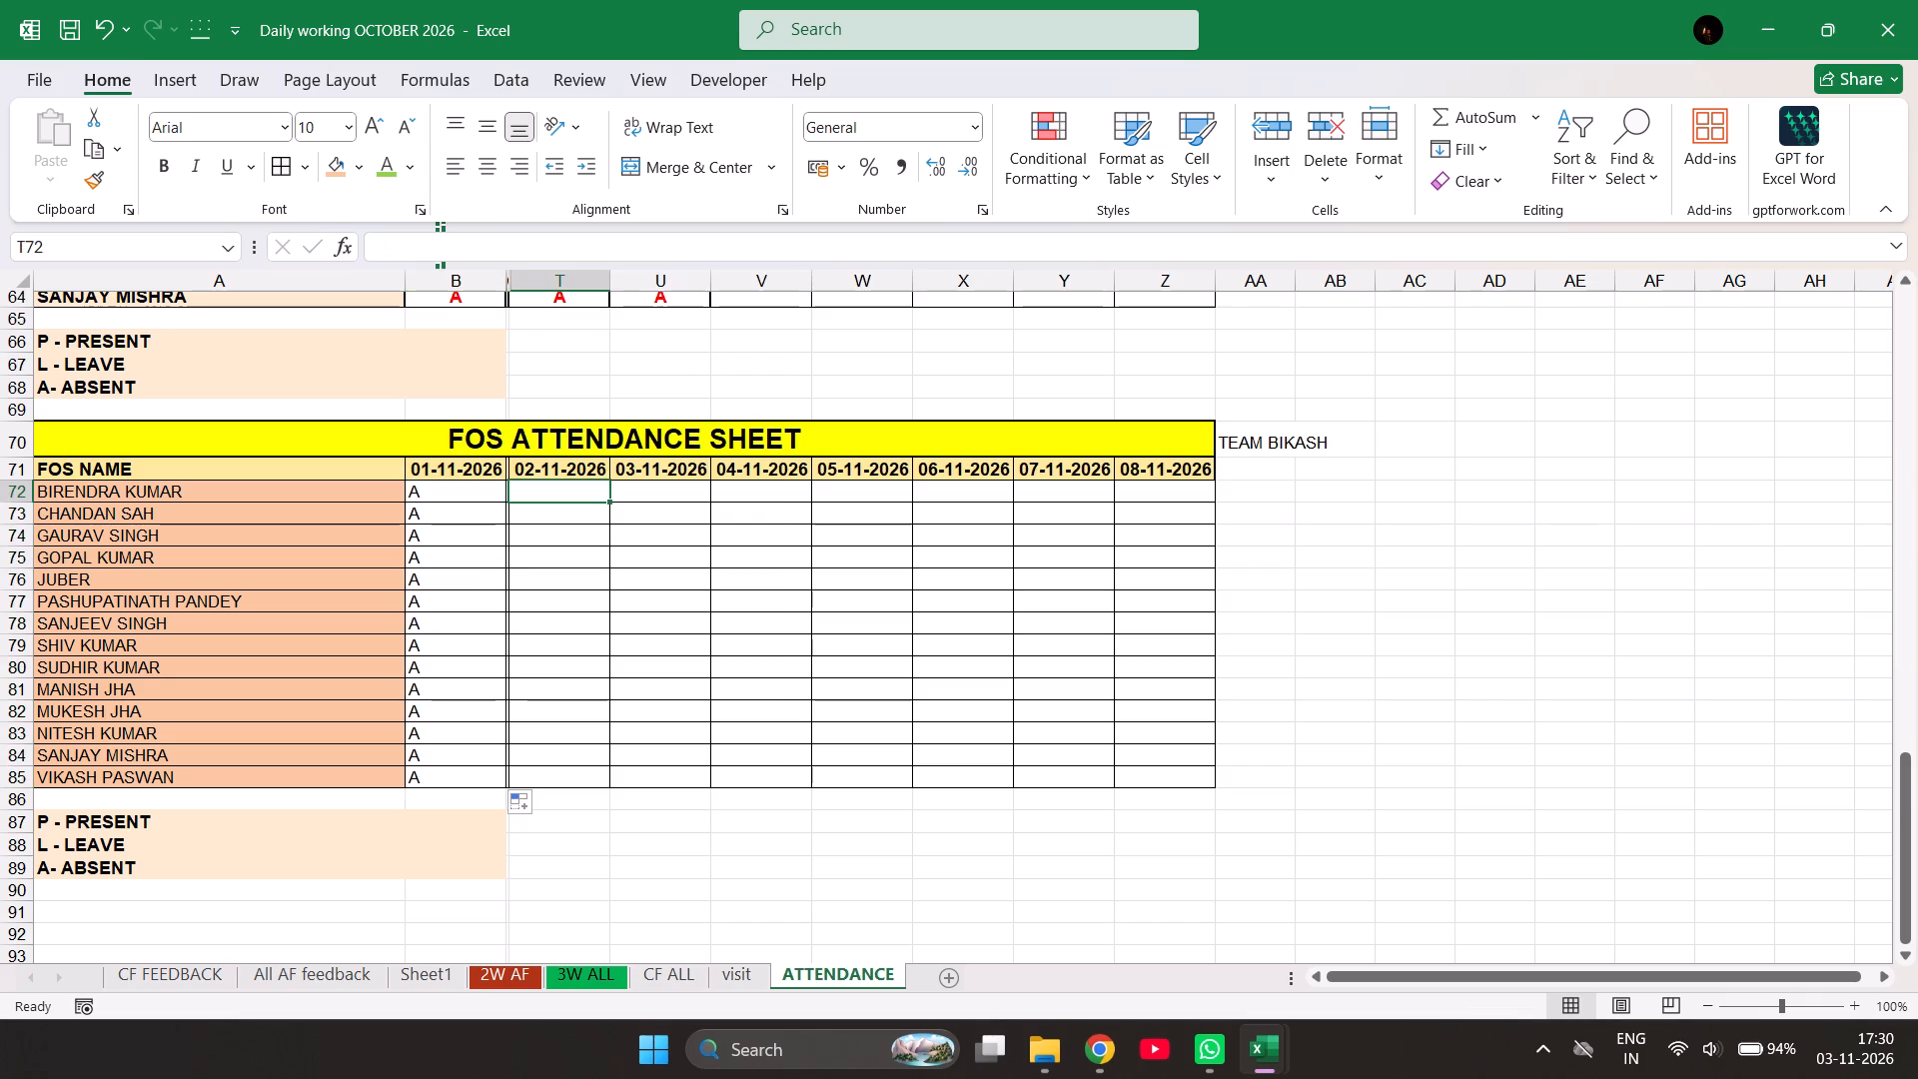
key(a)
key(Right)
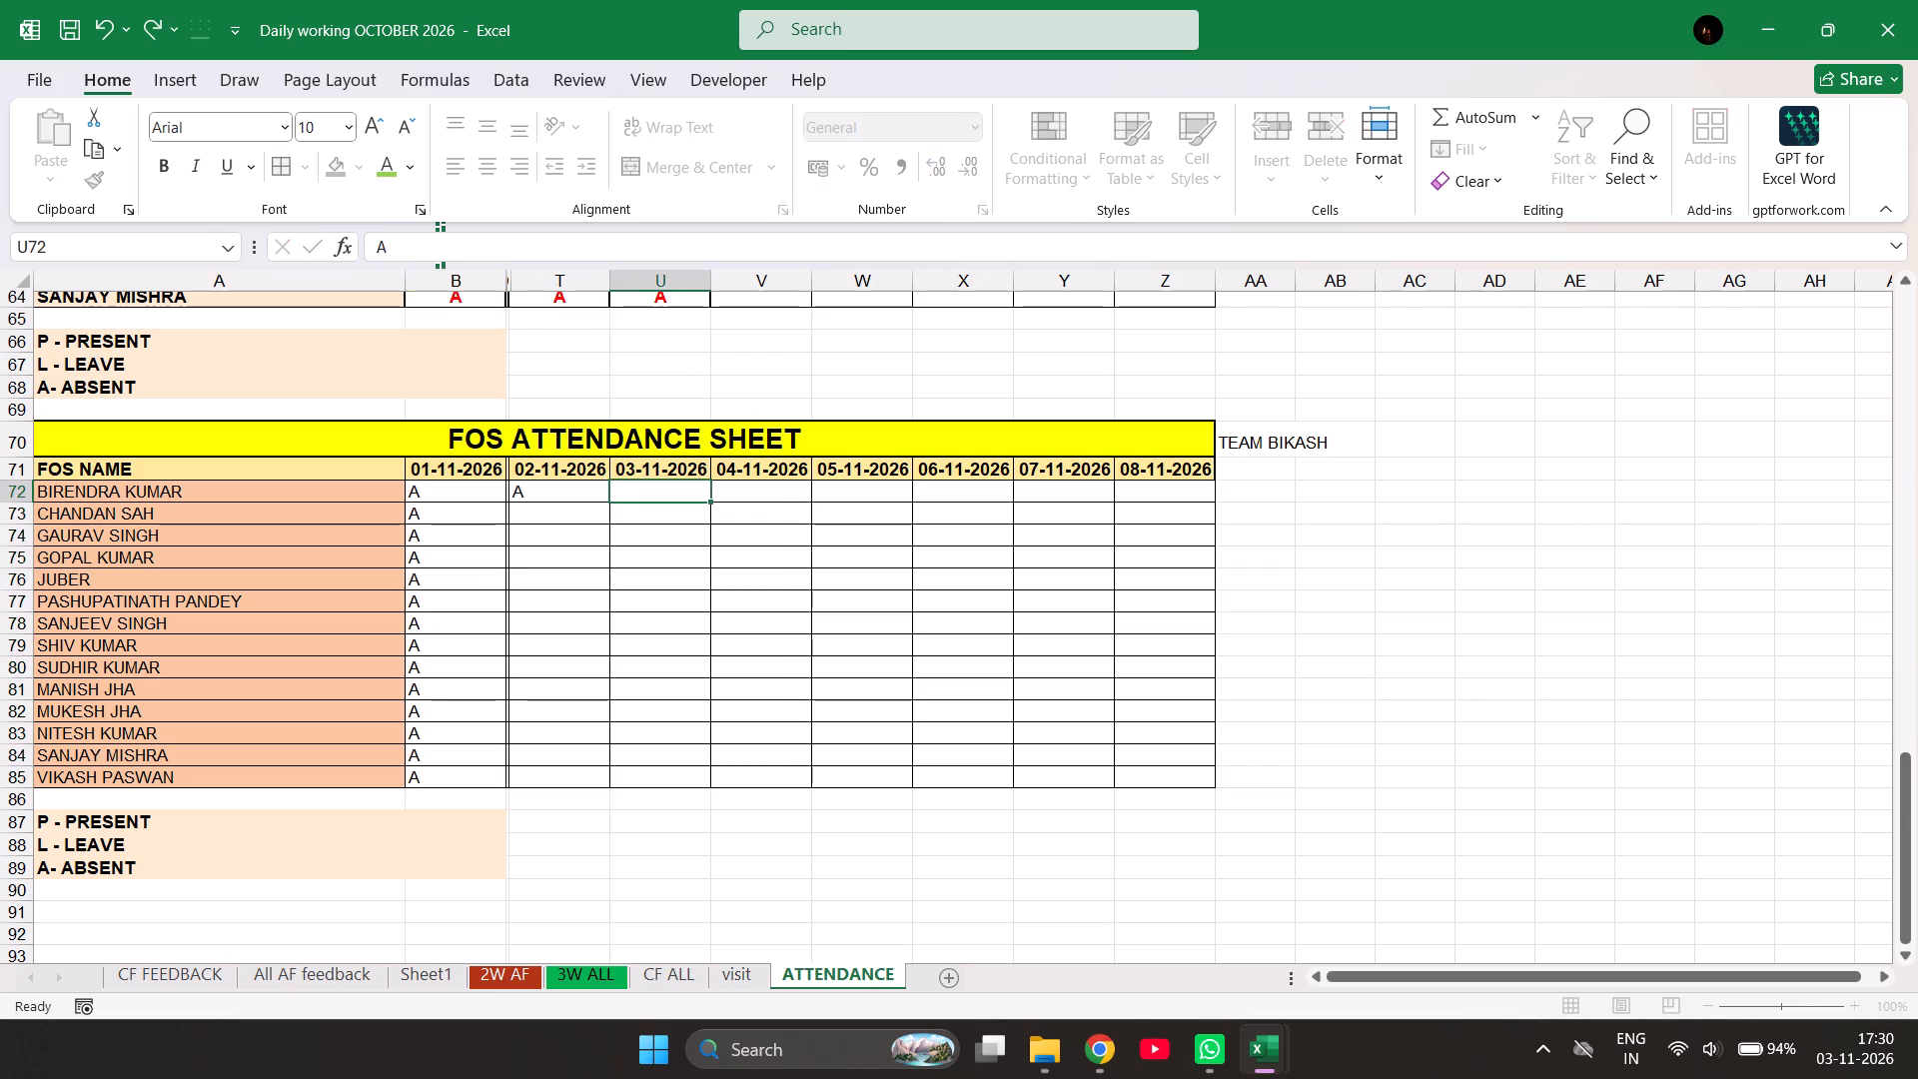
key(a)
drag(713, 505, 715, 627)
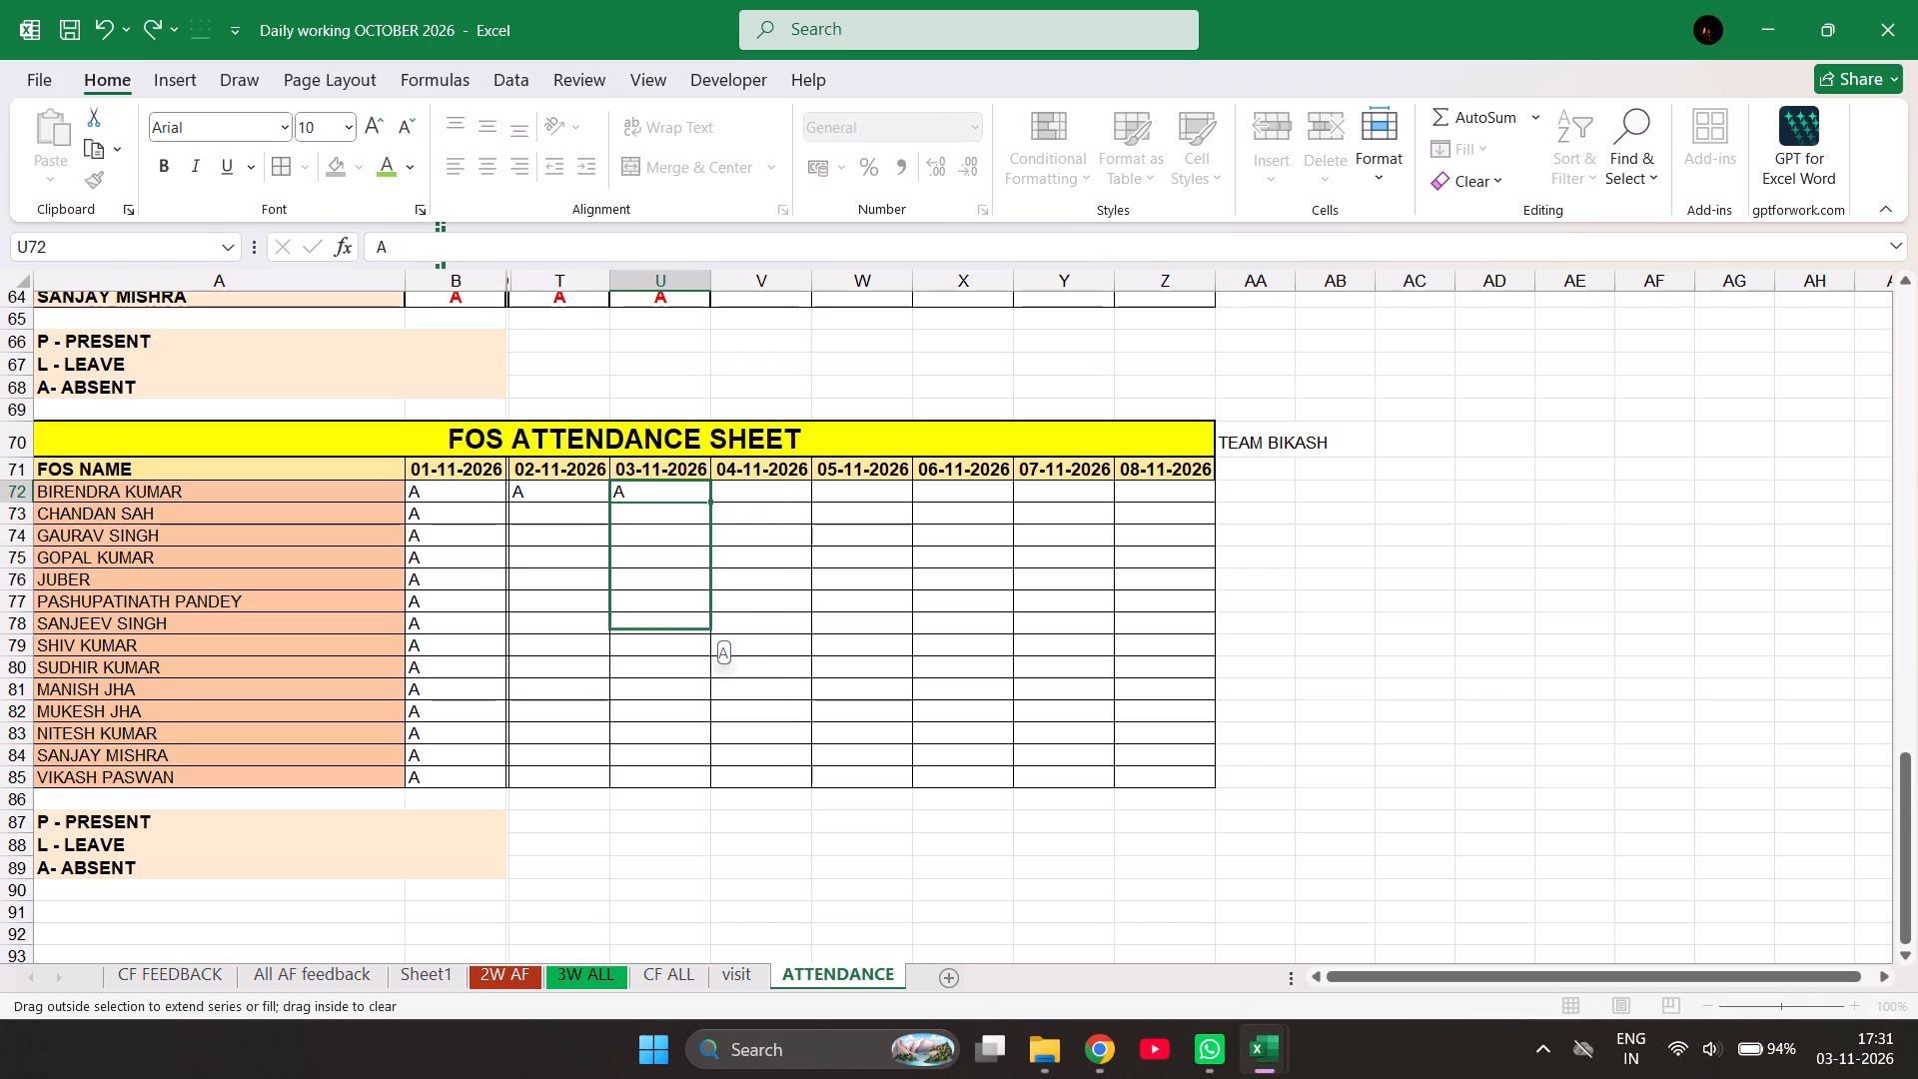
drag(715, 627, 707, 783)
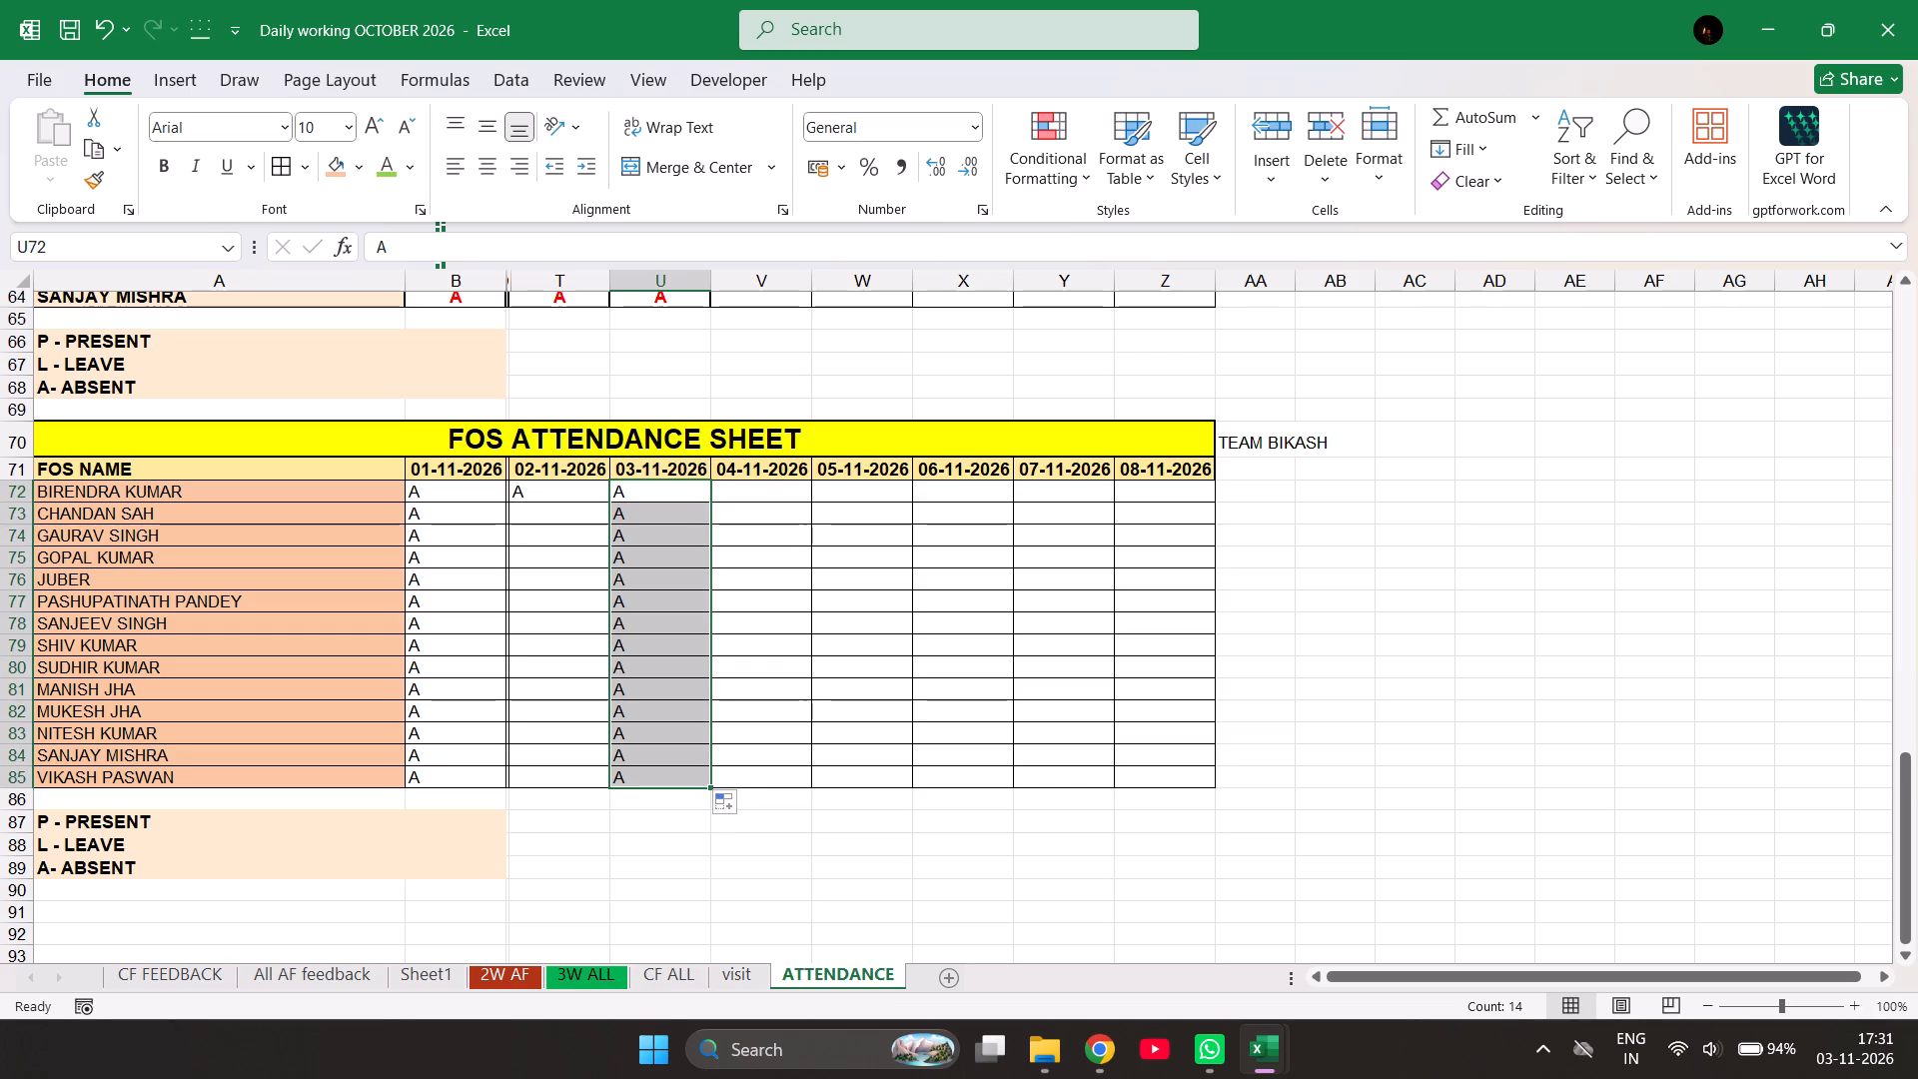
click(563, 493)
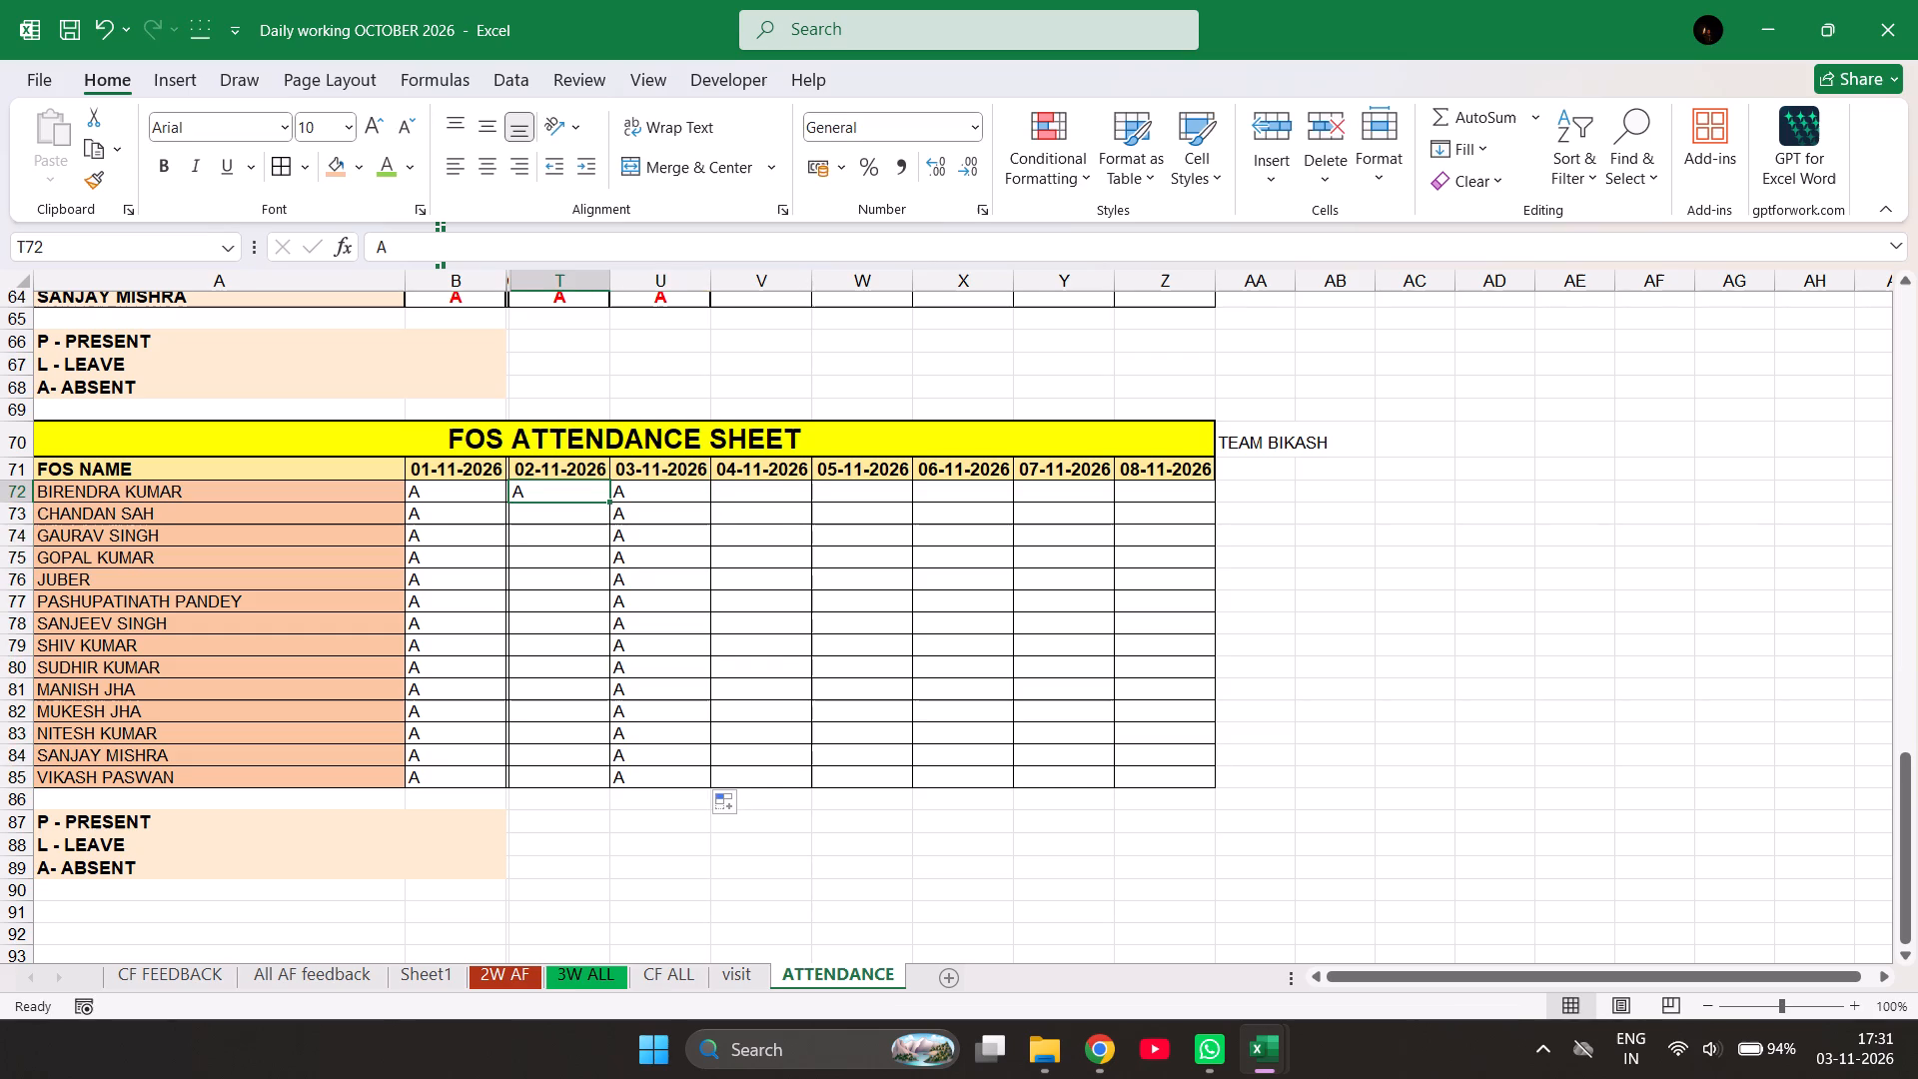
drag(607, 503, 616, 708)
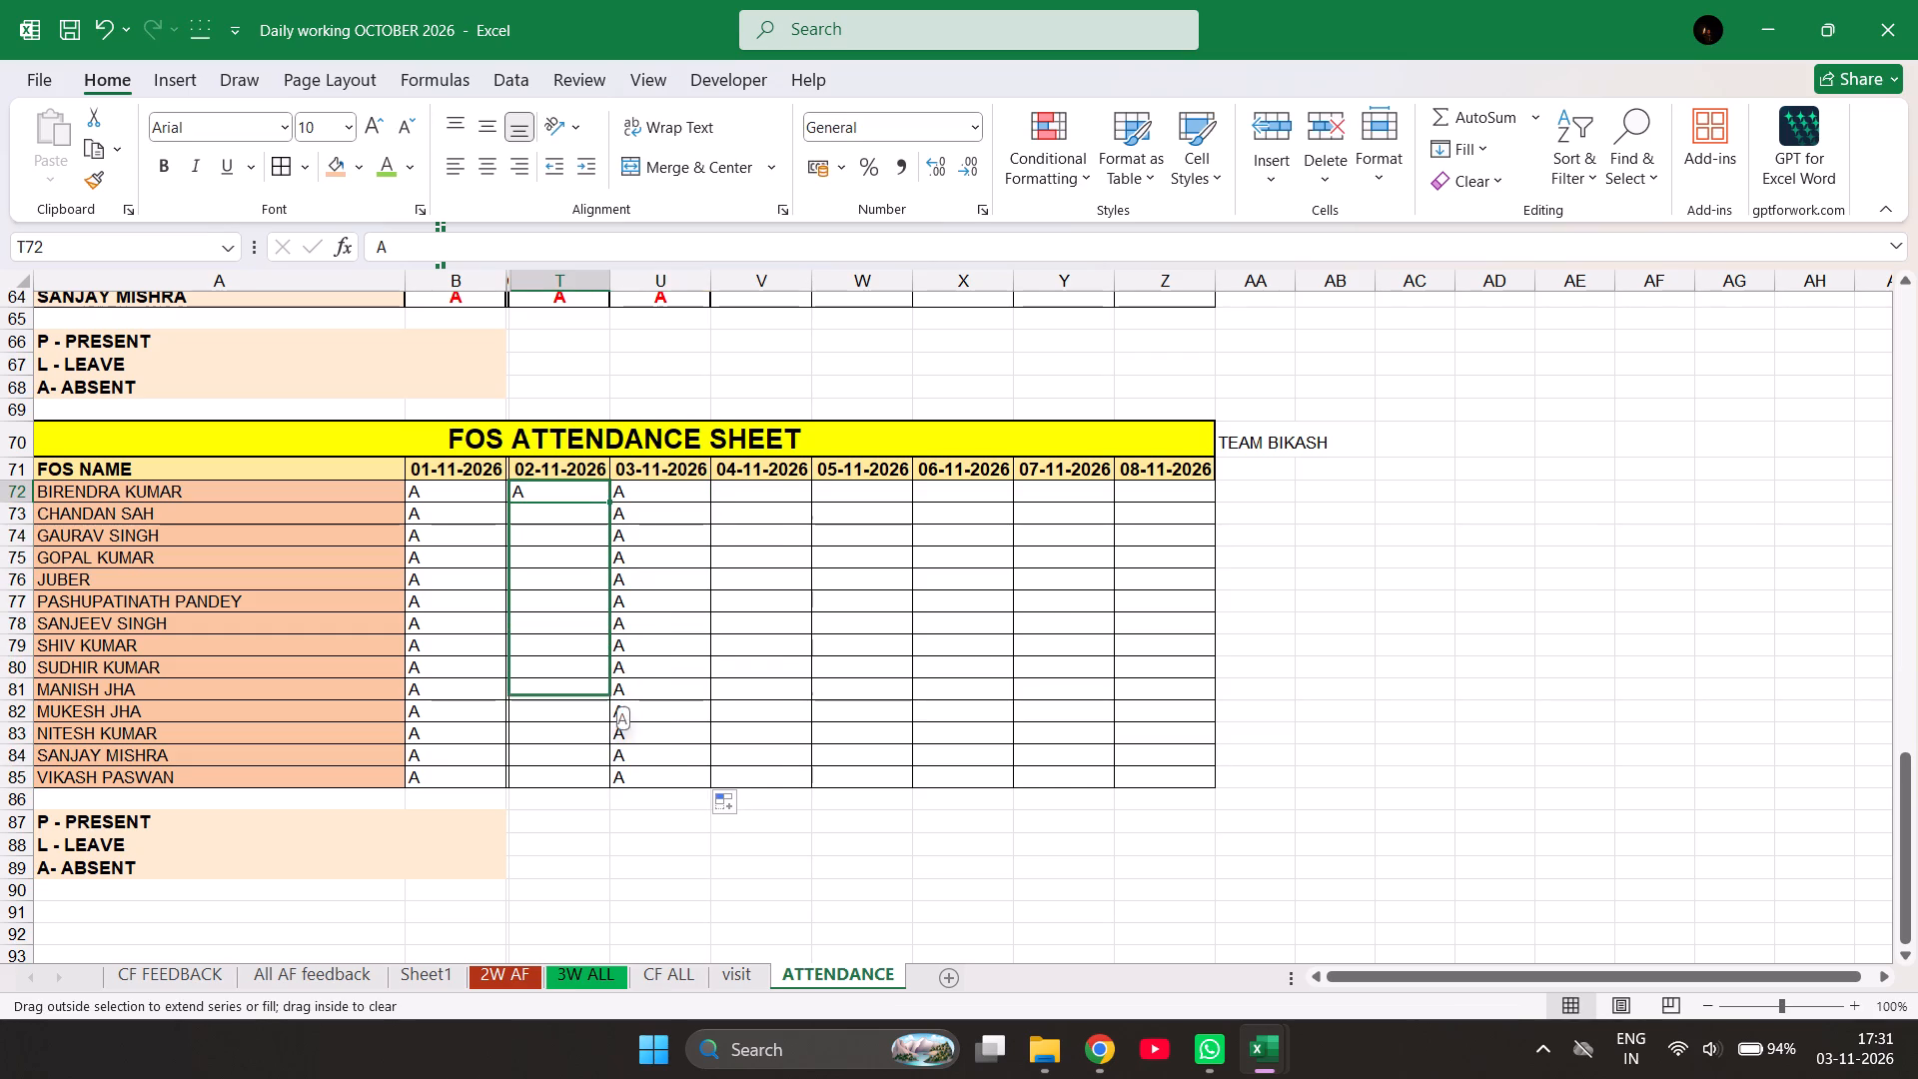
drag(616, 708, 586, 782)
Format the attendance marks in B72:U85 as bold, red and horizontally centred.
click(463, 498)
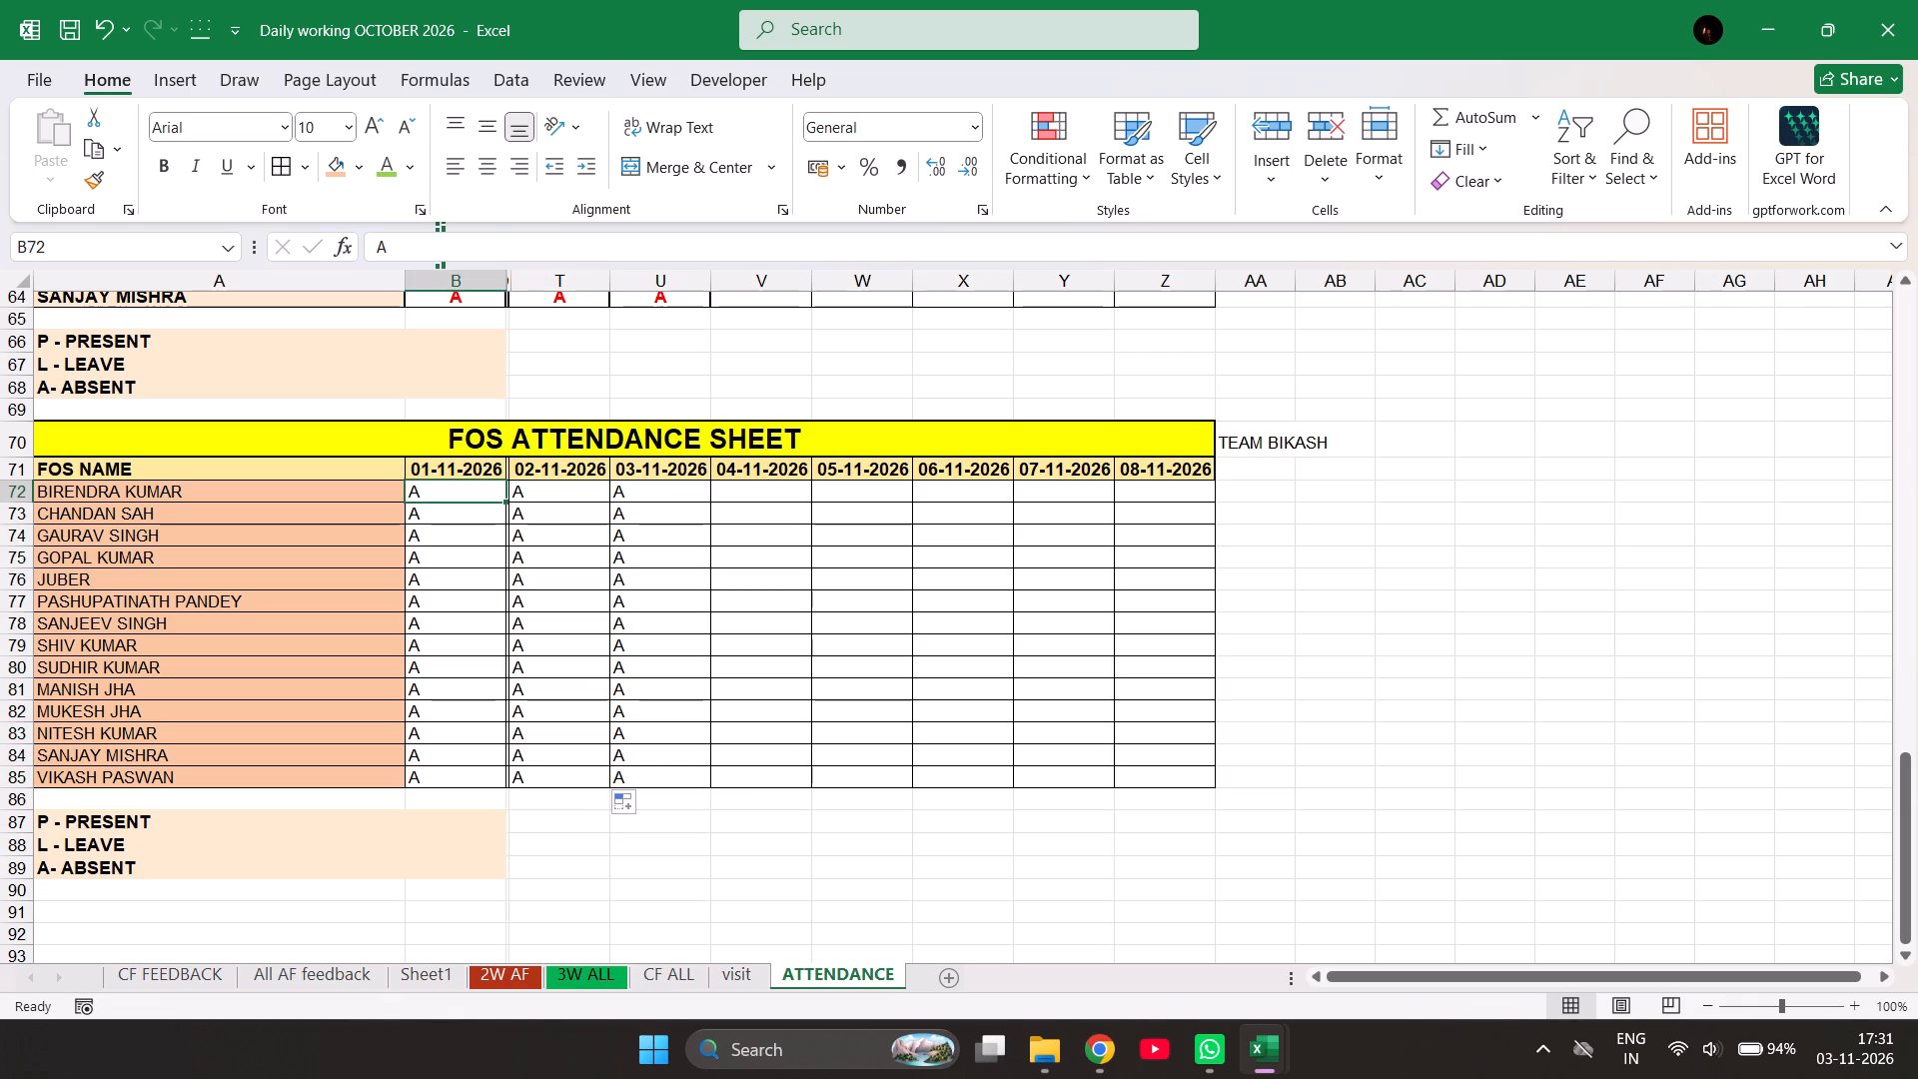
key(shift+Right)
key(shift+Right)
key(shift+Right)
key(shift+Down)
key(shift+Down)
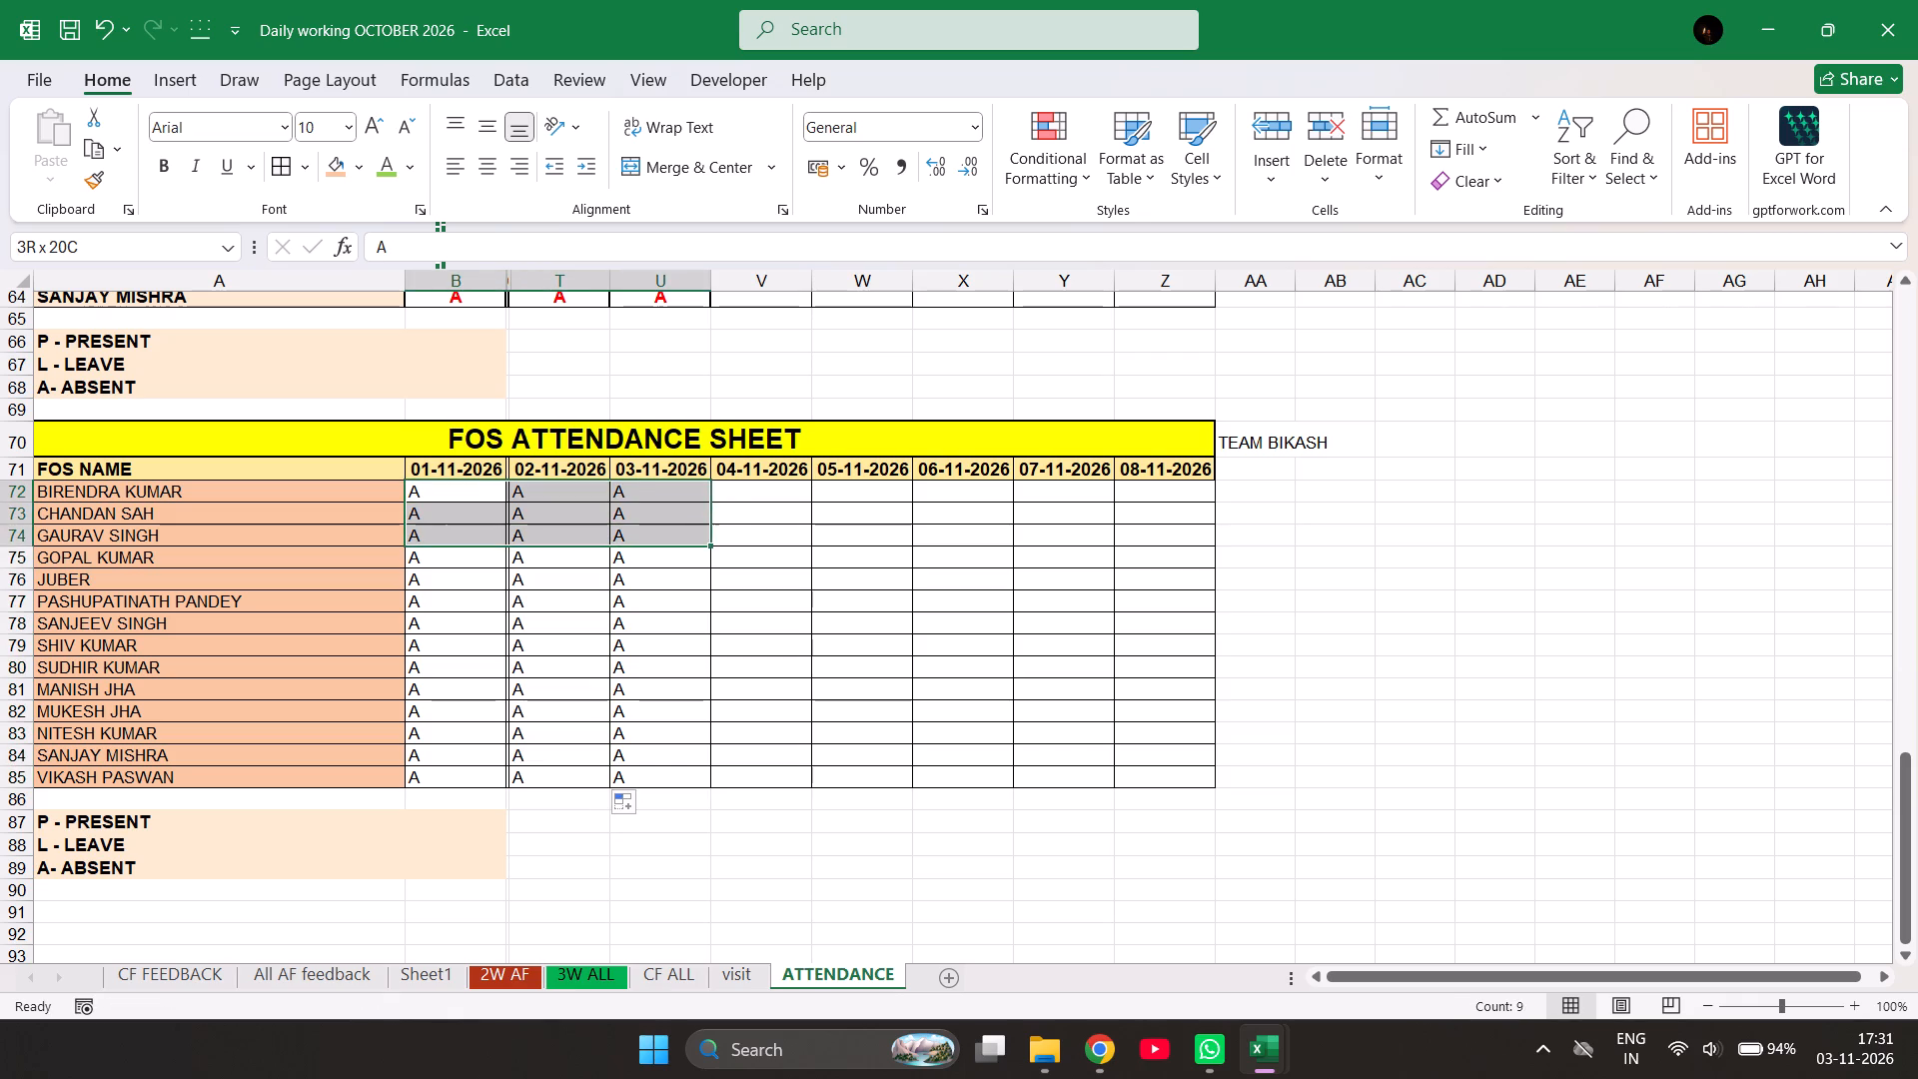
key(shift+Down)
key(shift+Down)
key(shift+Down)
key(shift+Down)
key(shift+Down)
key(shift+Down)
key(shift+Down)
key(shift+Down)
key(shift+Down)
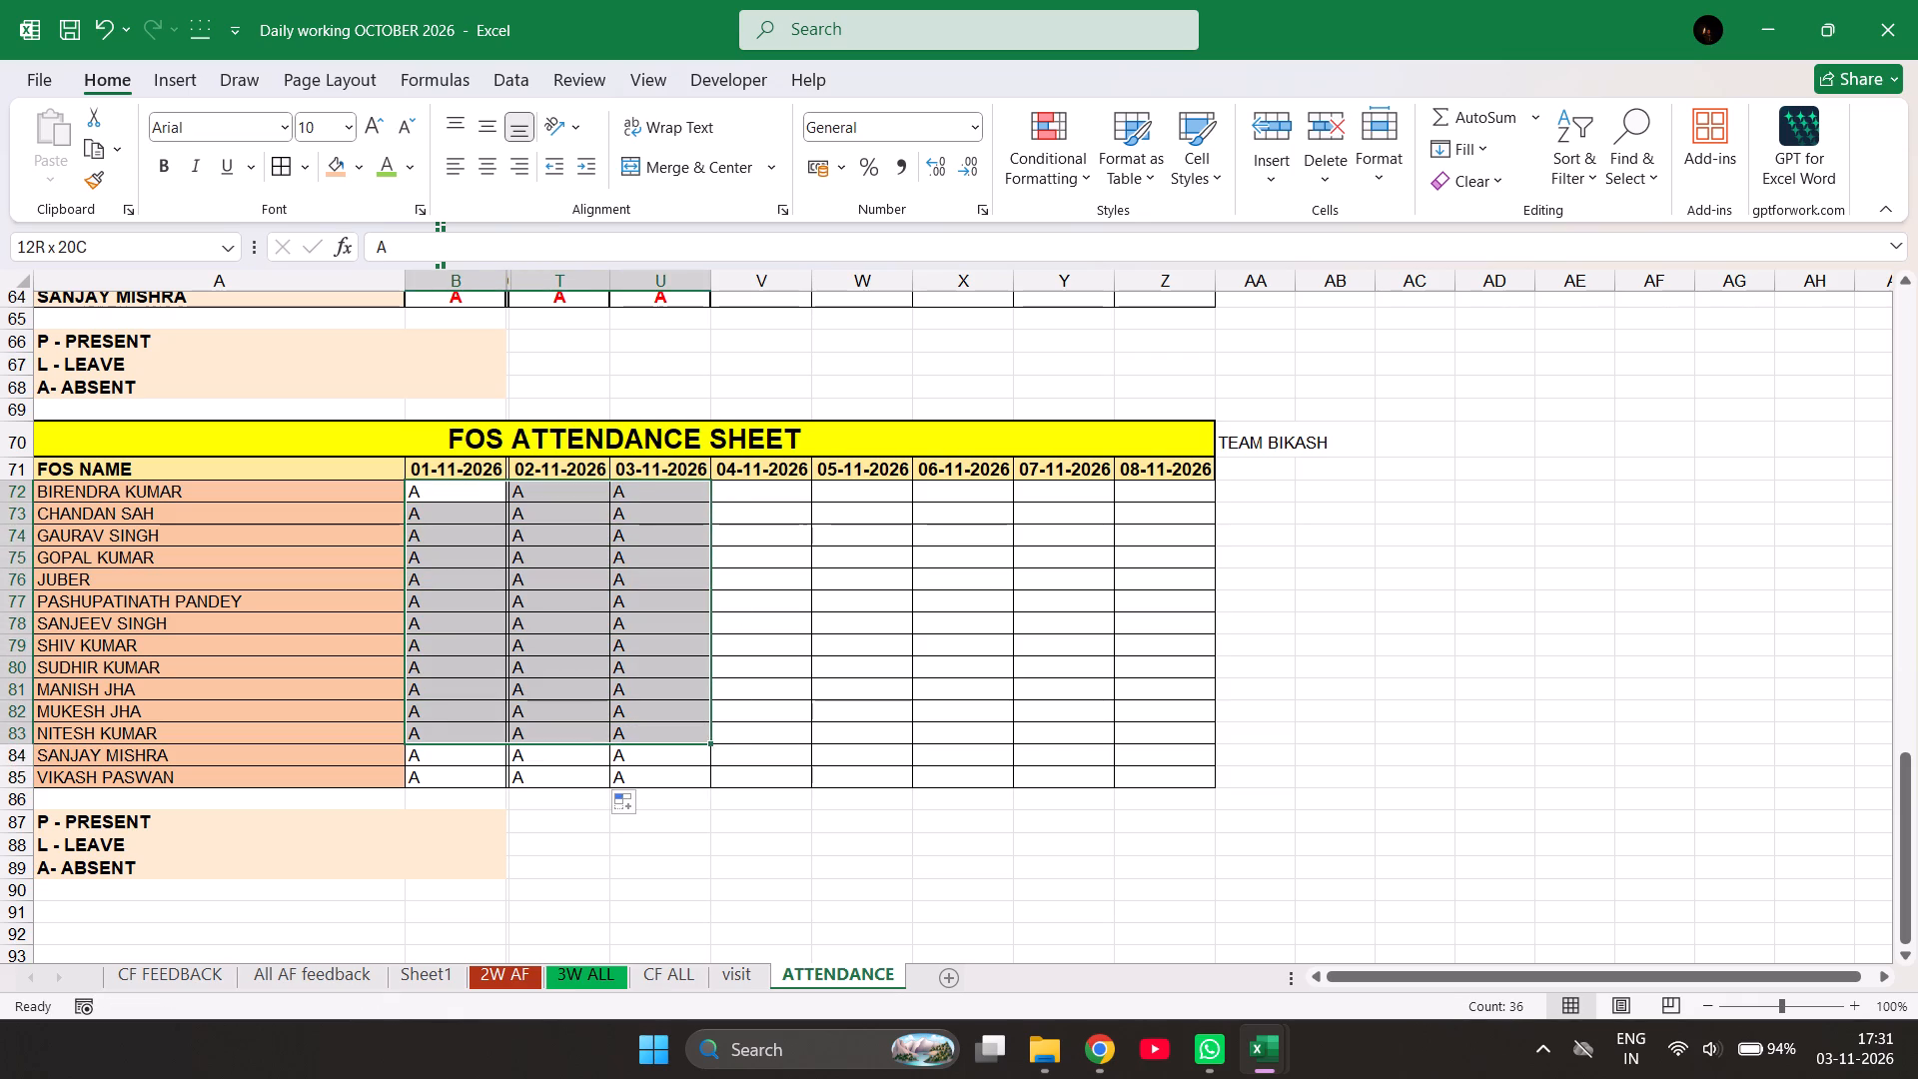
key(shift+Down)
key(shift+Down)
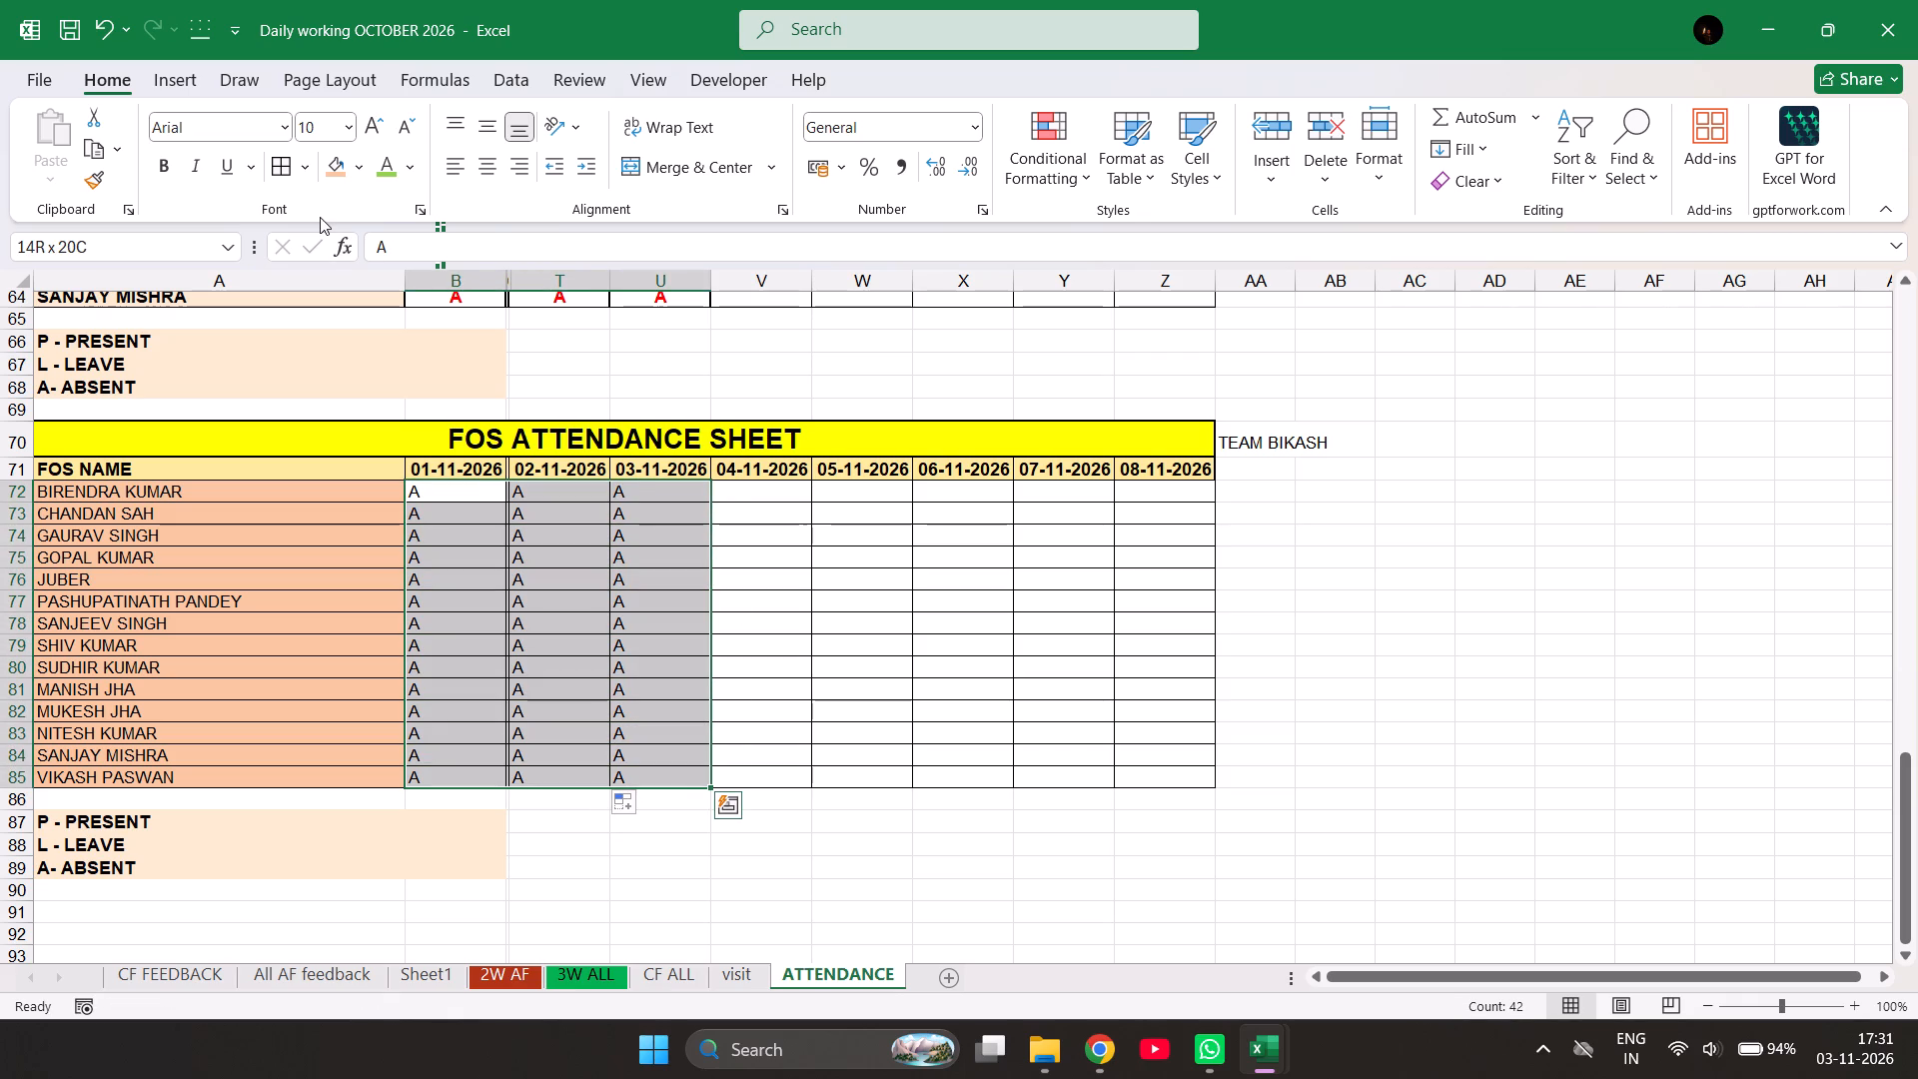
click(158, 165)
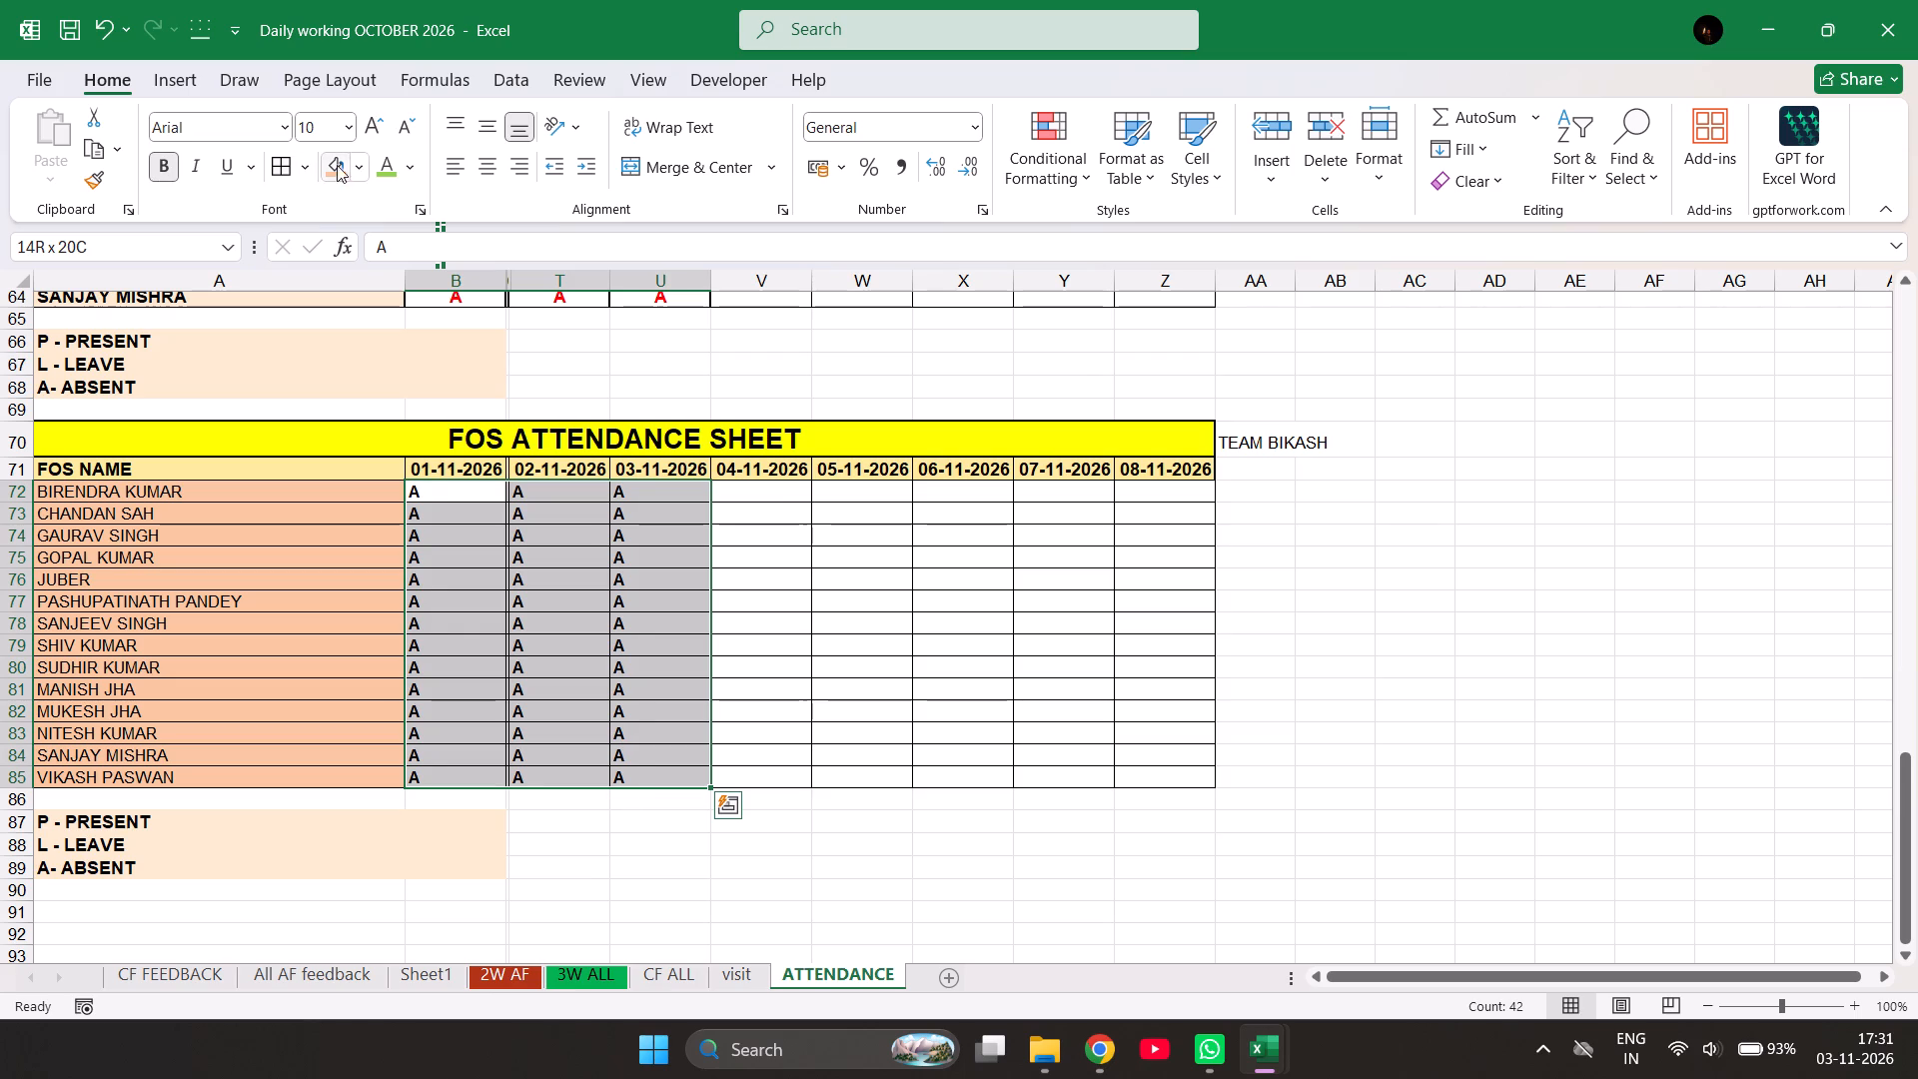
click(408, 174)
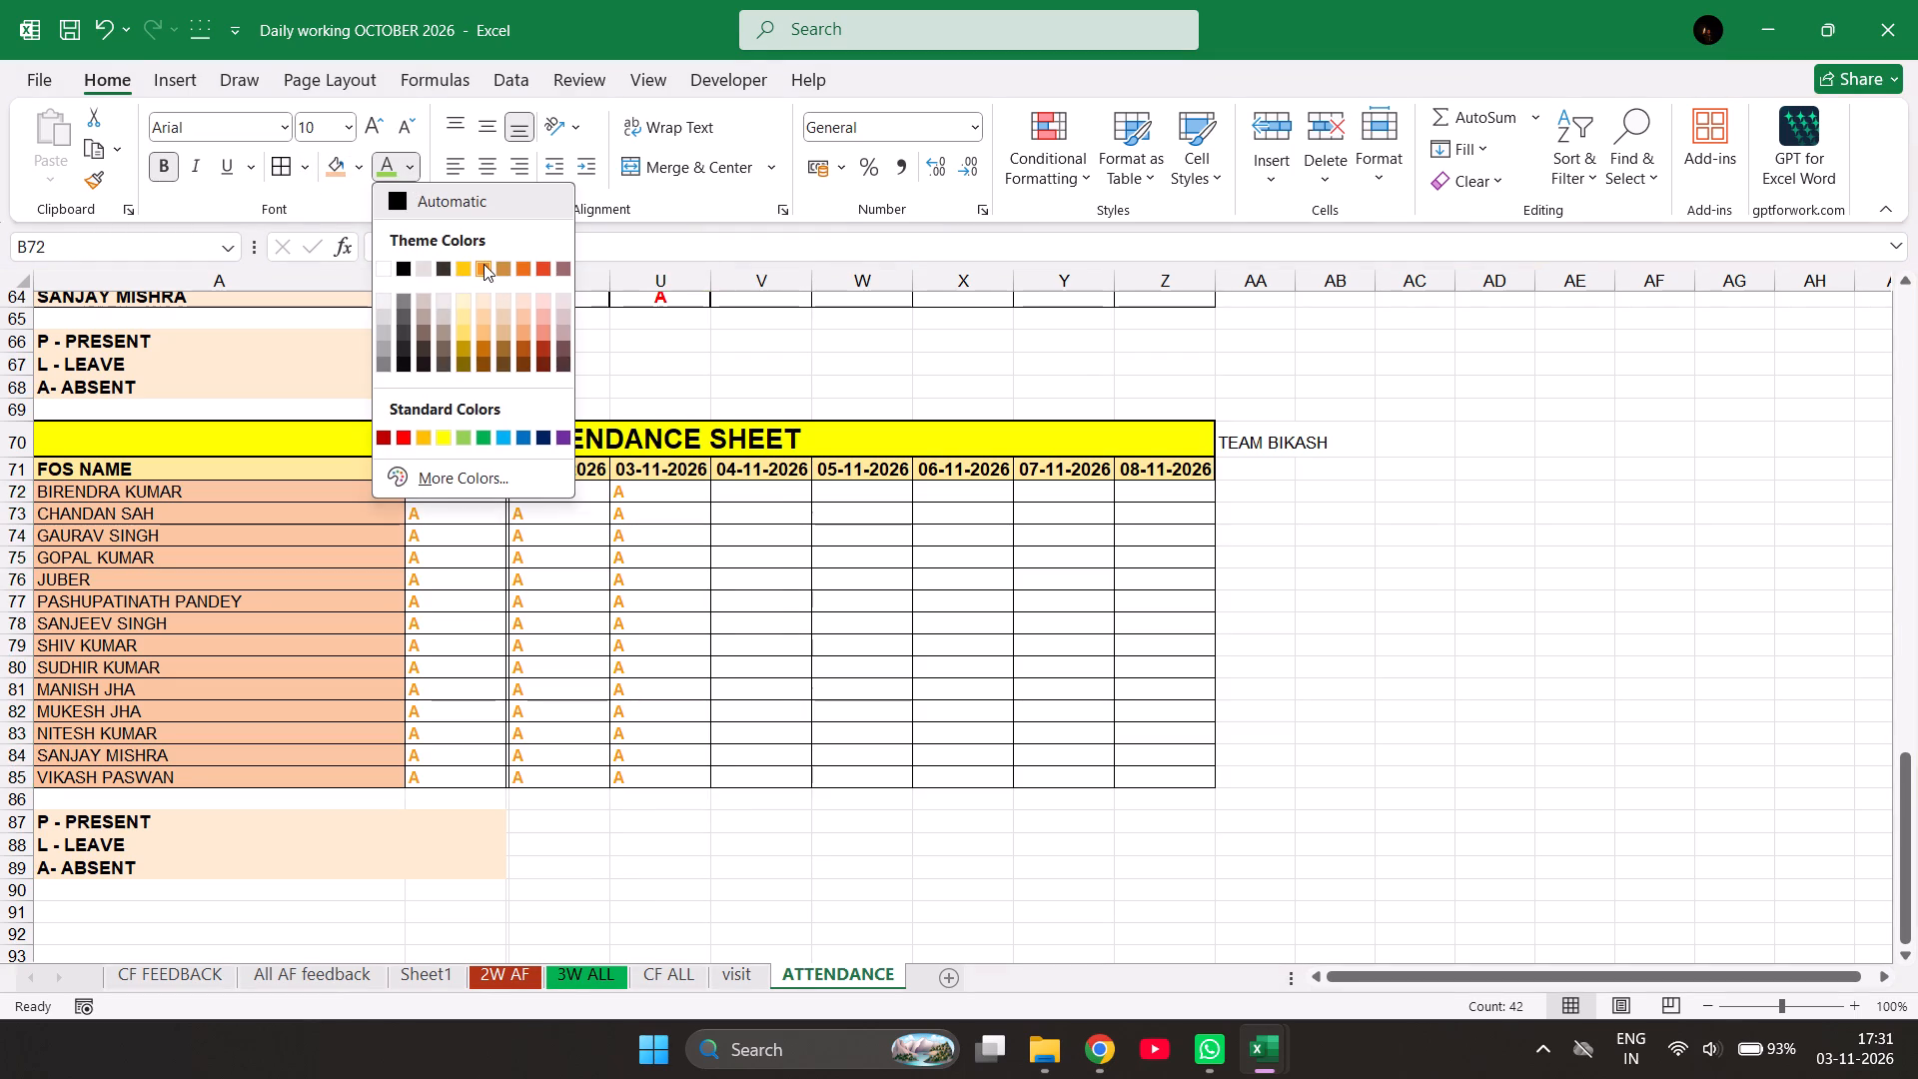
click(402, 438)
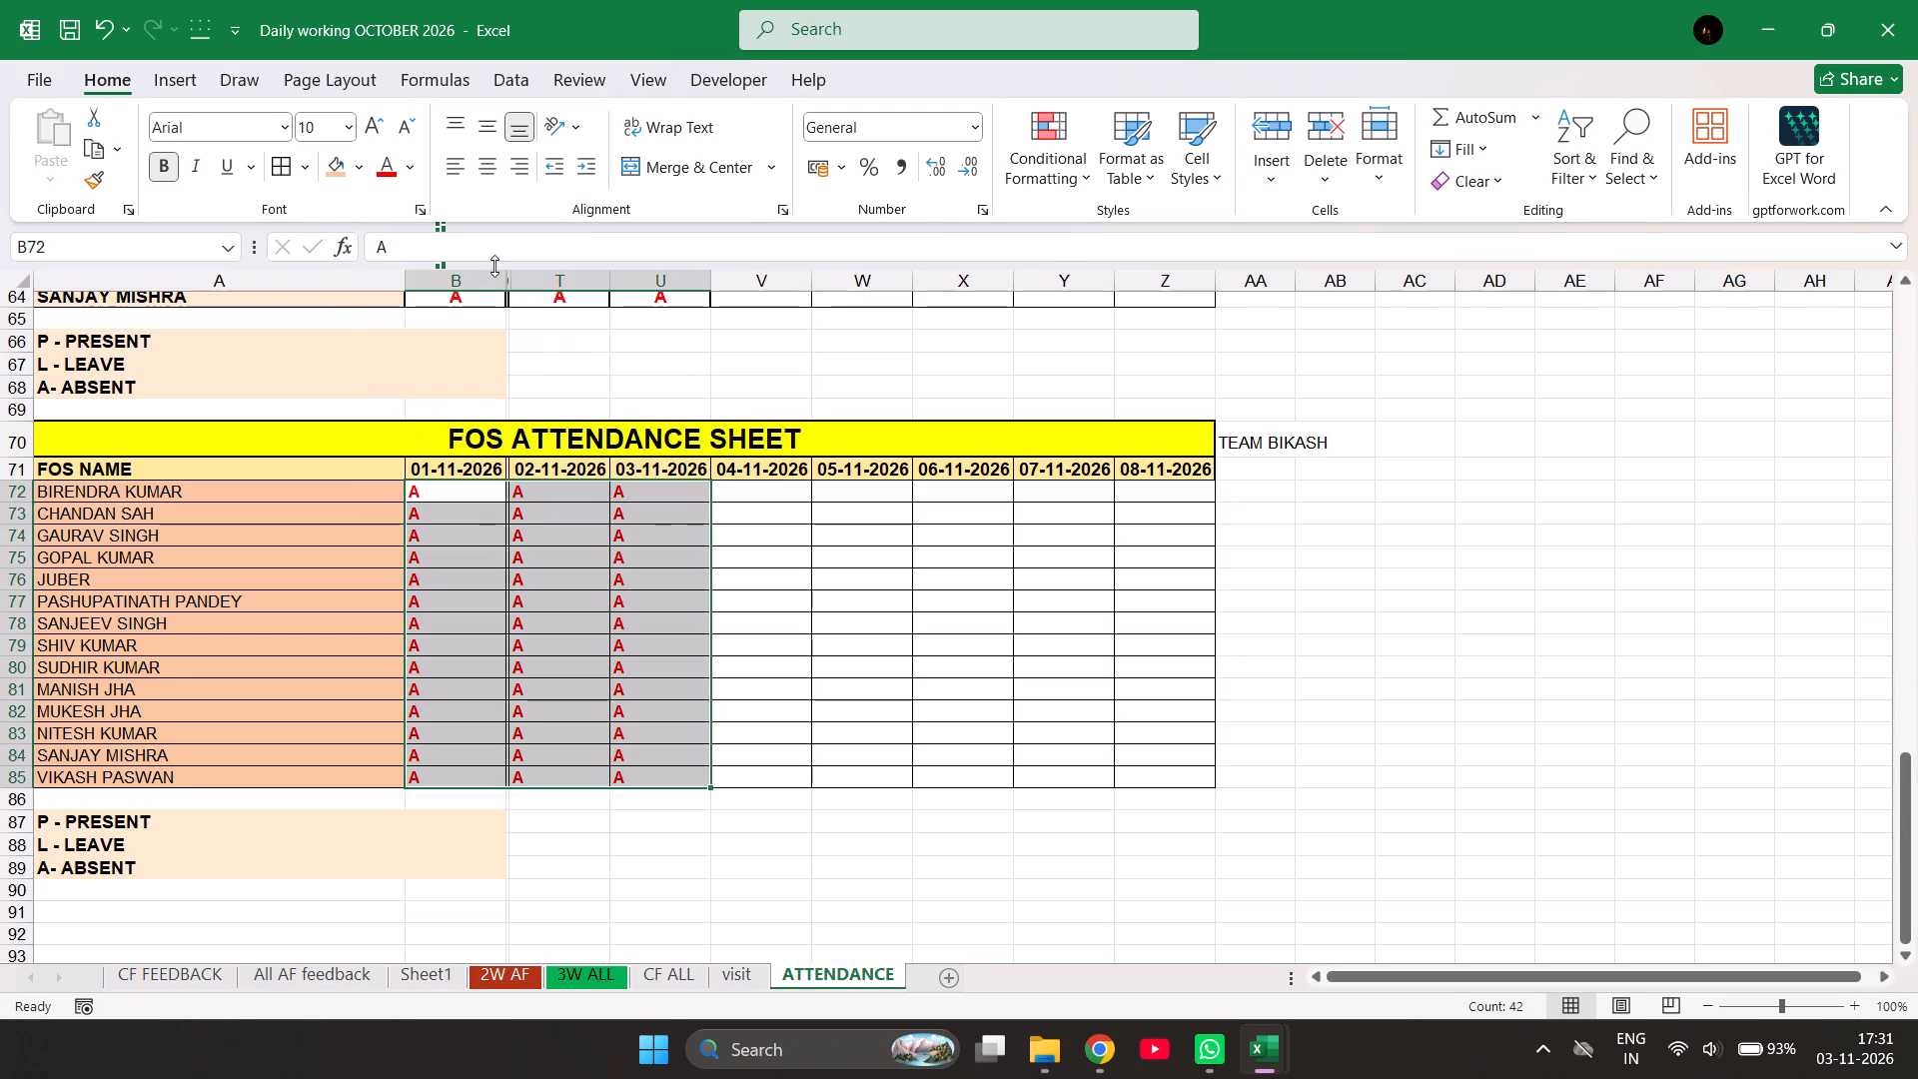
click(488, 168)
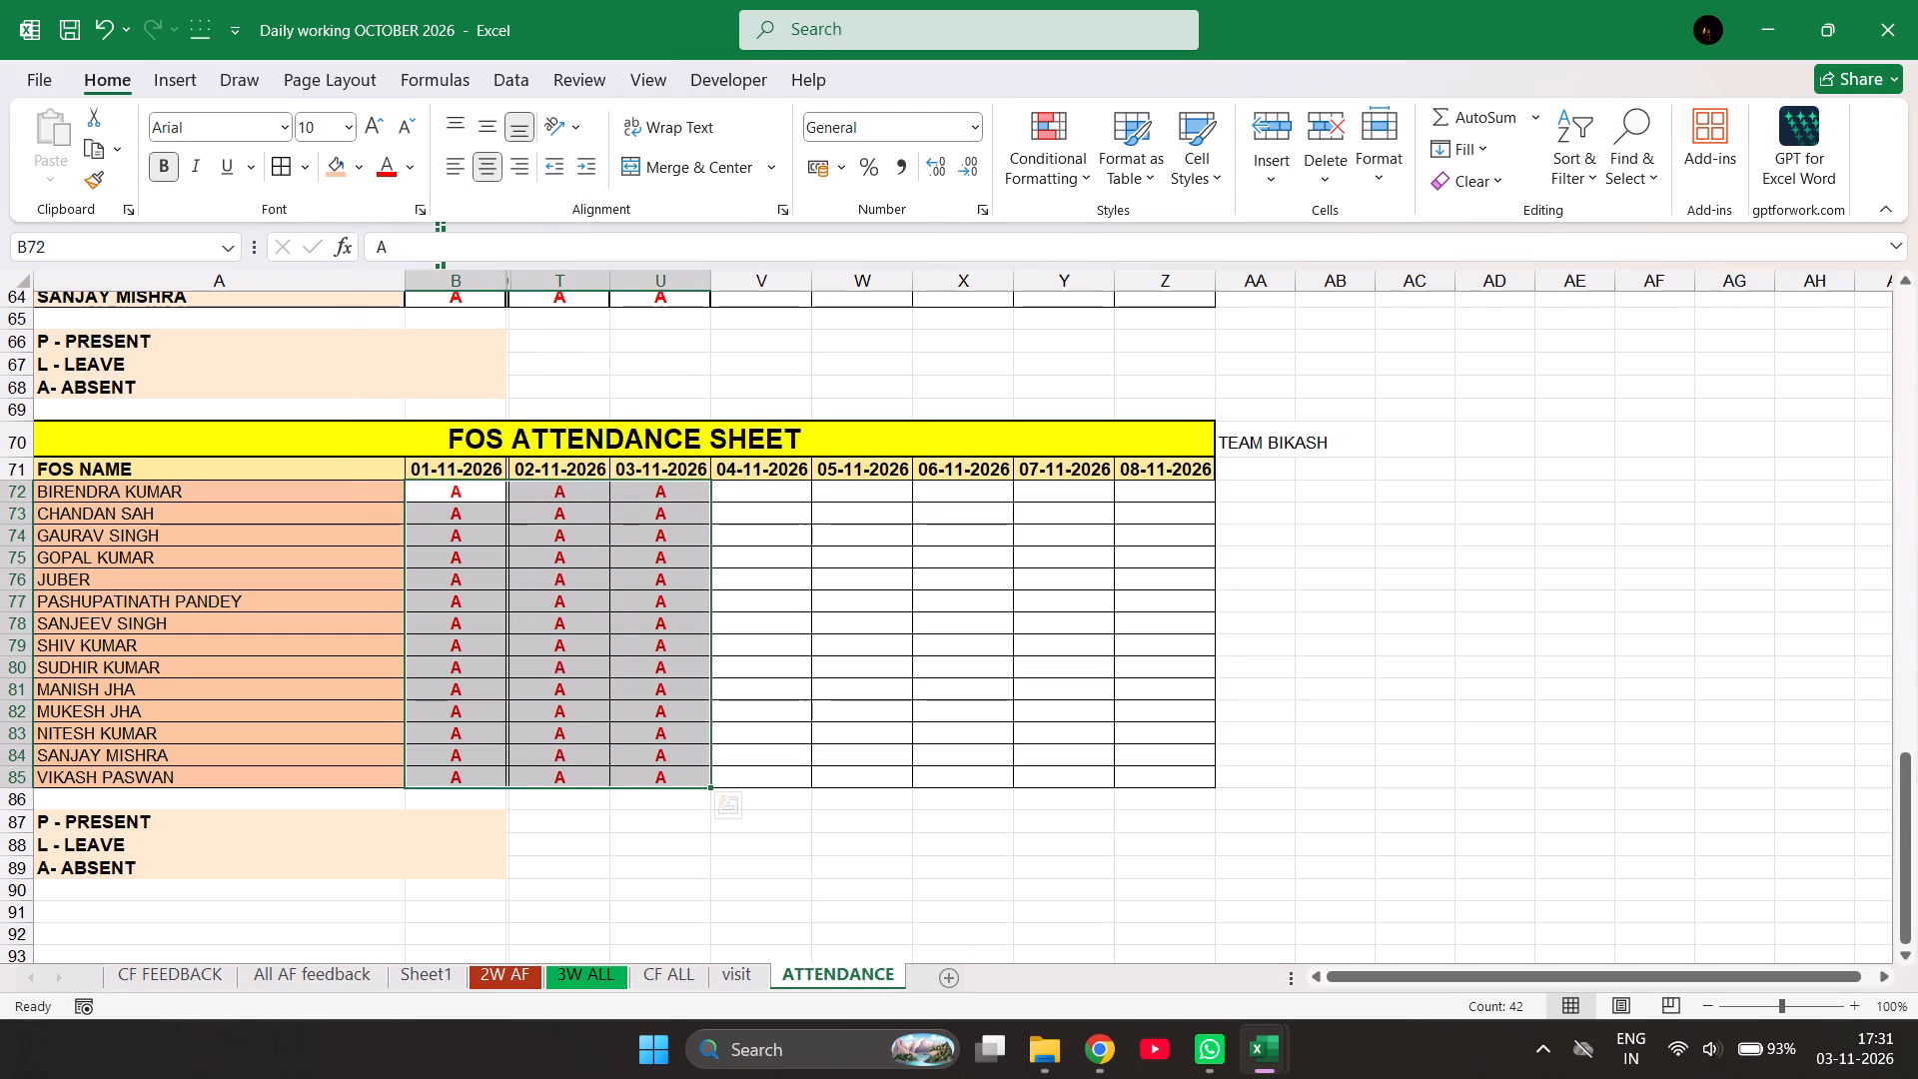
click(951, 686)
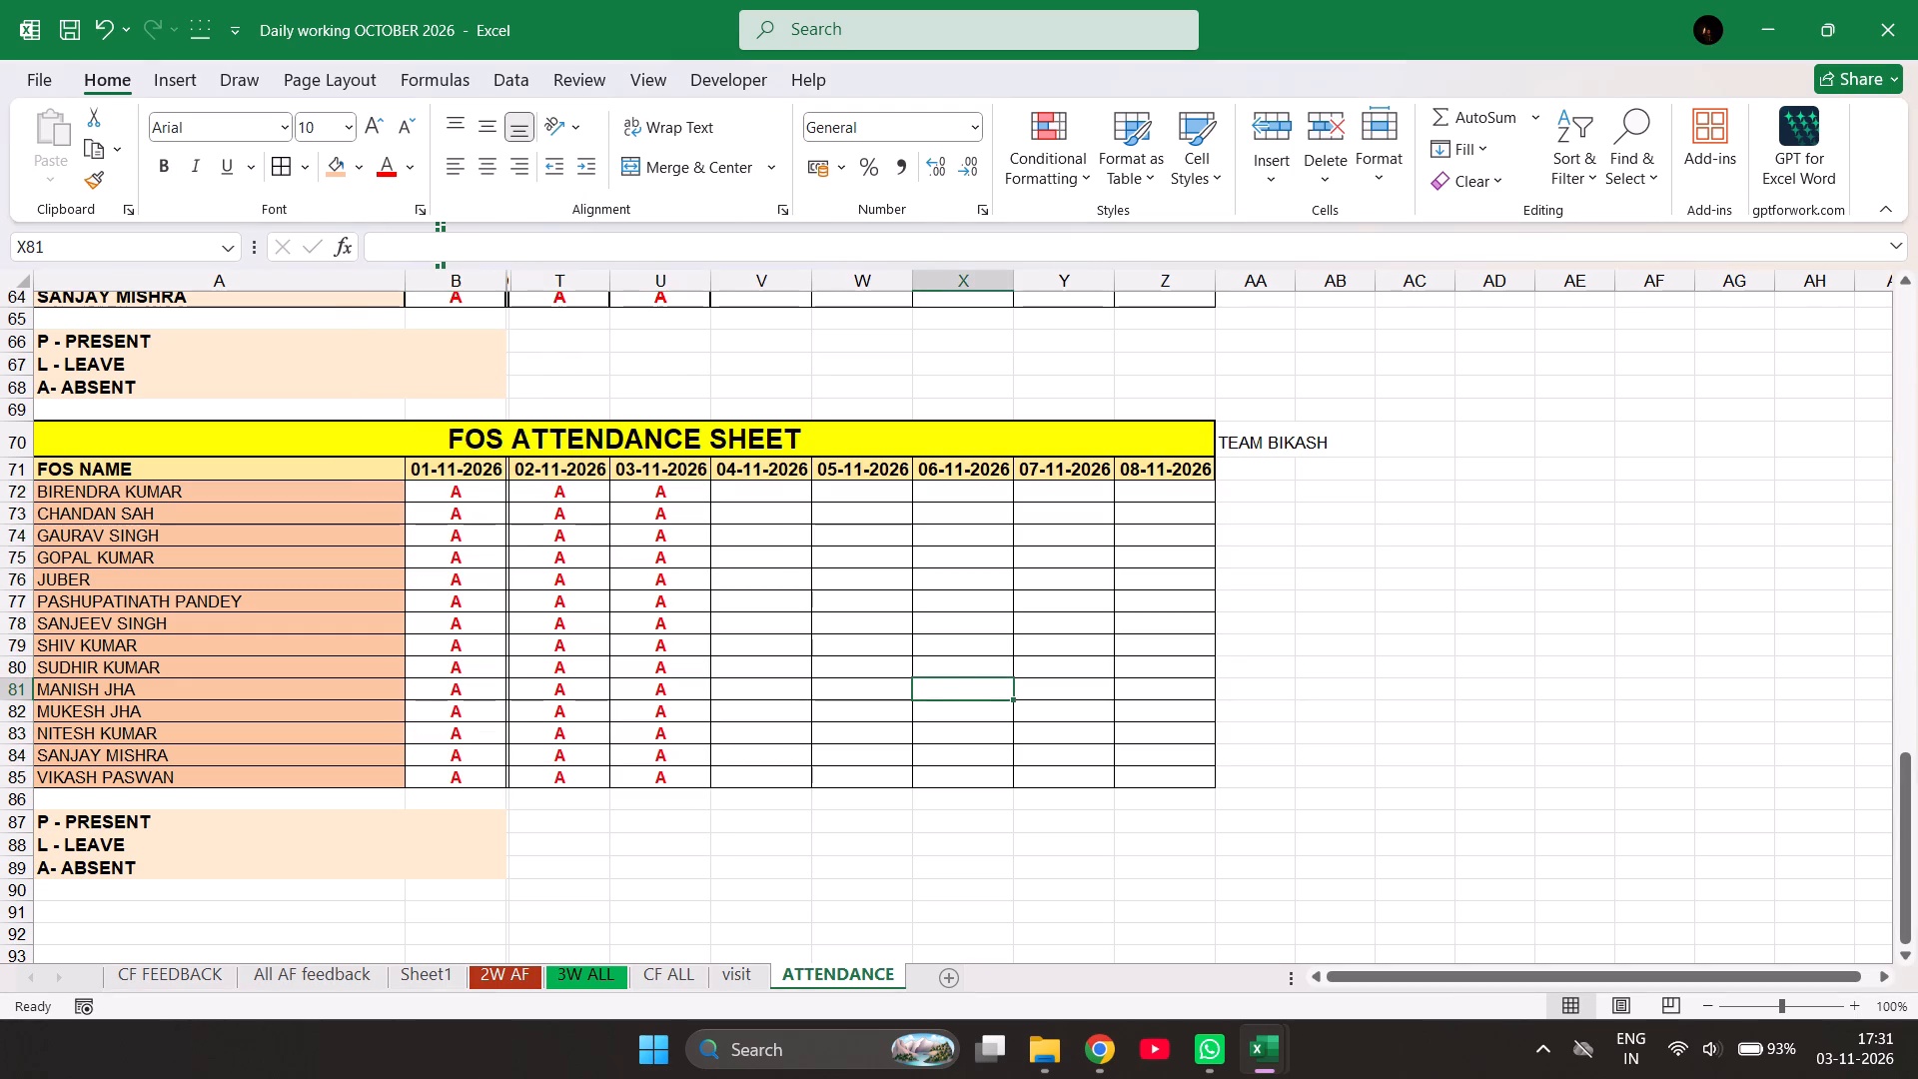
Save the workbook with the newly marked attendance.
key(ctrl+s)
key(ctrl+s)
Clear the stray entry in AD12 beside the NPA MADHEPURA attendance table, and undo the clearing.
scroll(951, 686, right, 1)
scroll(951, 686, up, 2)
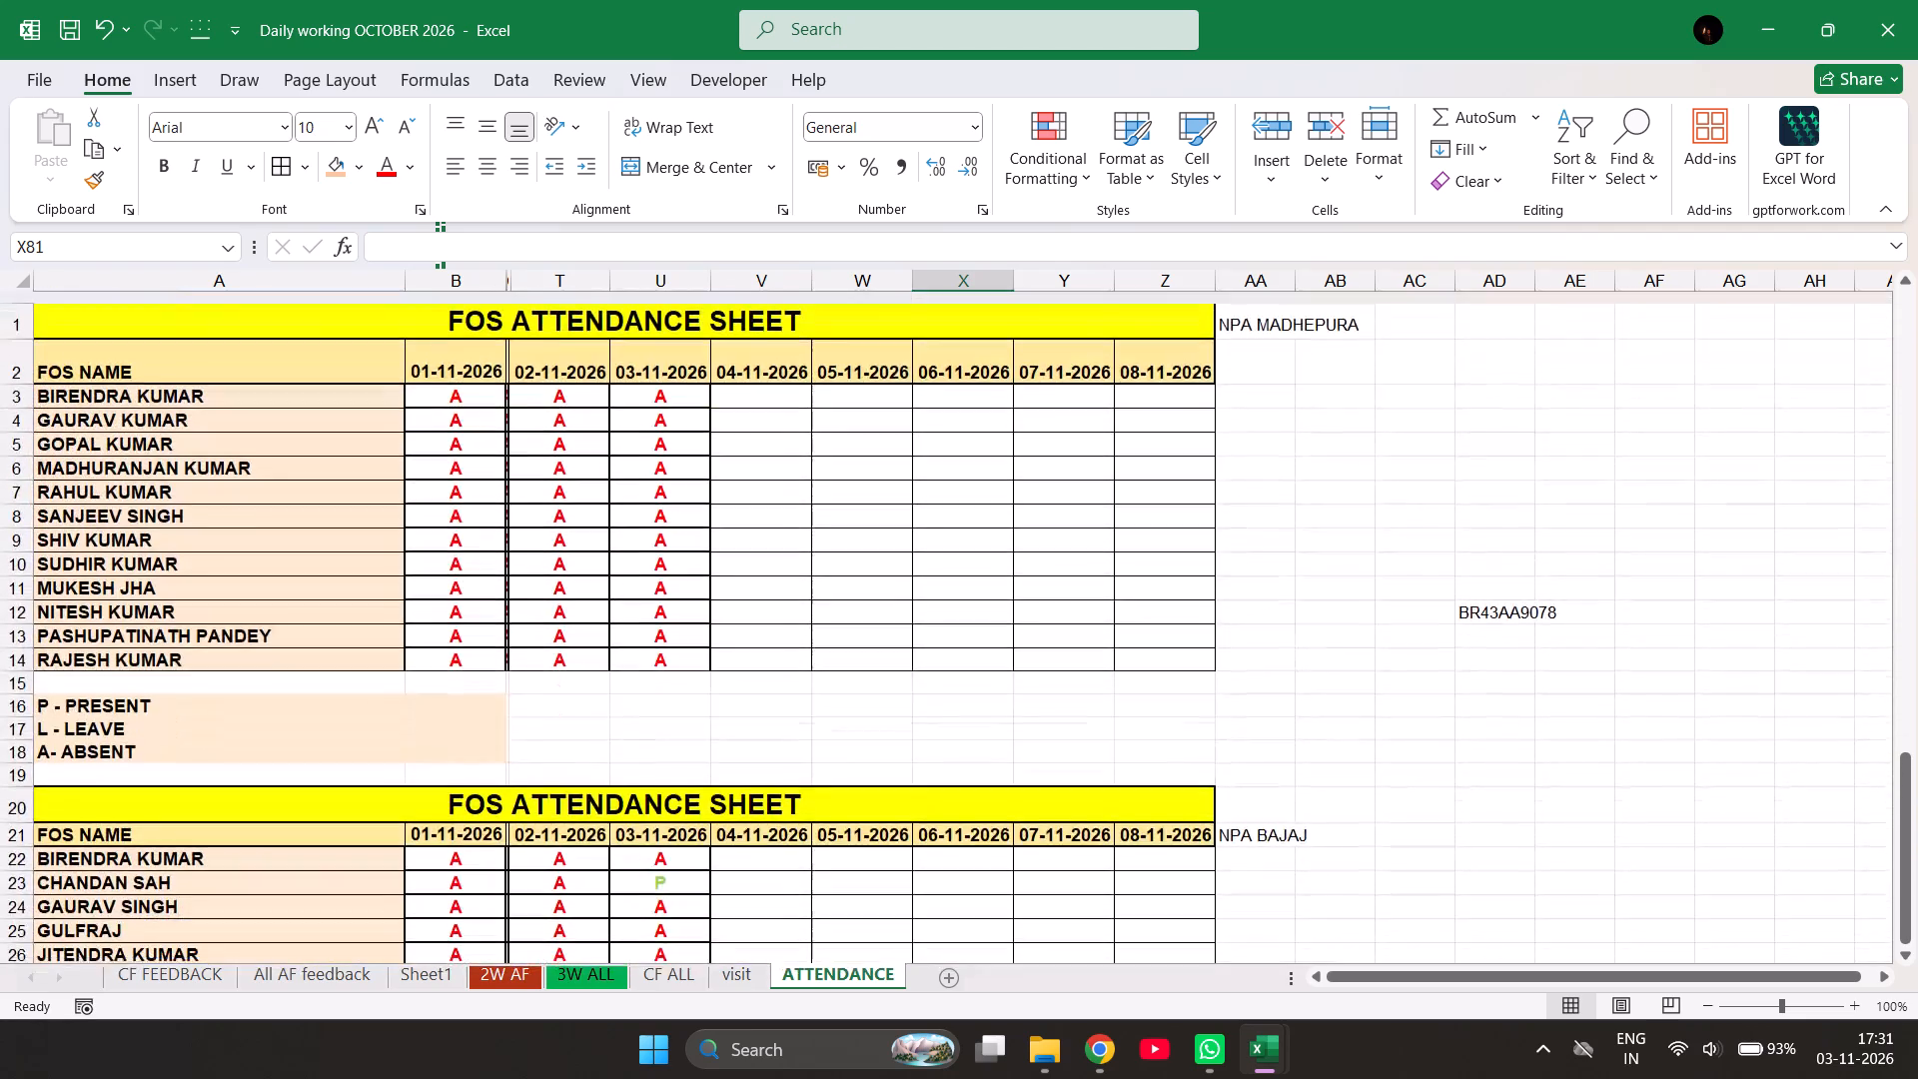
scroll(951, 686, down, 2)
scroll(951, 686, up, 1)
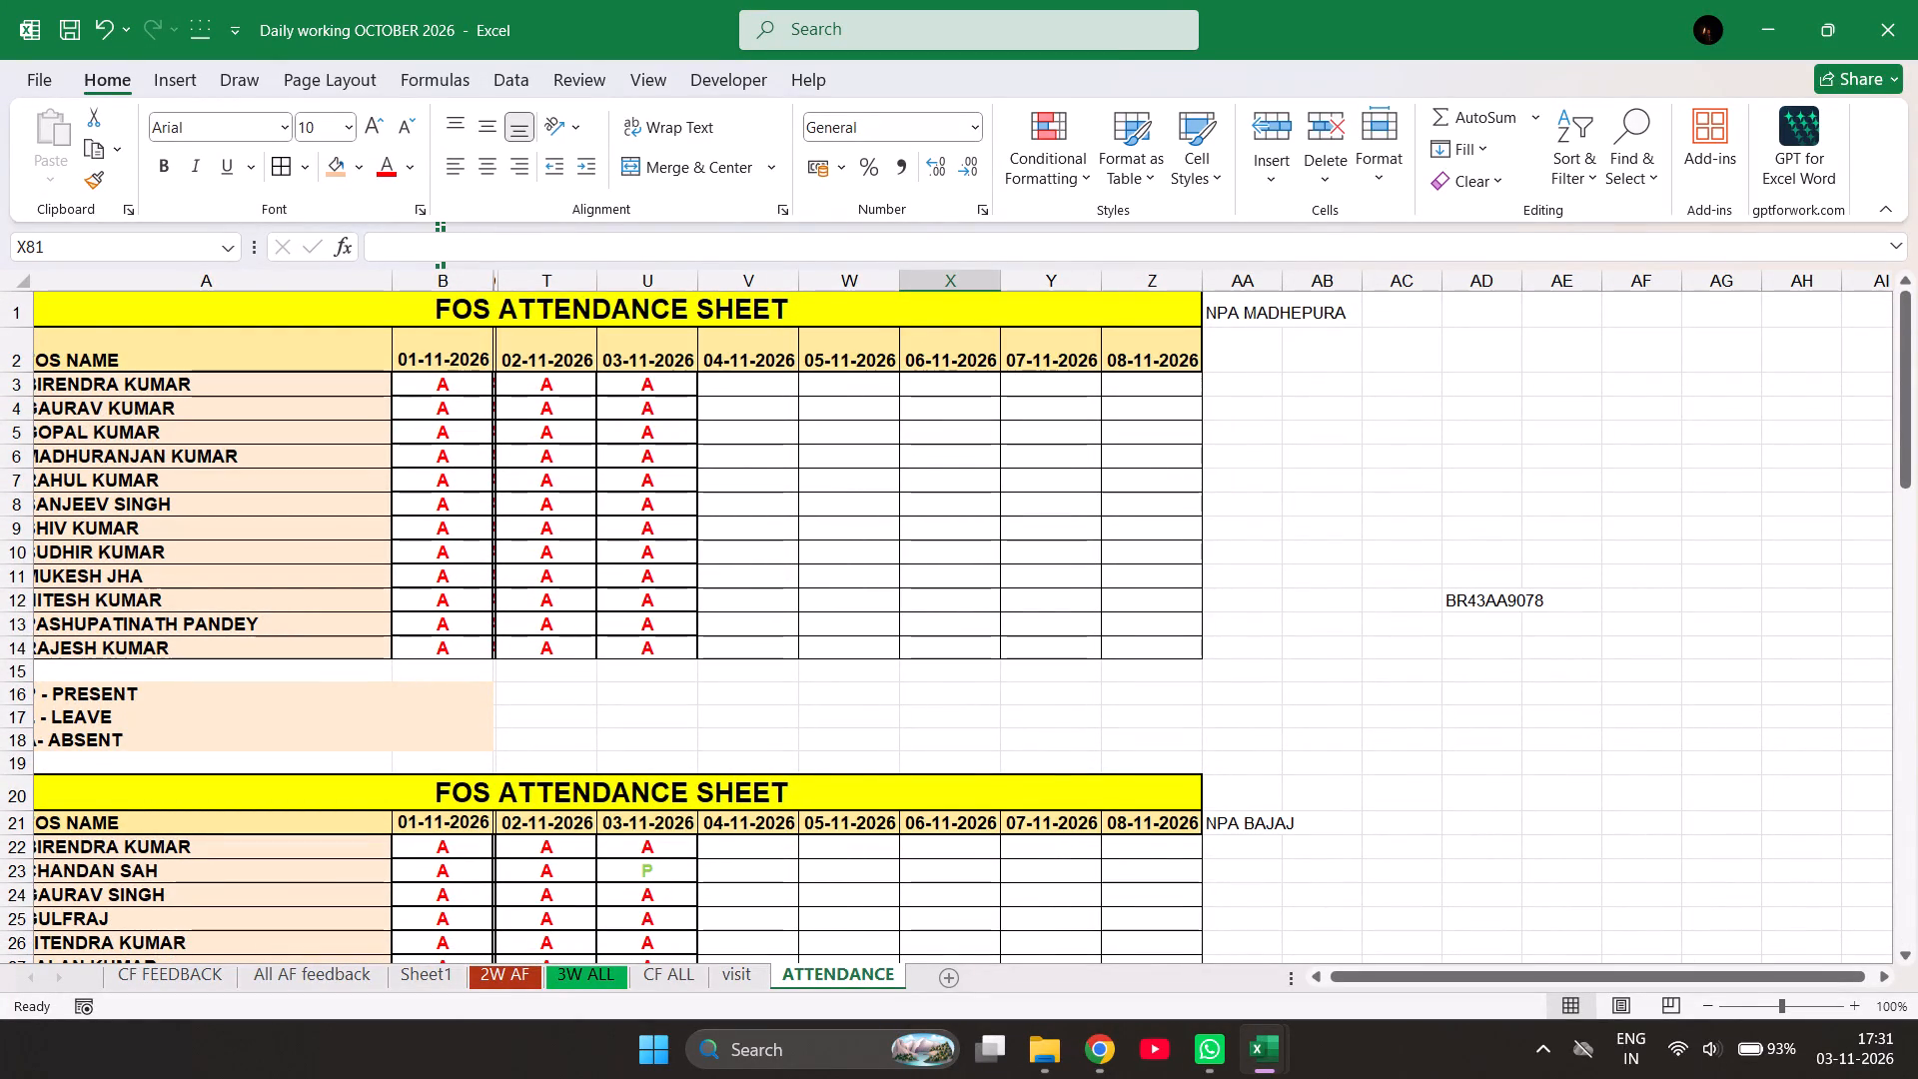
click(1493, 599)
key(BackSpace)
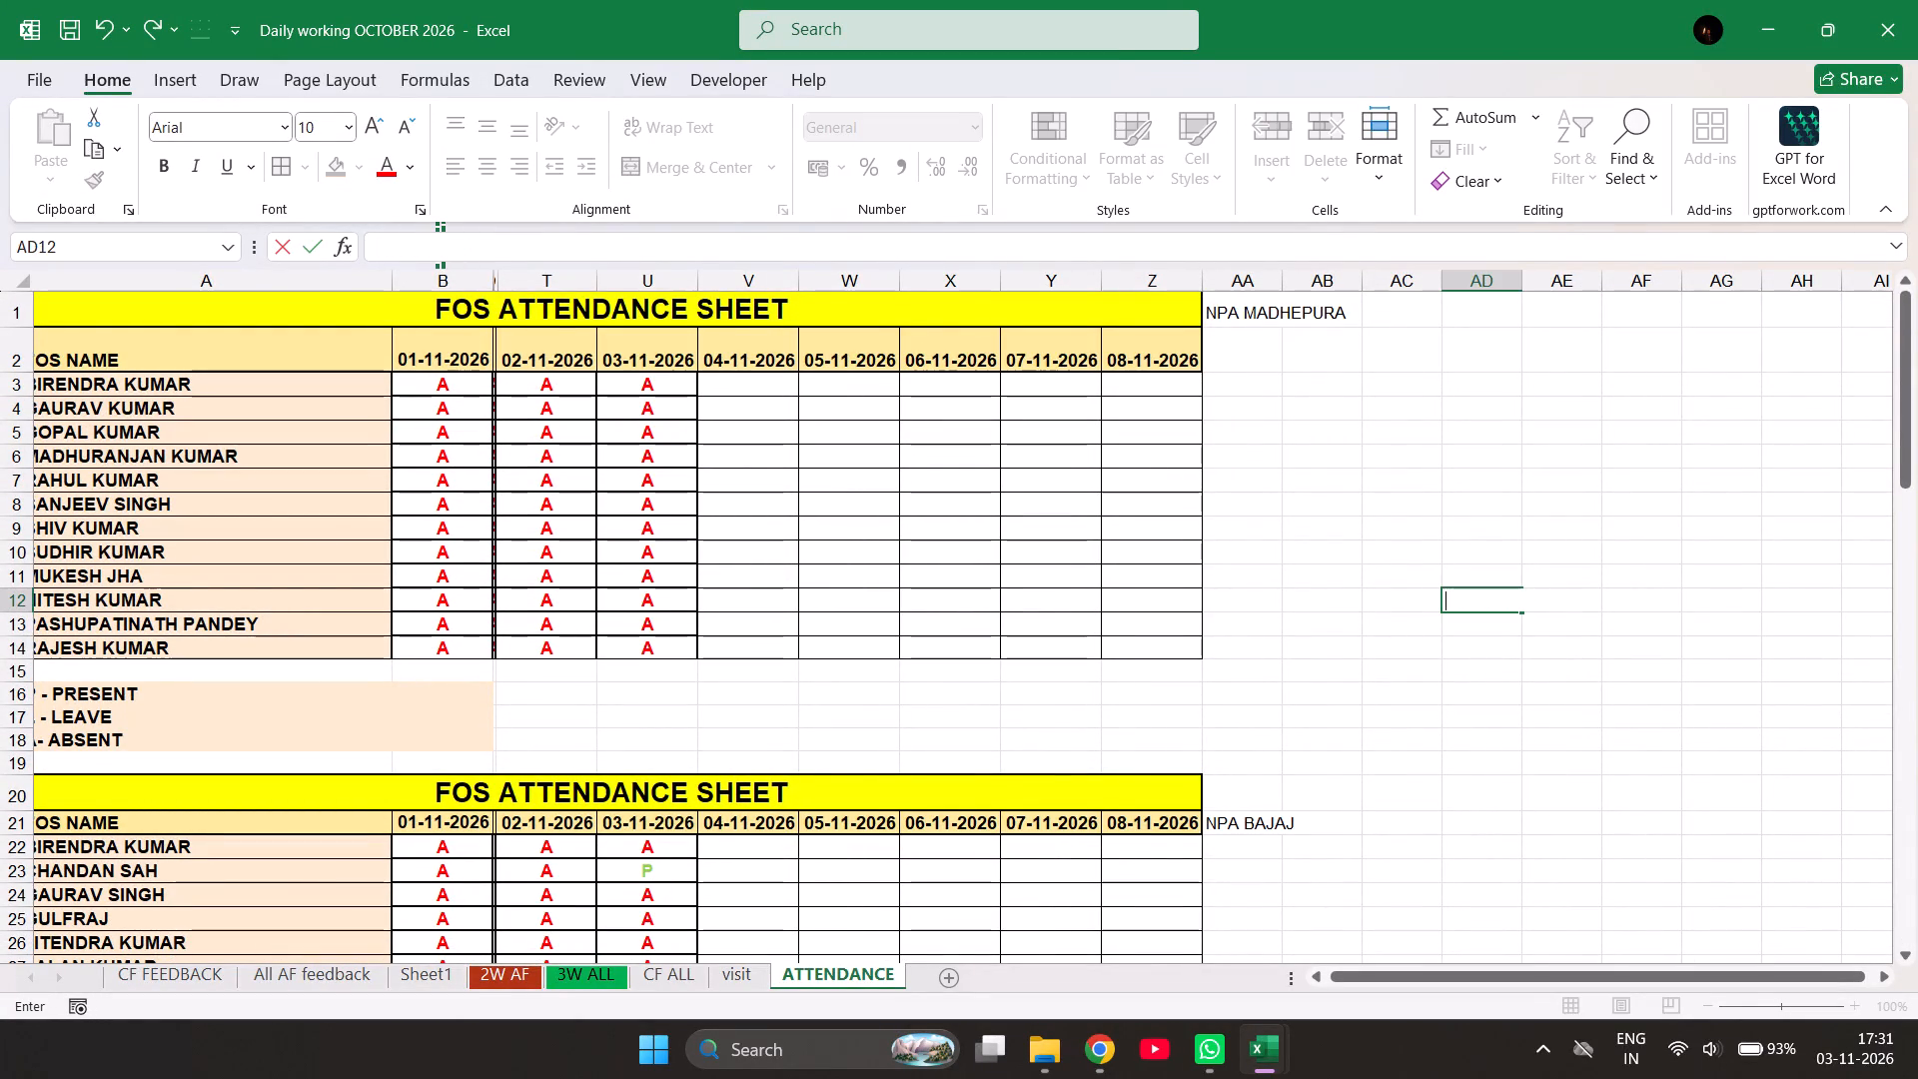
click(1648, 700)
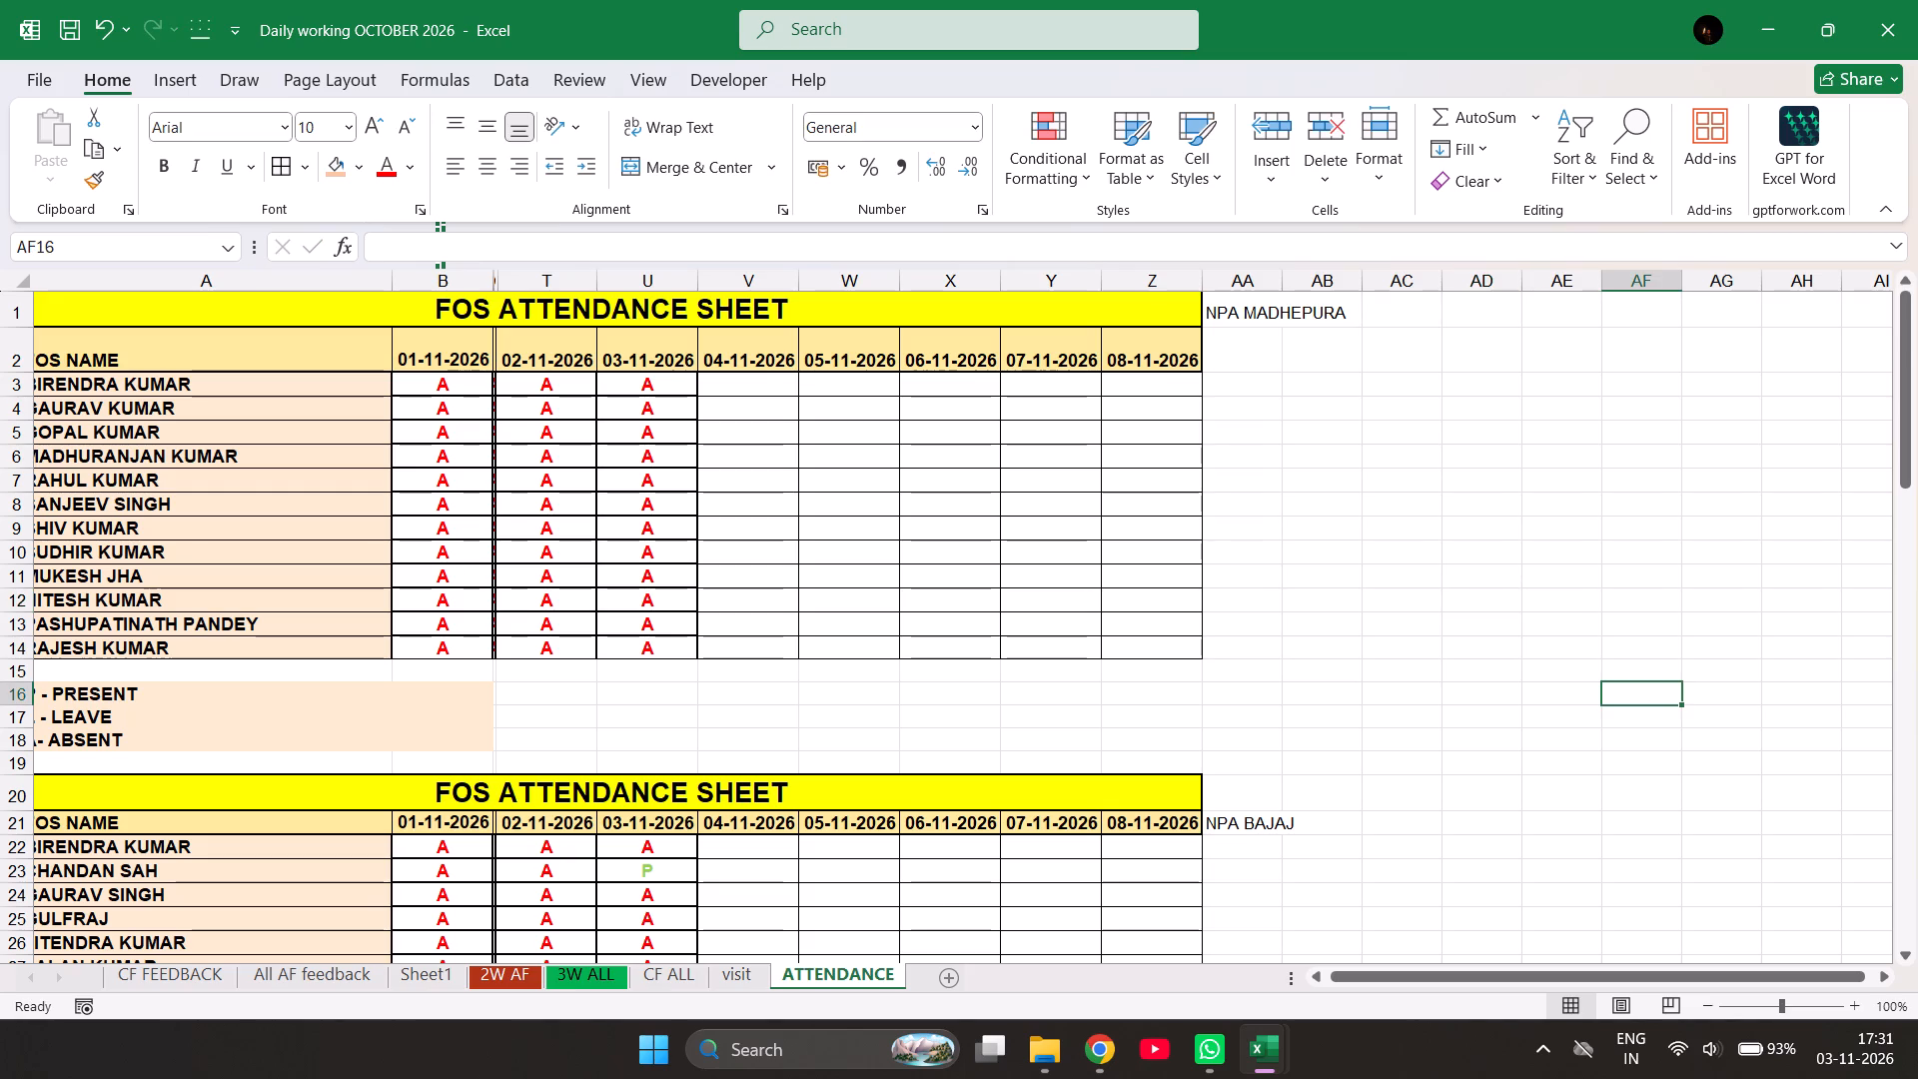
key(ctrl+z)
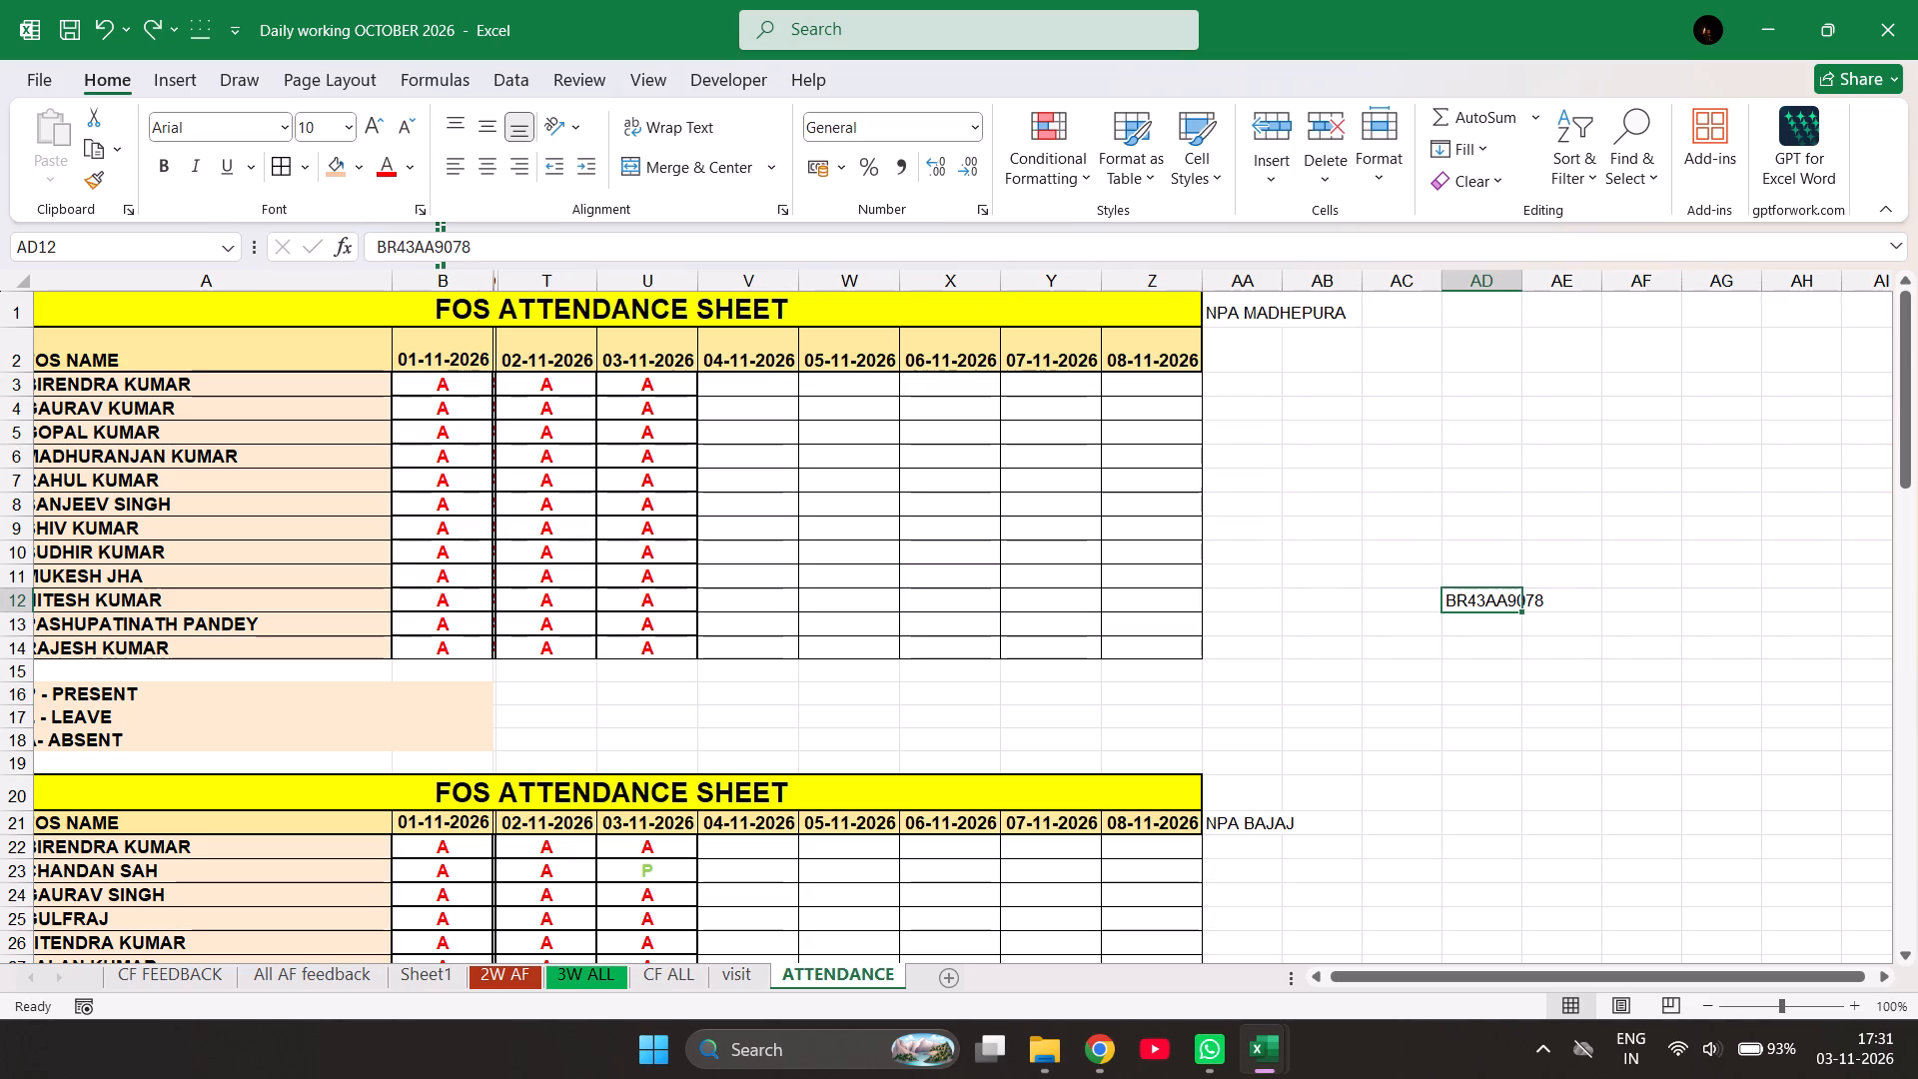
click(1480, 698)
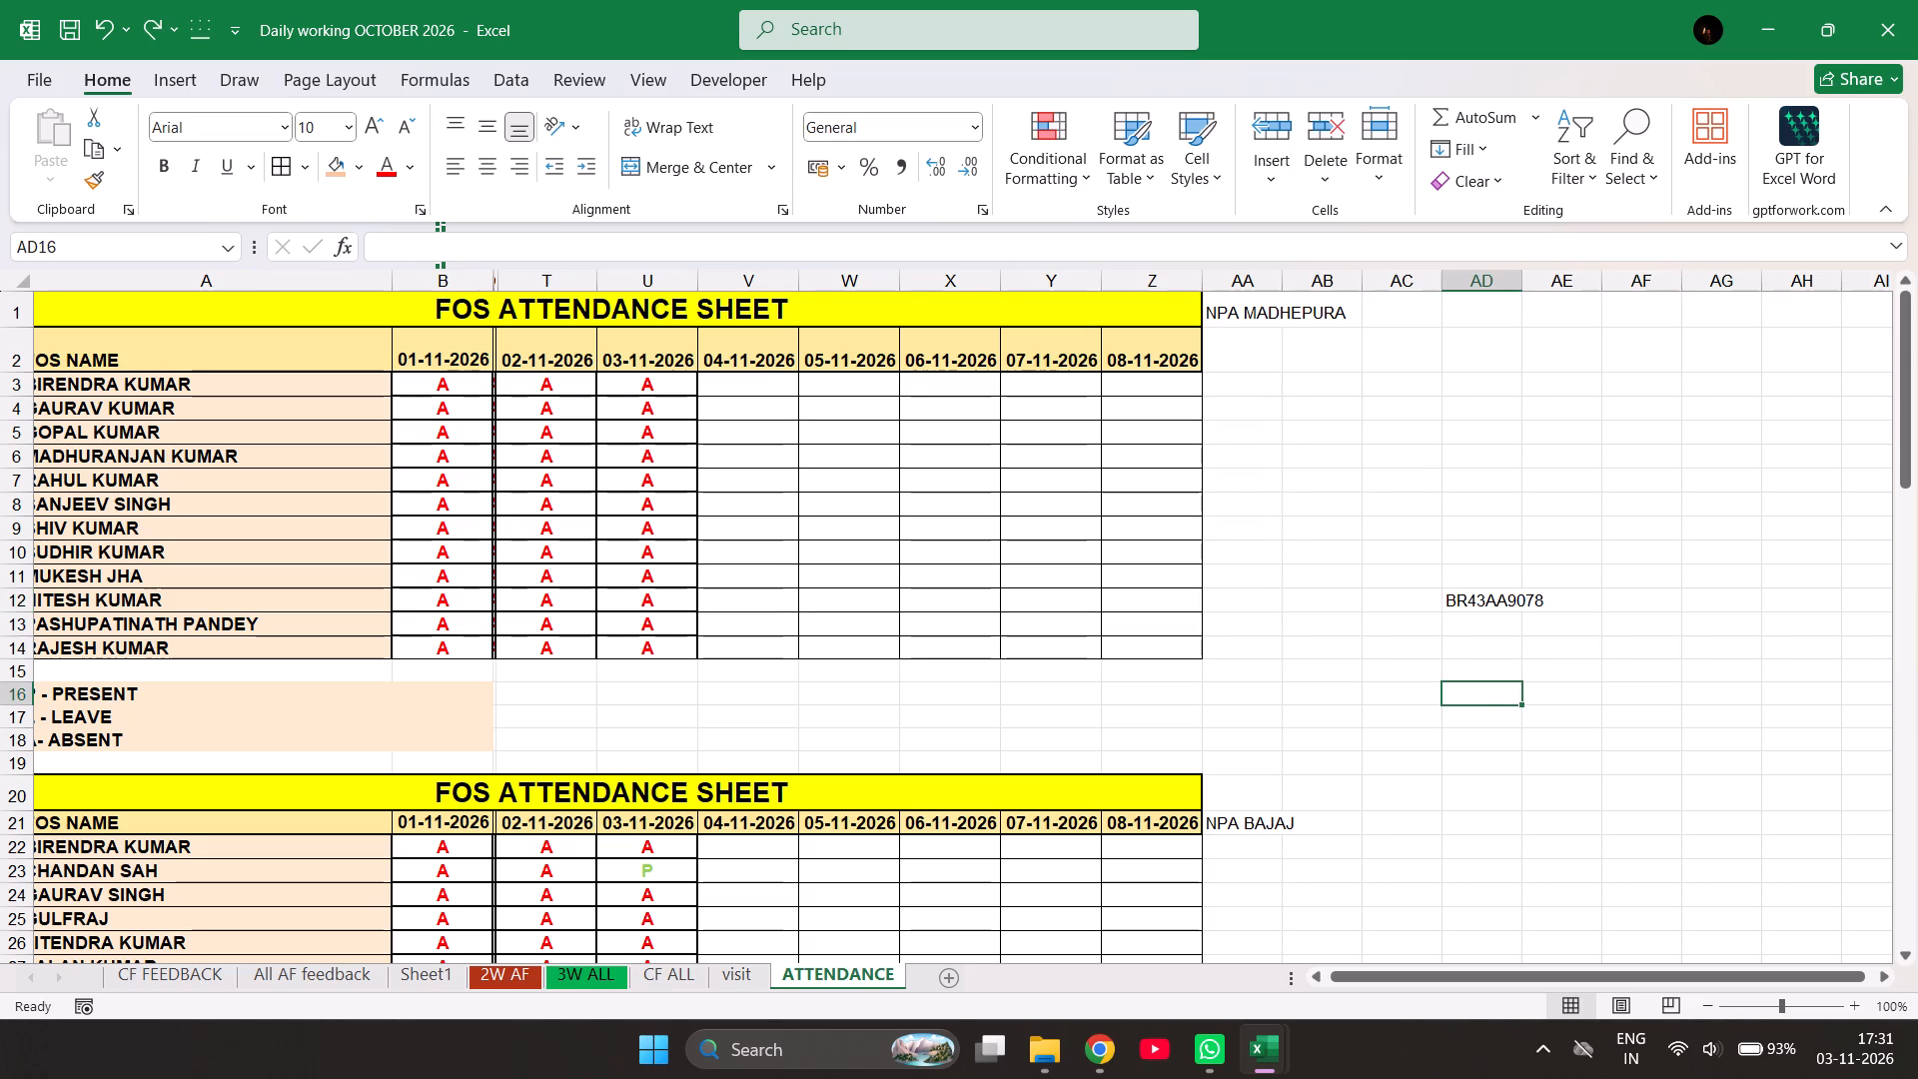
Save the workbook again.
key(ctrl+s)
Examine the 3W ALL sheet's loan records across all columns, from Loan Number through Remarks in Details.
click(594, 986)
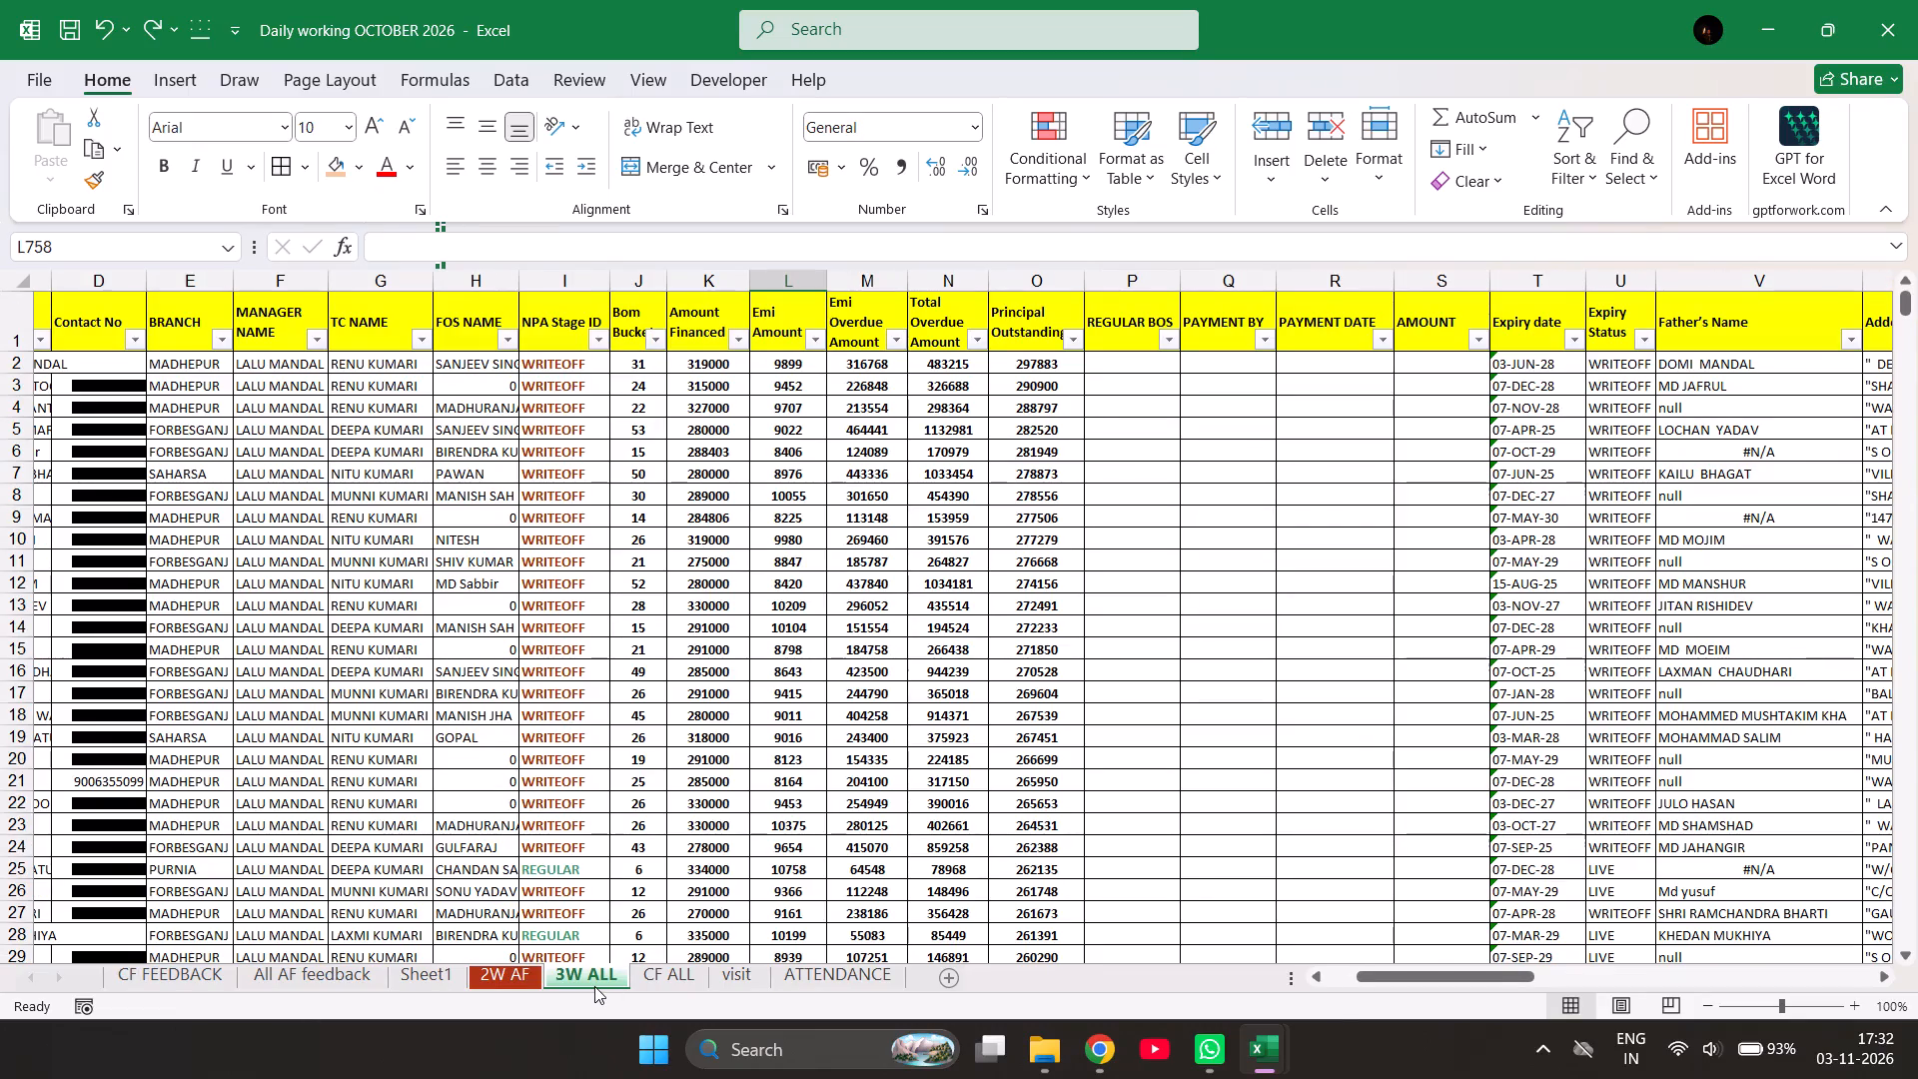
scroll(531, 795, right, 1)
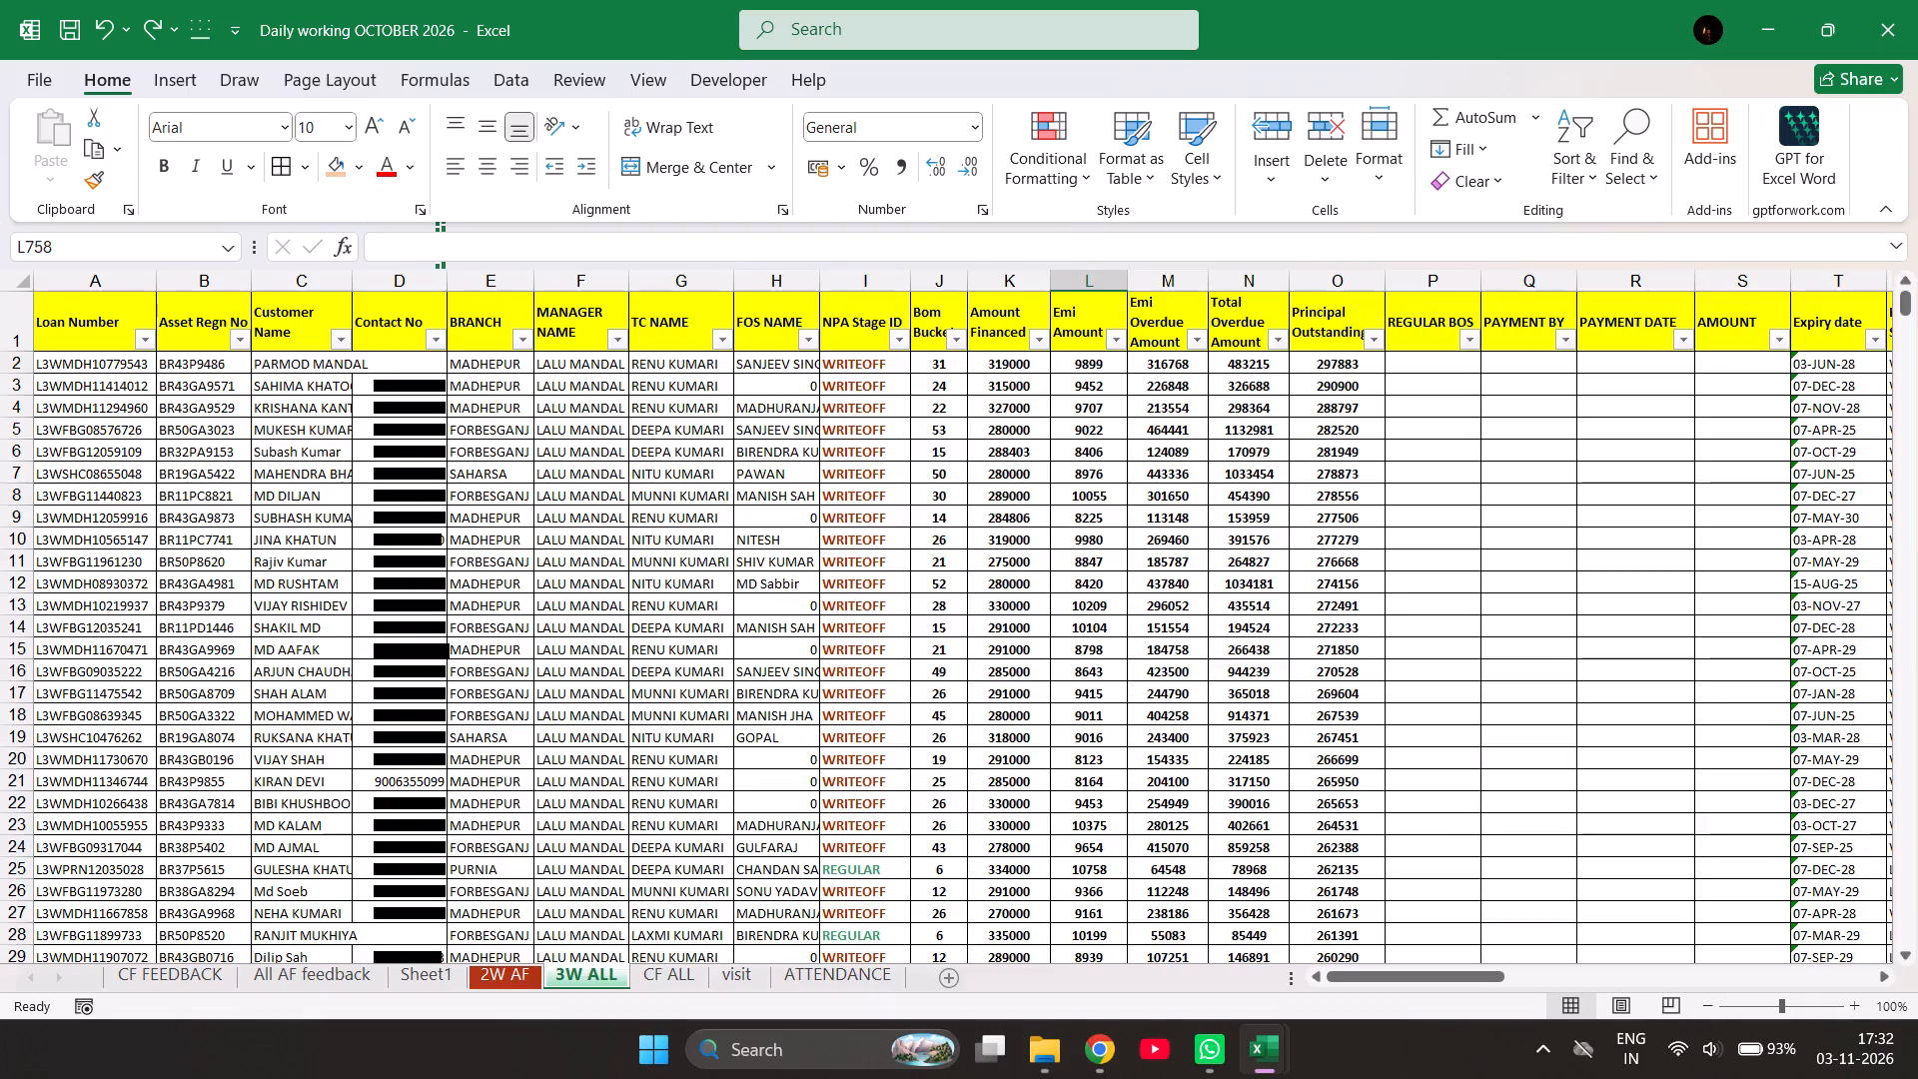
scroll(1268, 667, left, 6)
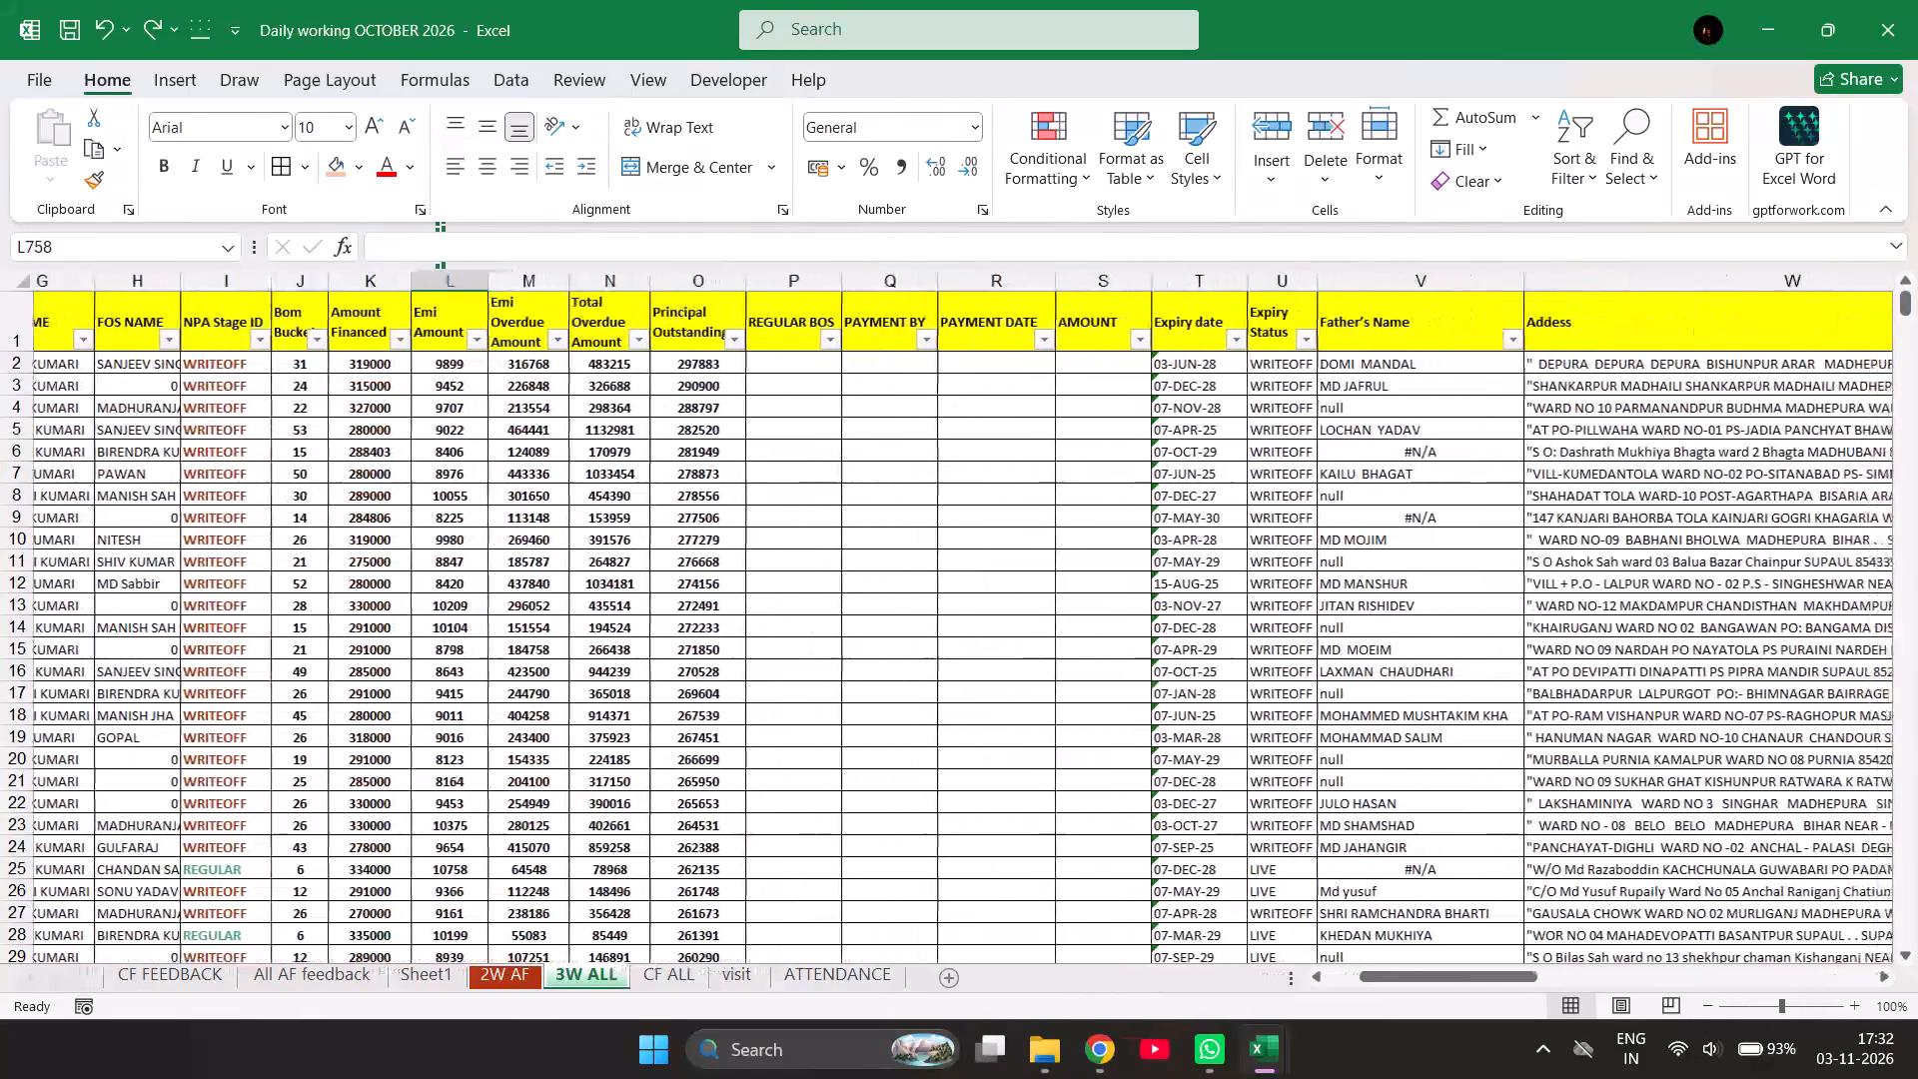
scroll(1268, 667, left, 5)
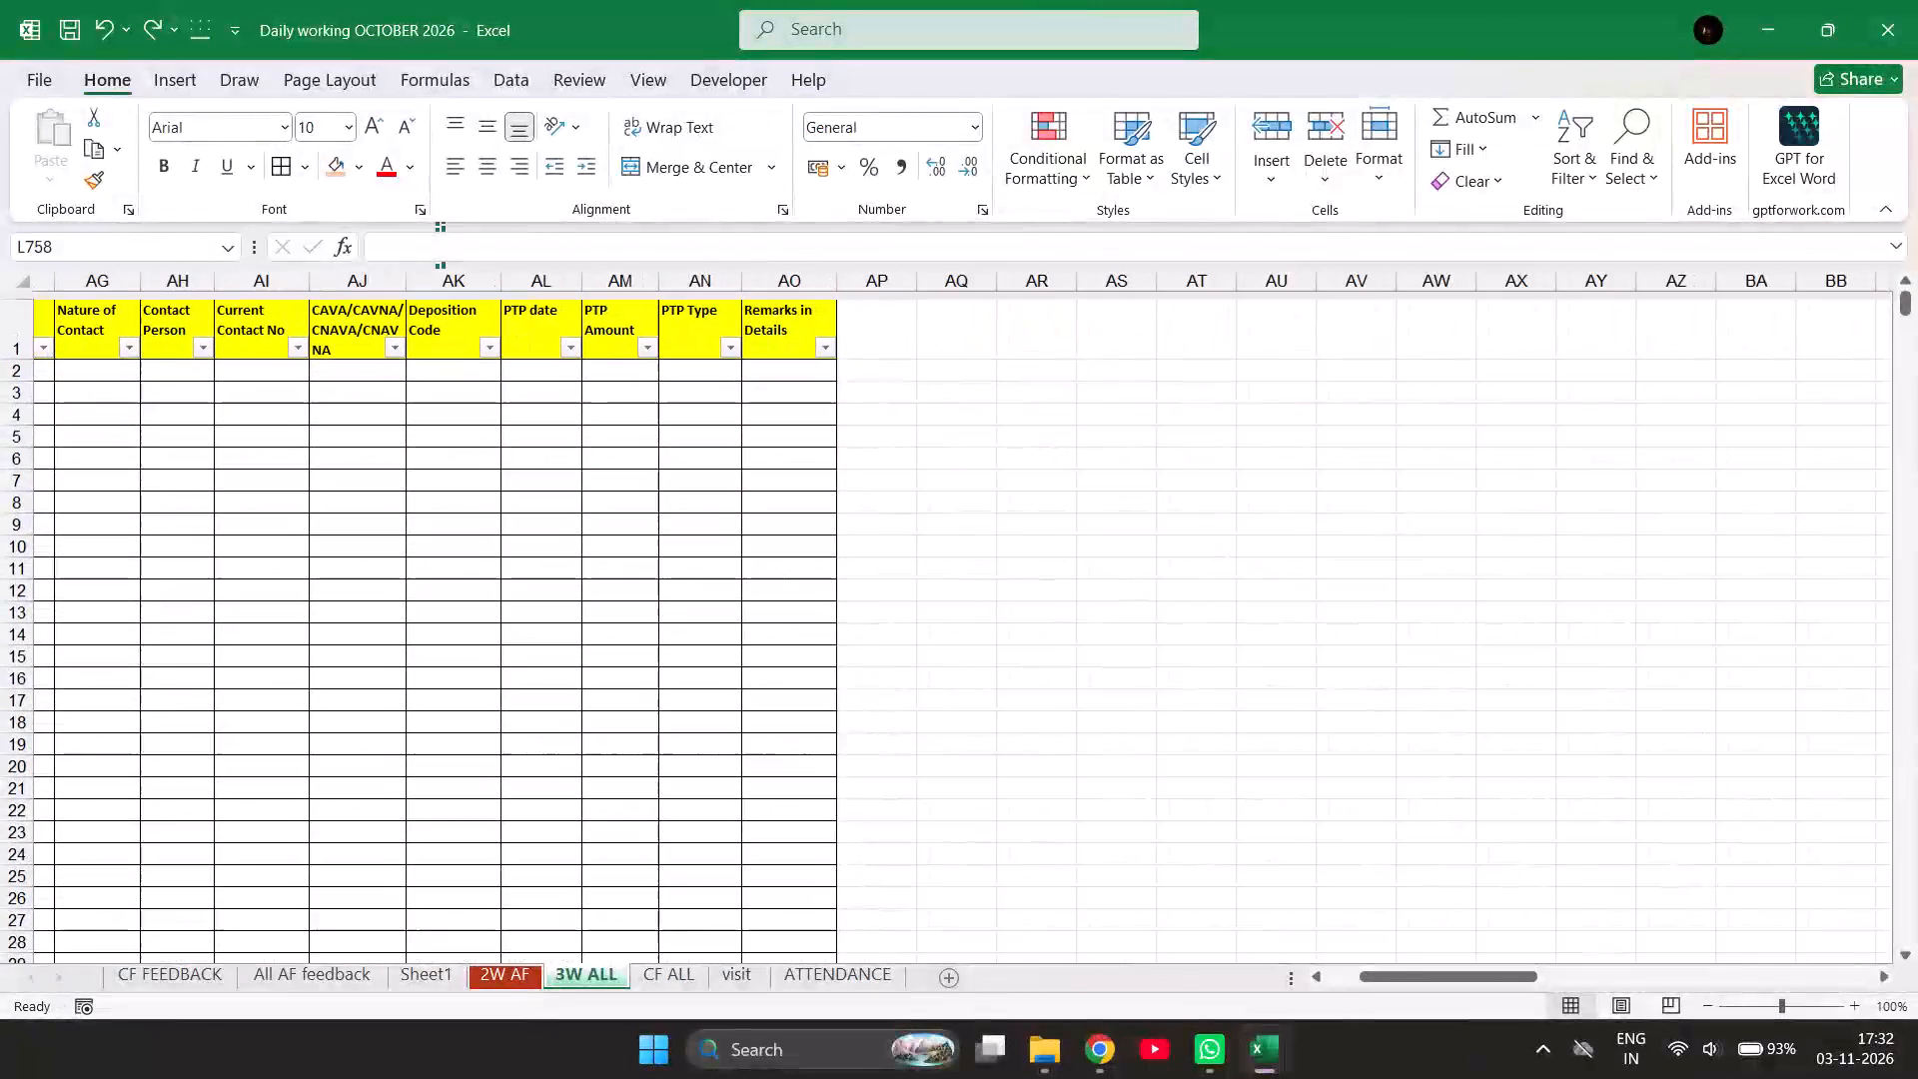
scroll(1268, 667, up, 1)
scroll(1268, 667, right, 2)
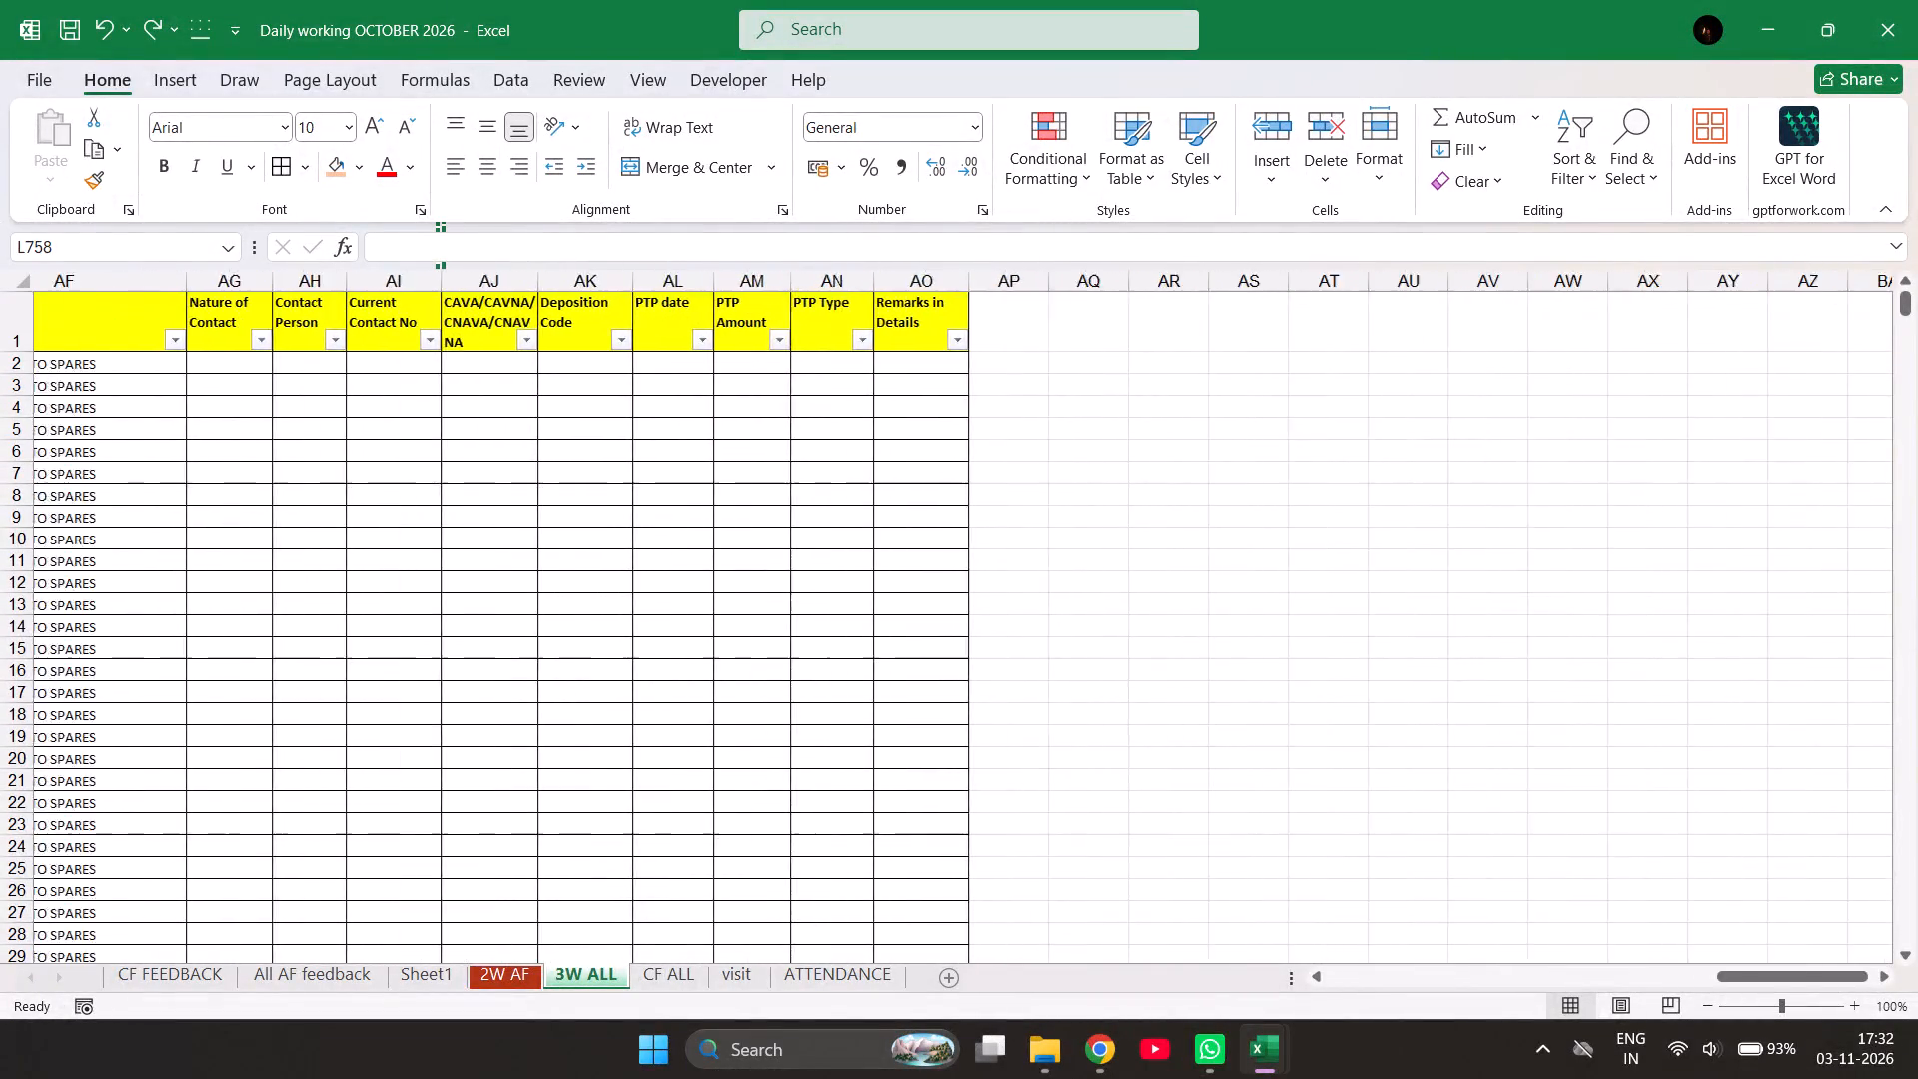
scroll(1268, 667, right, 4)
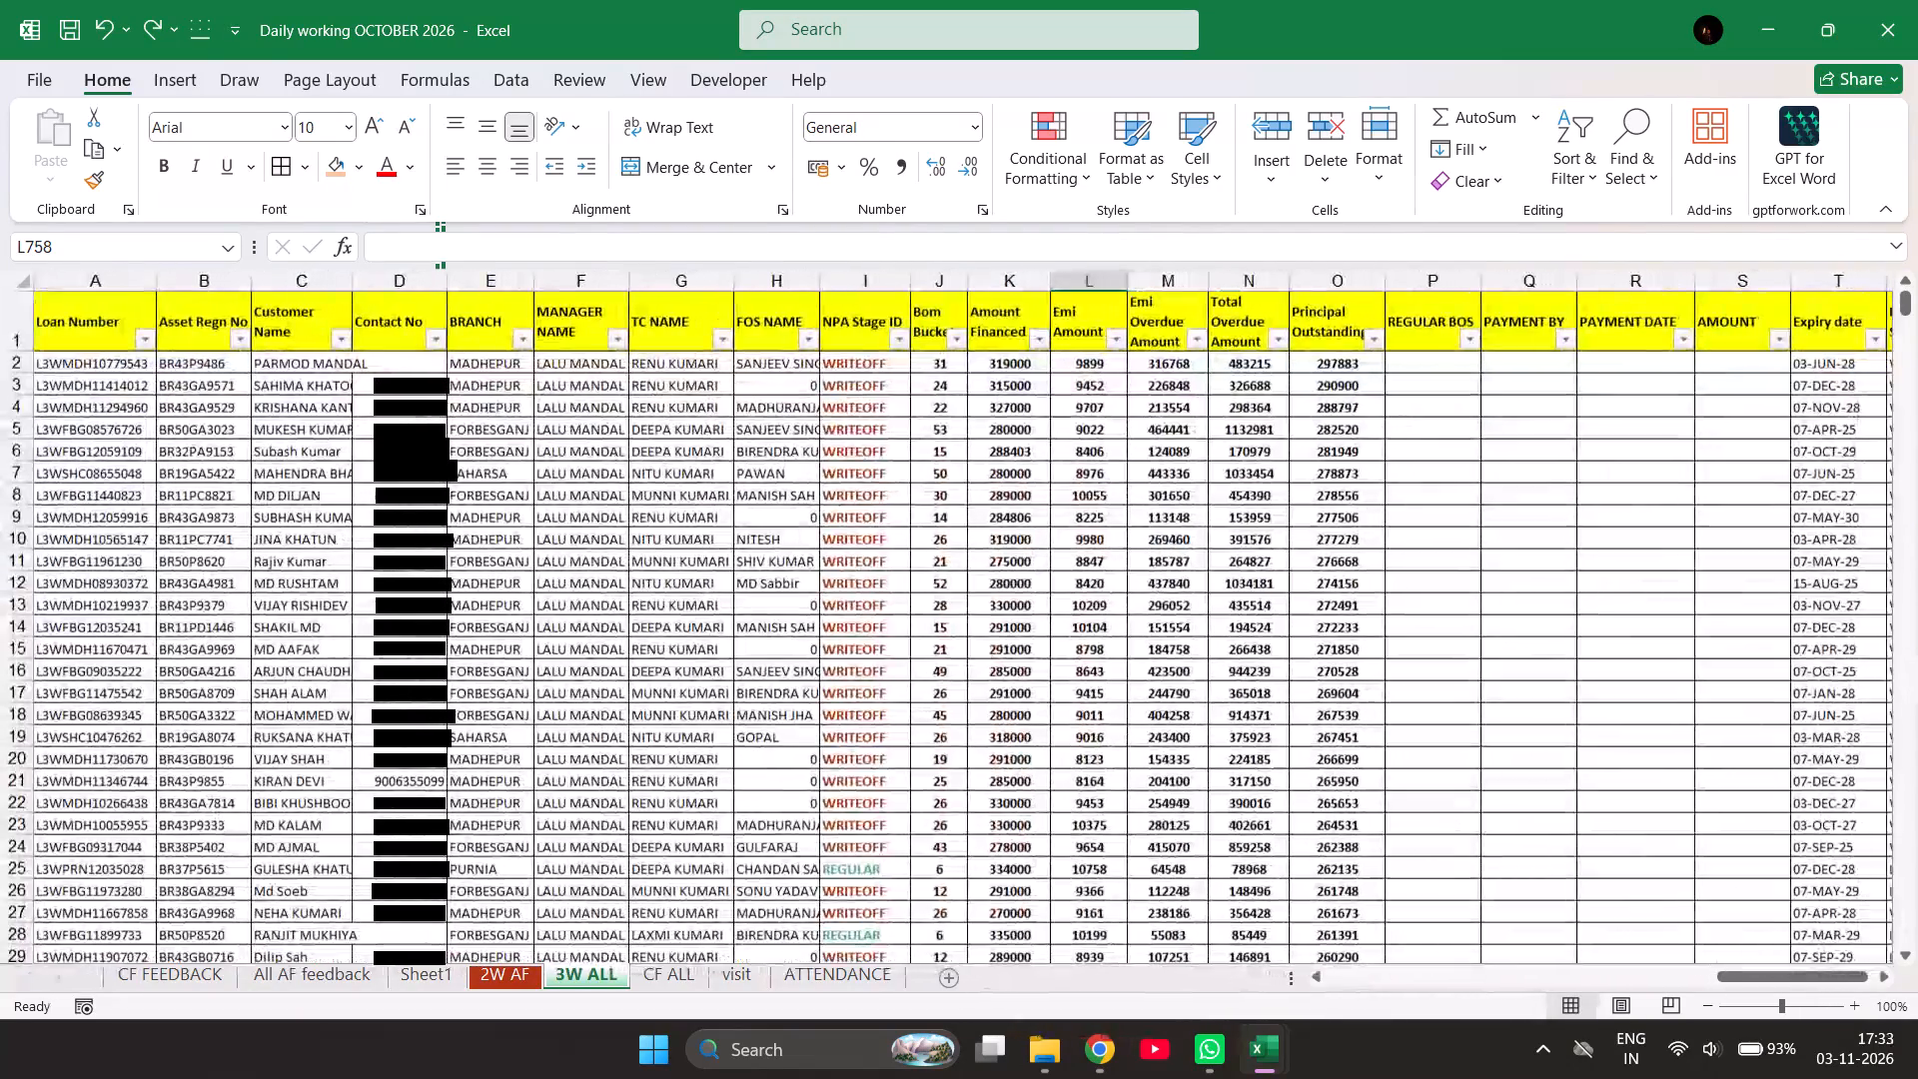
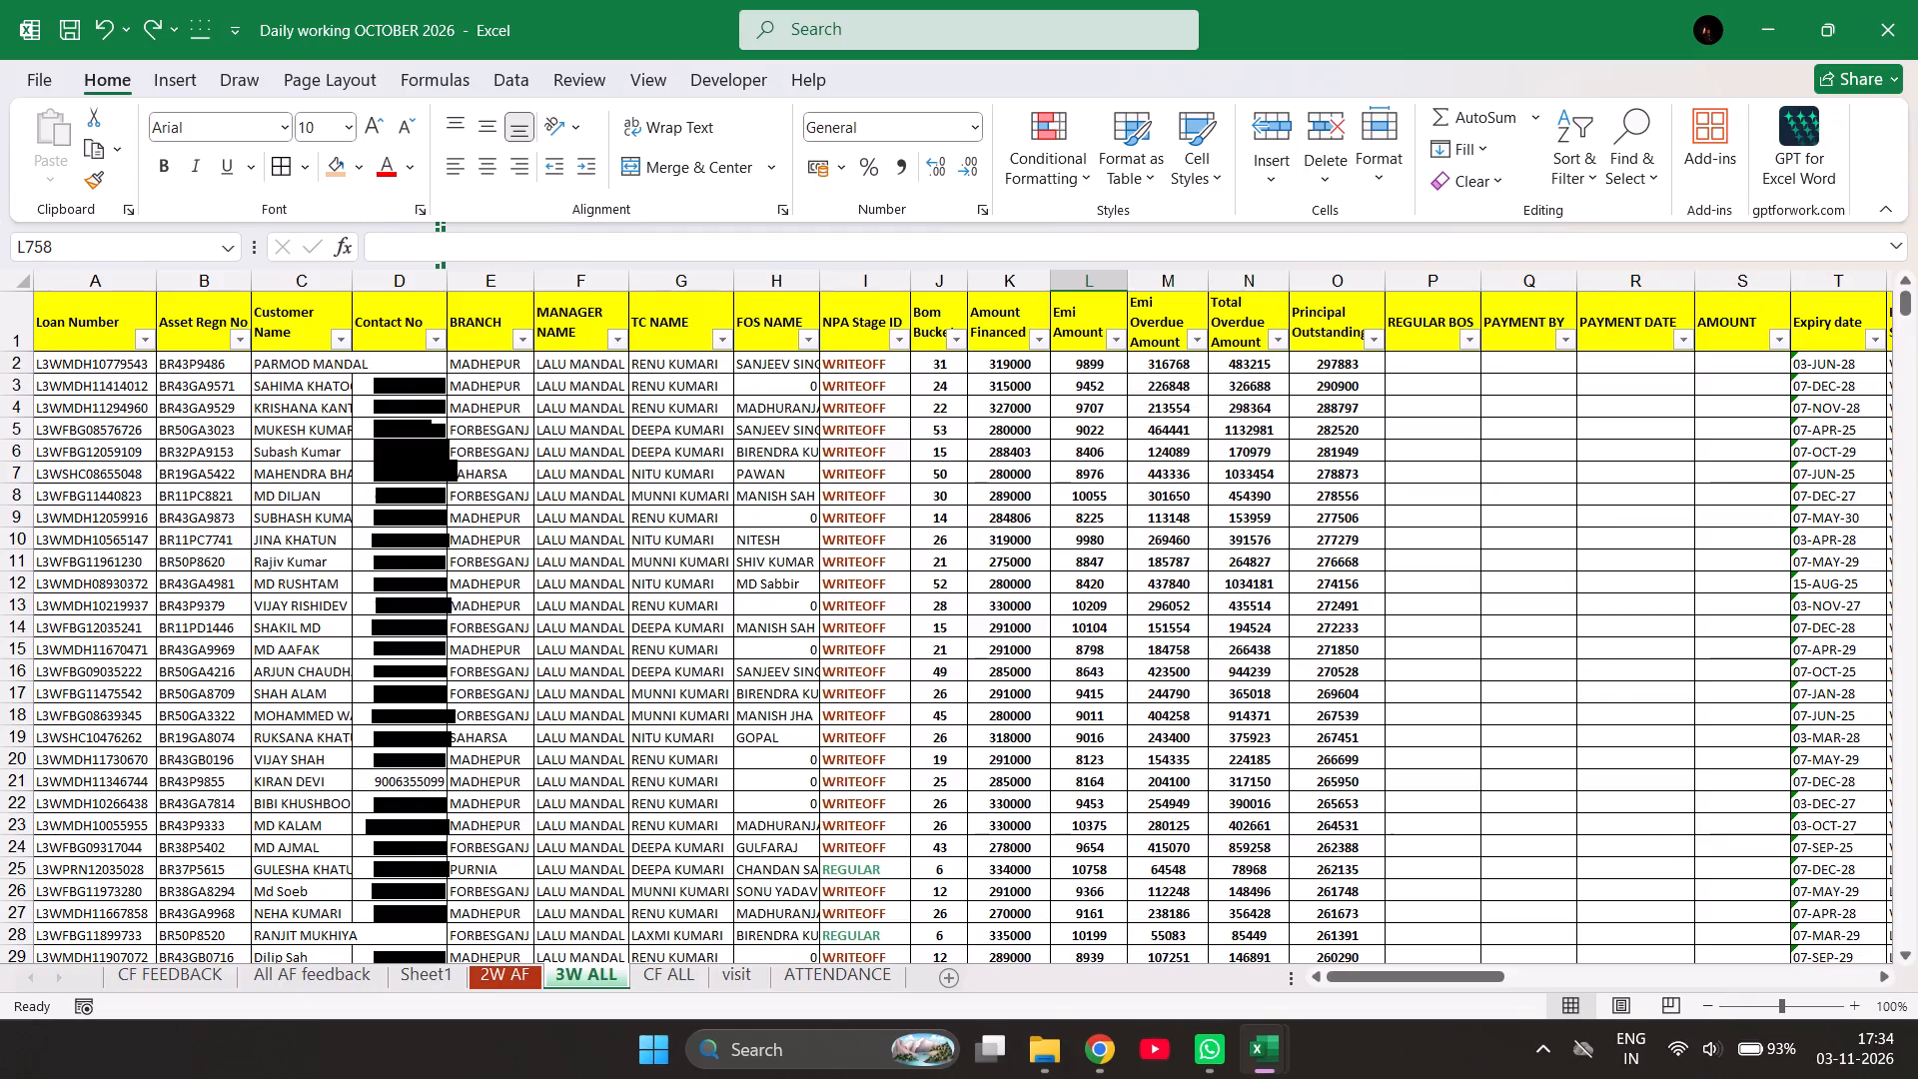
Select the first record's Loan Number cell, A2, on the 3W ALL sheet.
click(95, 361)
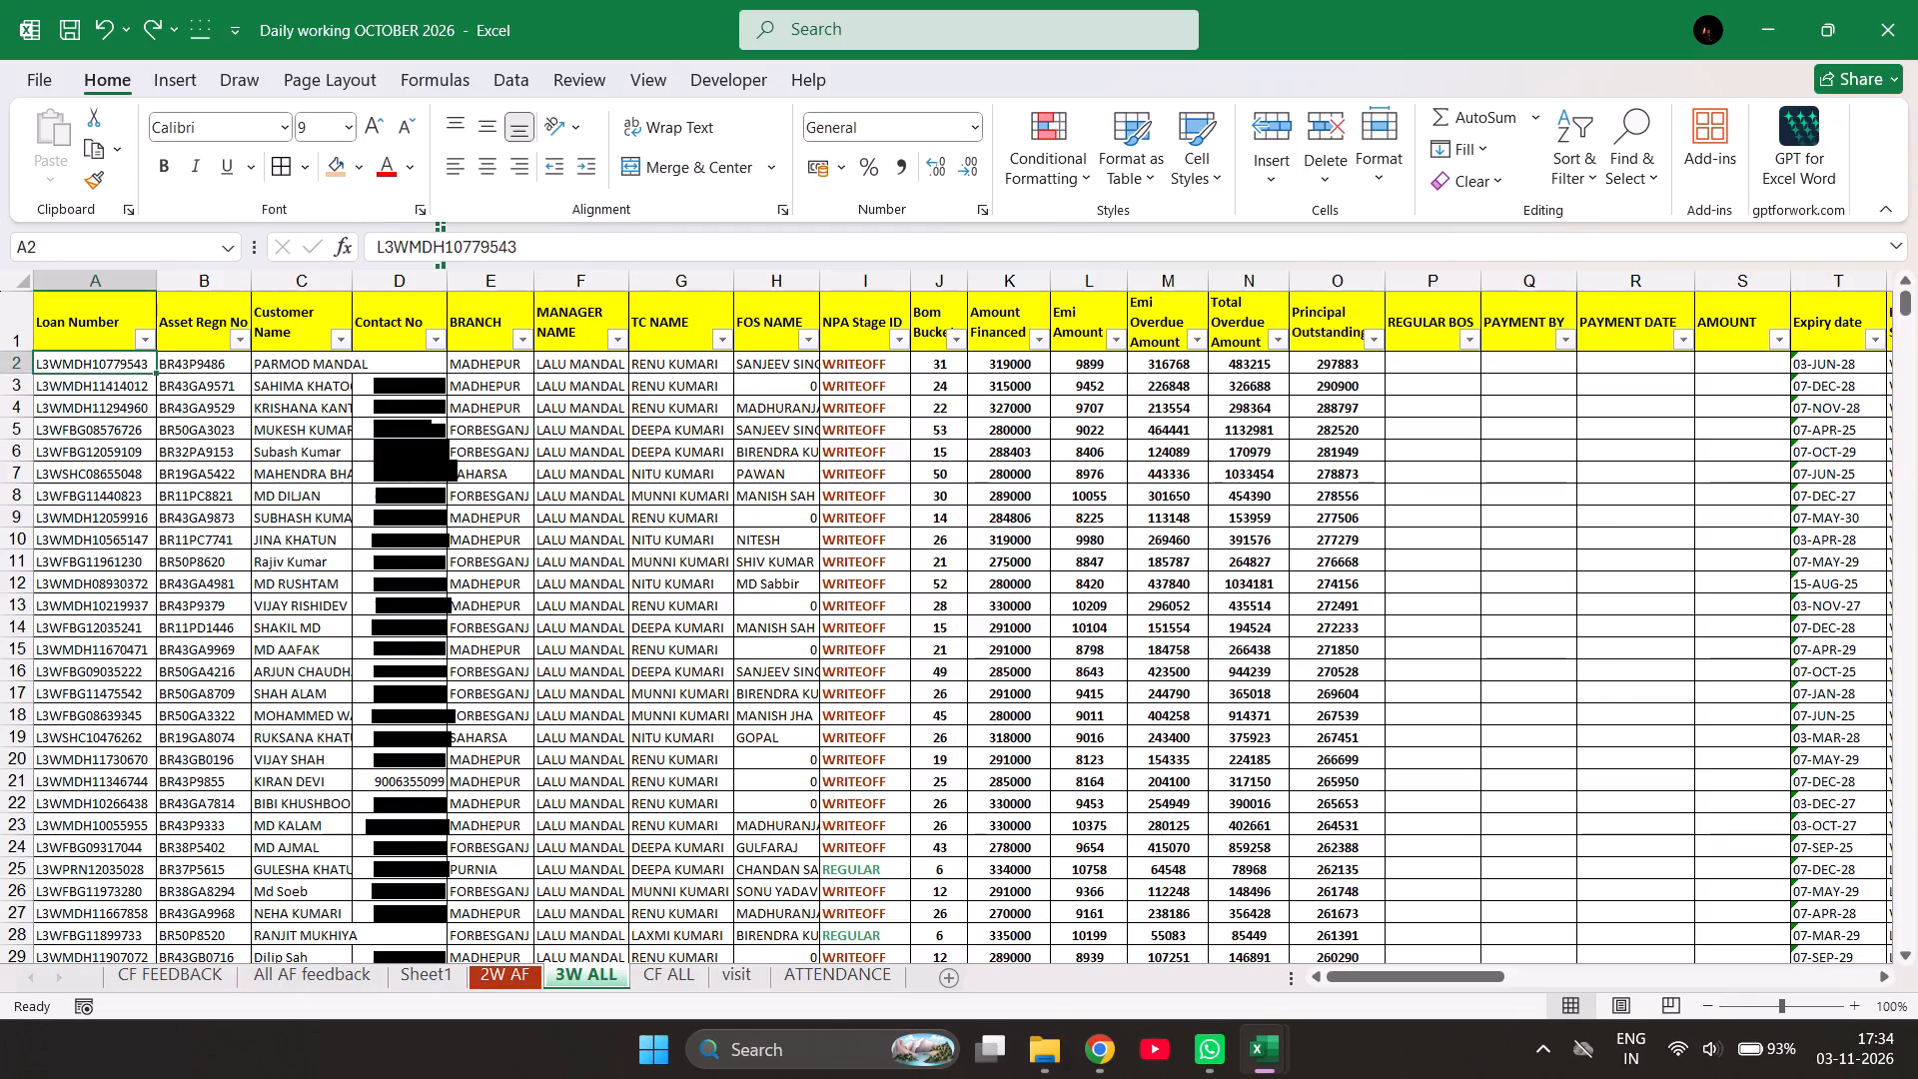
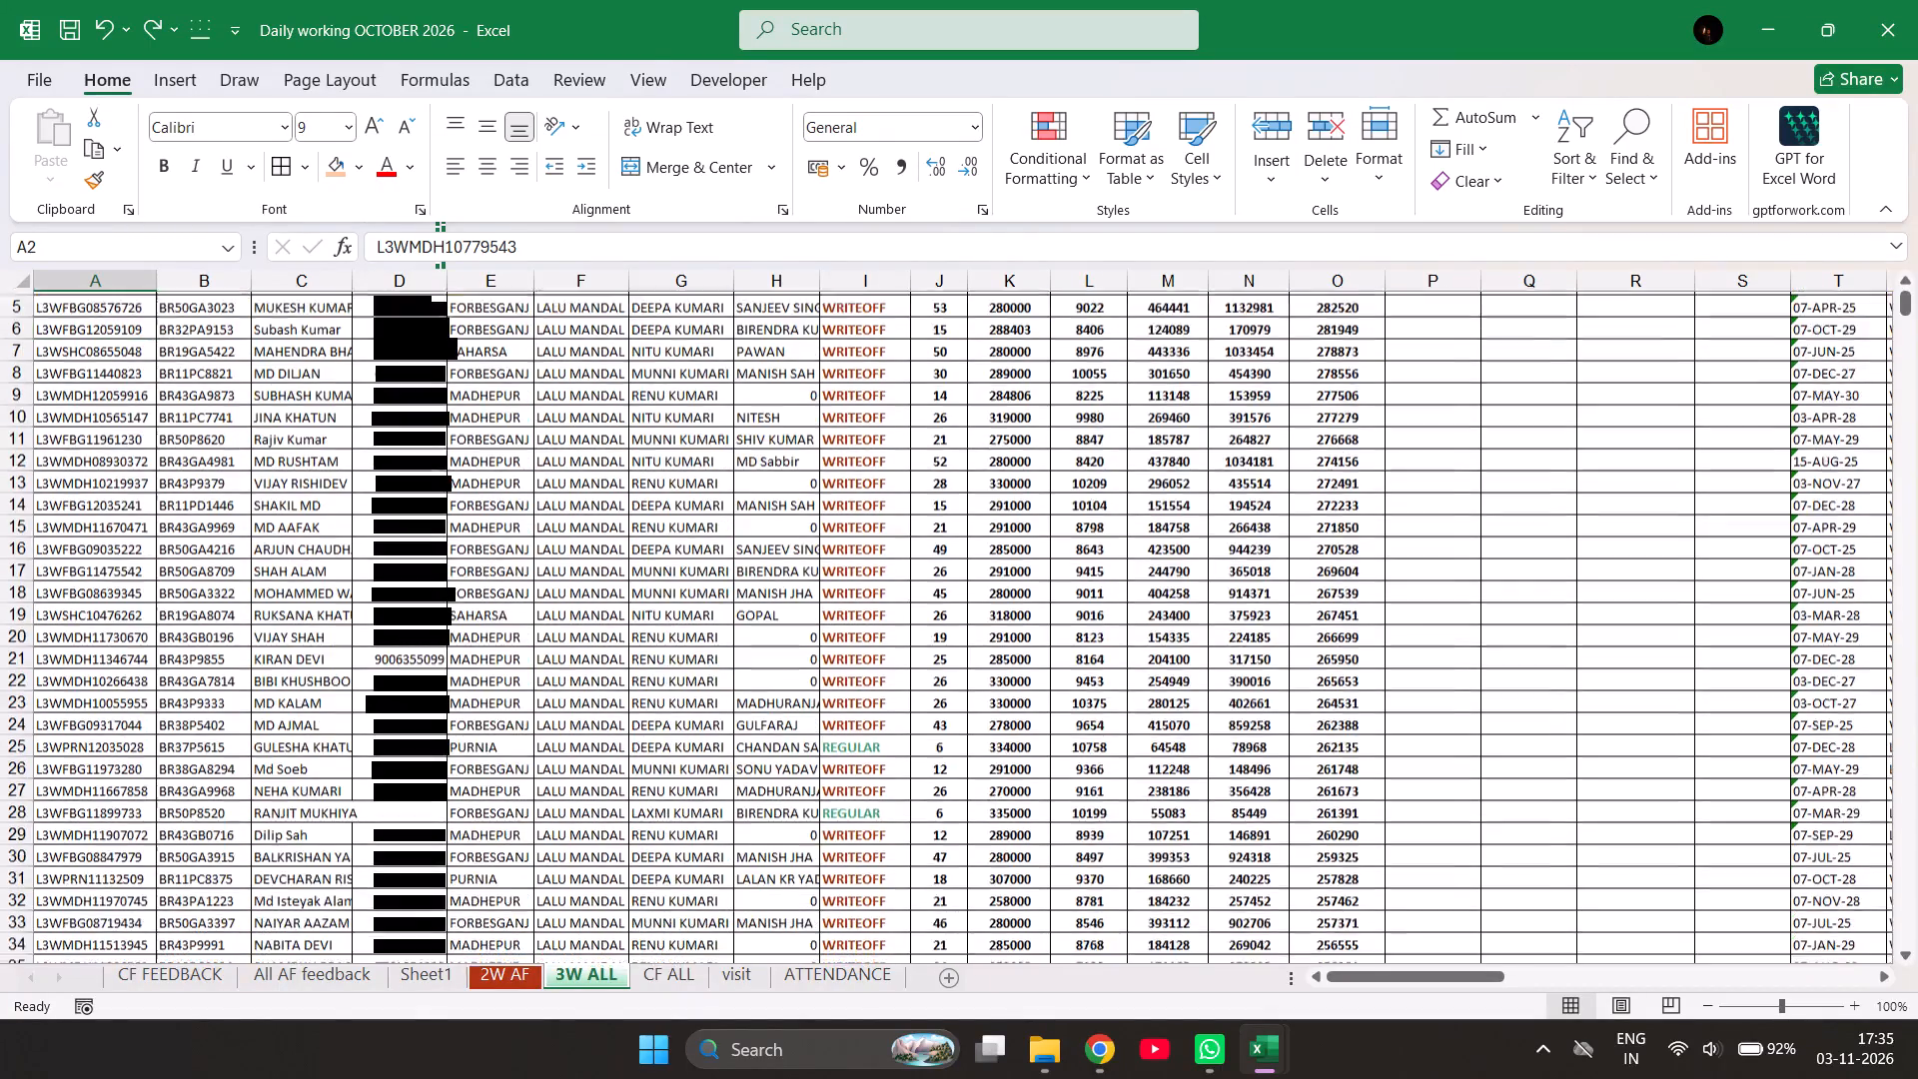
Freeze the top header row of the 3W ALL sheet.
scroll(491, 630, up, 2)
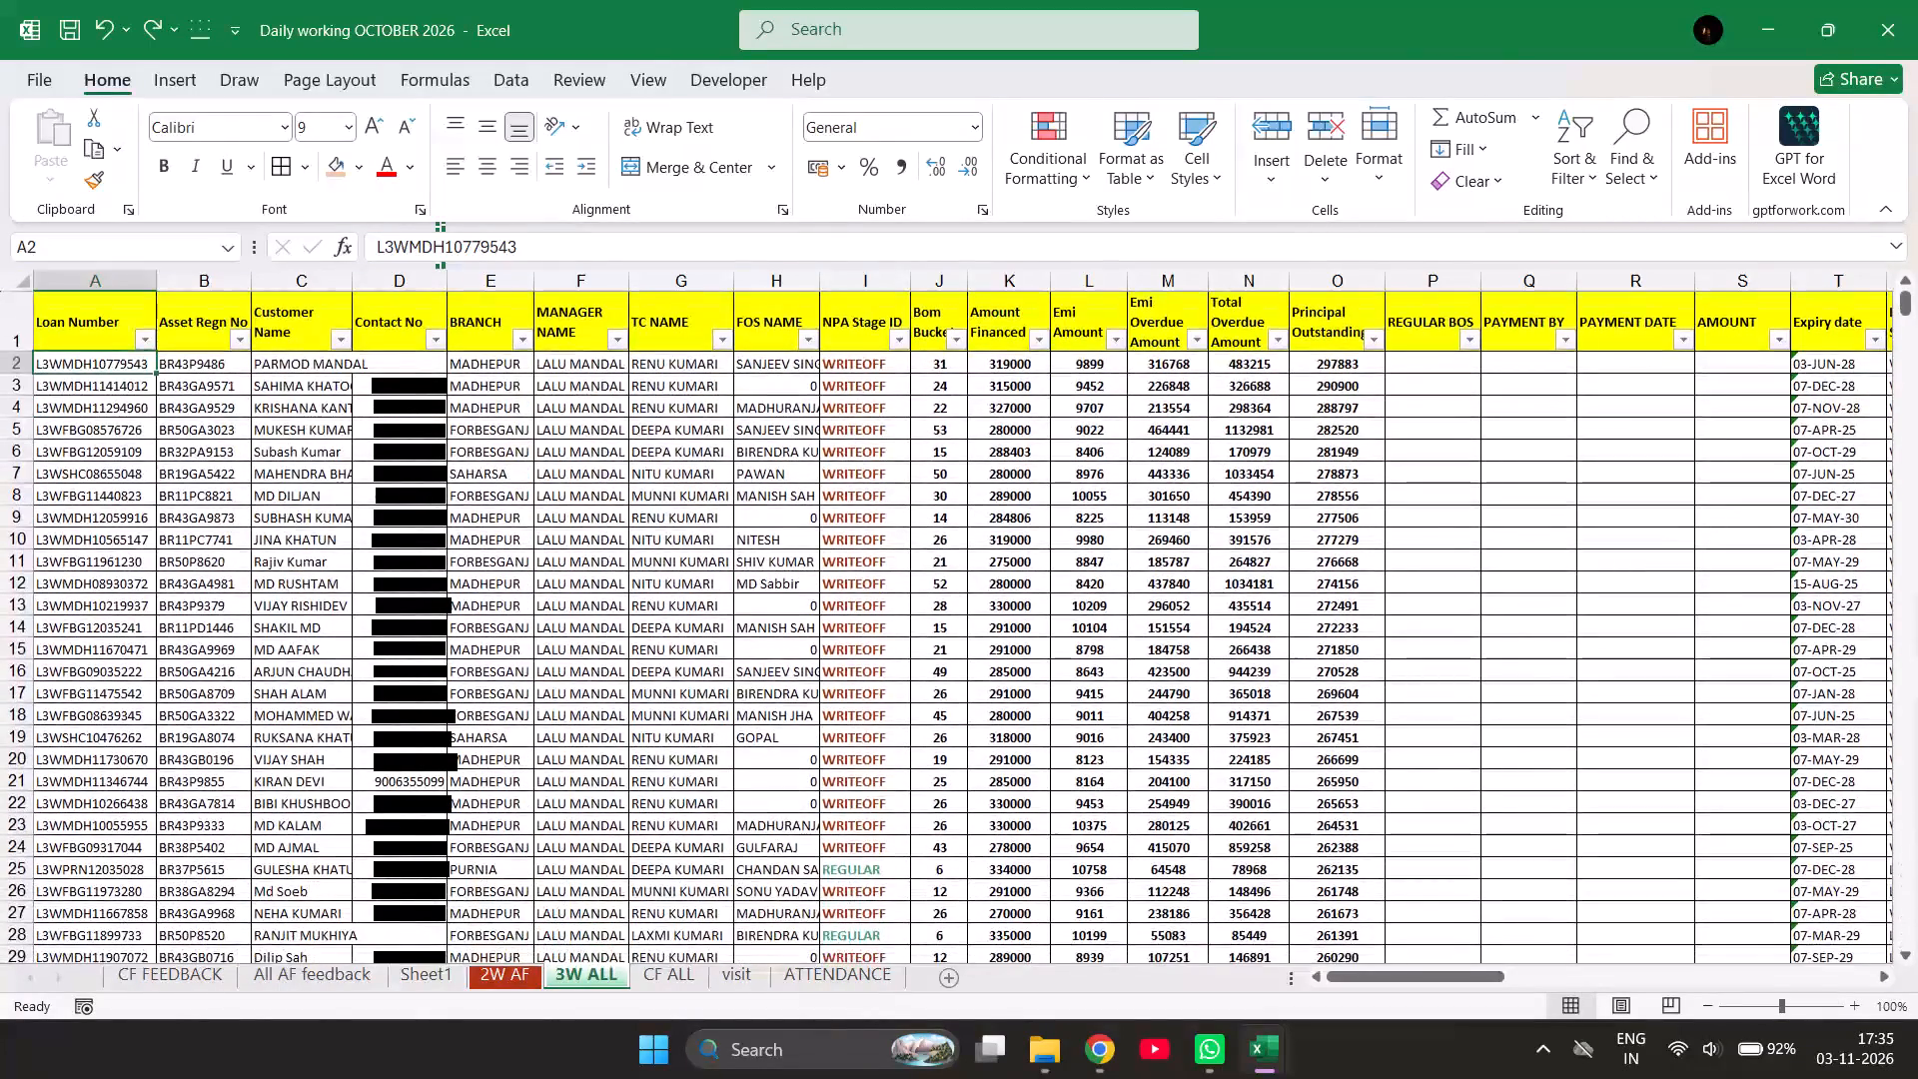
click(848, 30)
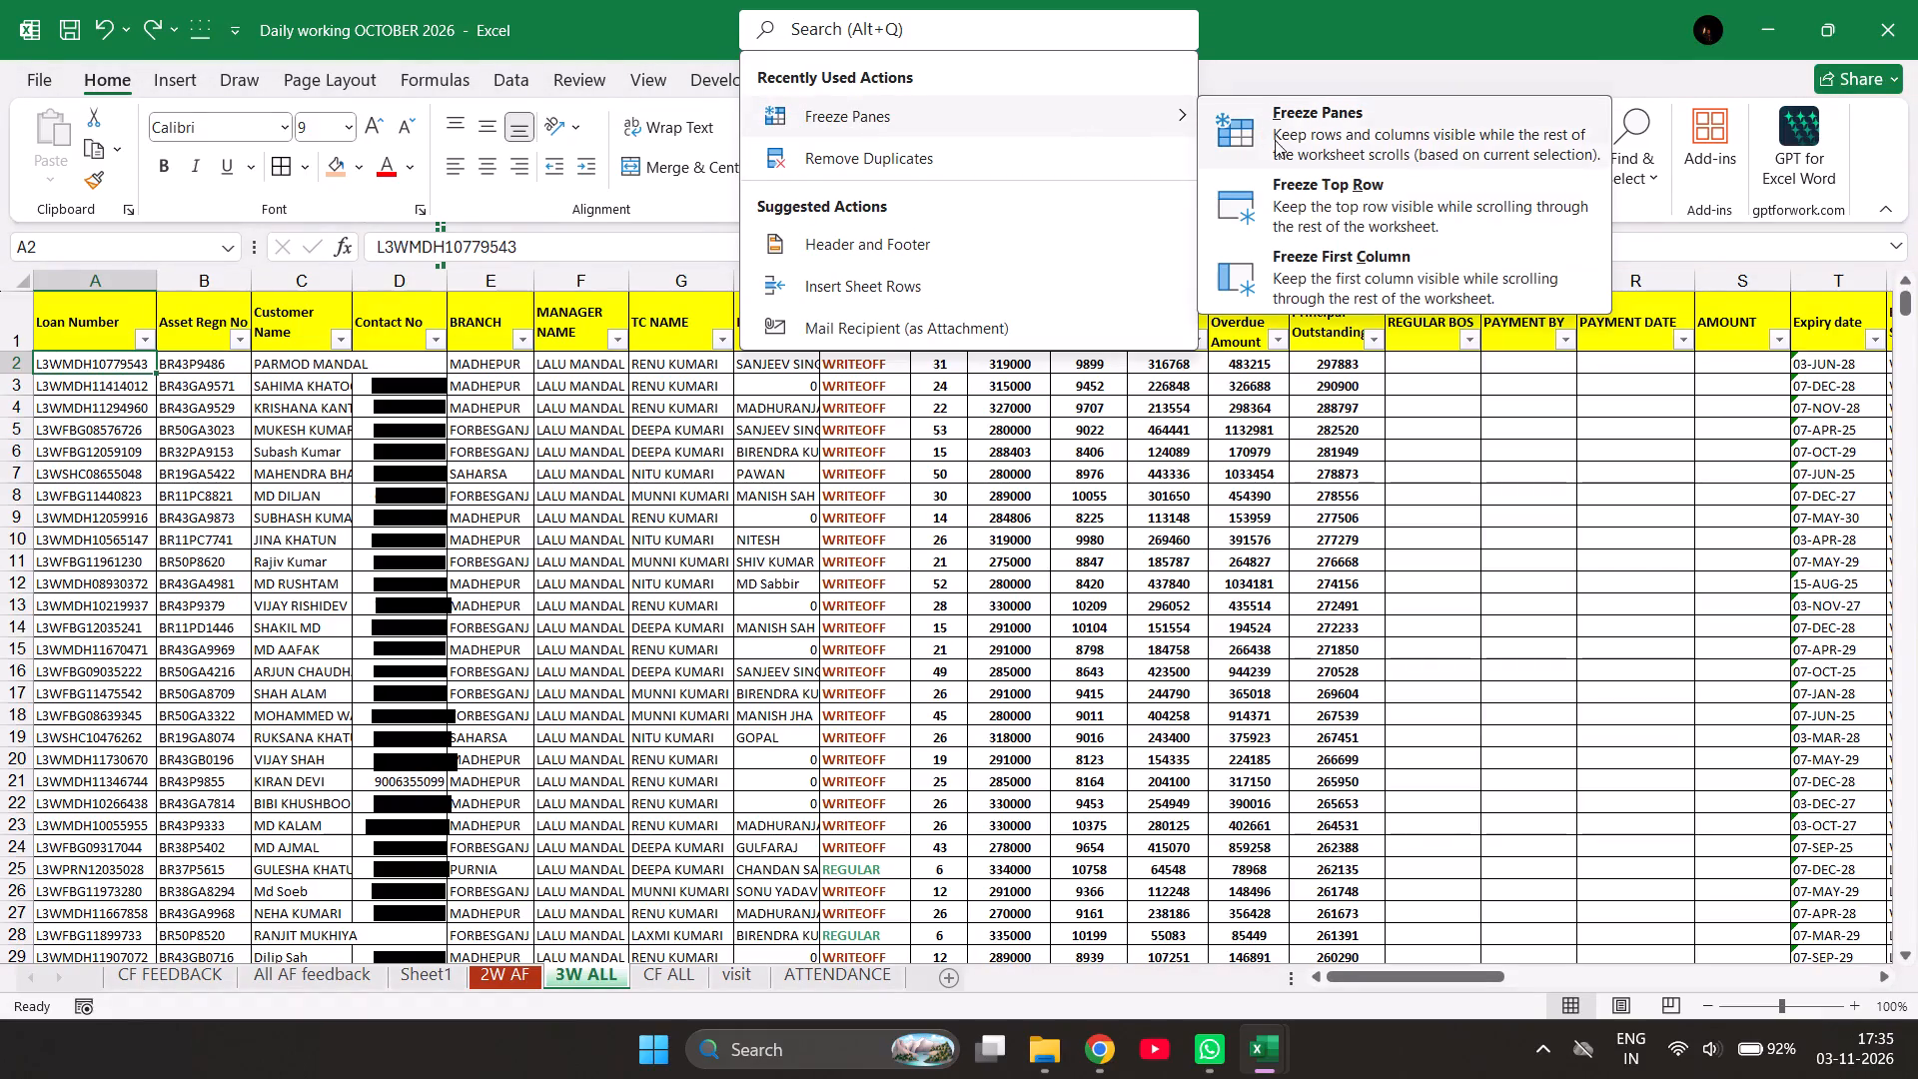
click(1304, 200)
Examine how the header row behaves while moving down through the 3W ALL records and back.
scroll(1099, 722, down, 2)
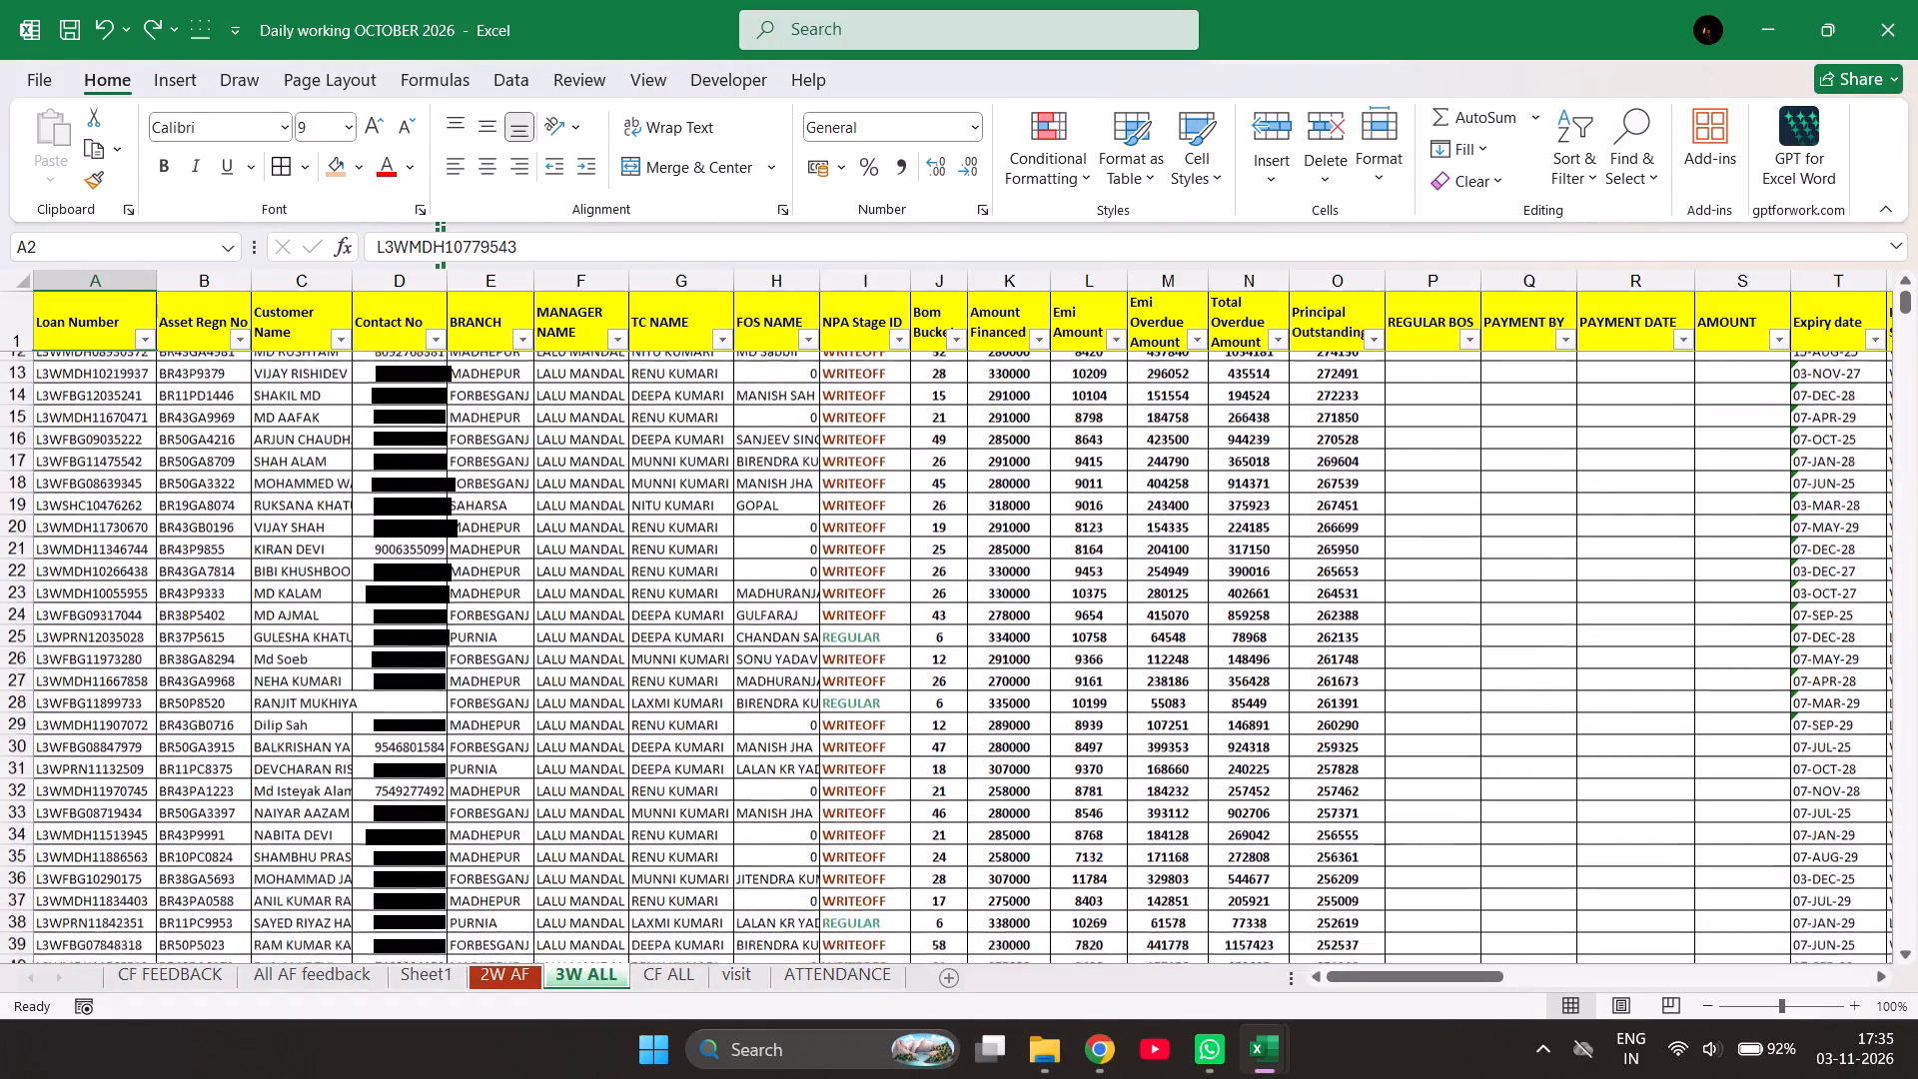
scroll(1099, 722, down, 2)
scroll(1099, 722, up, 8)
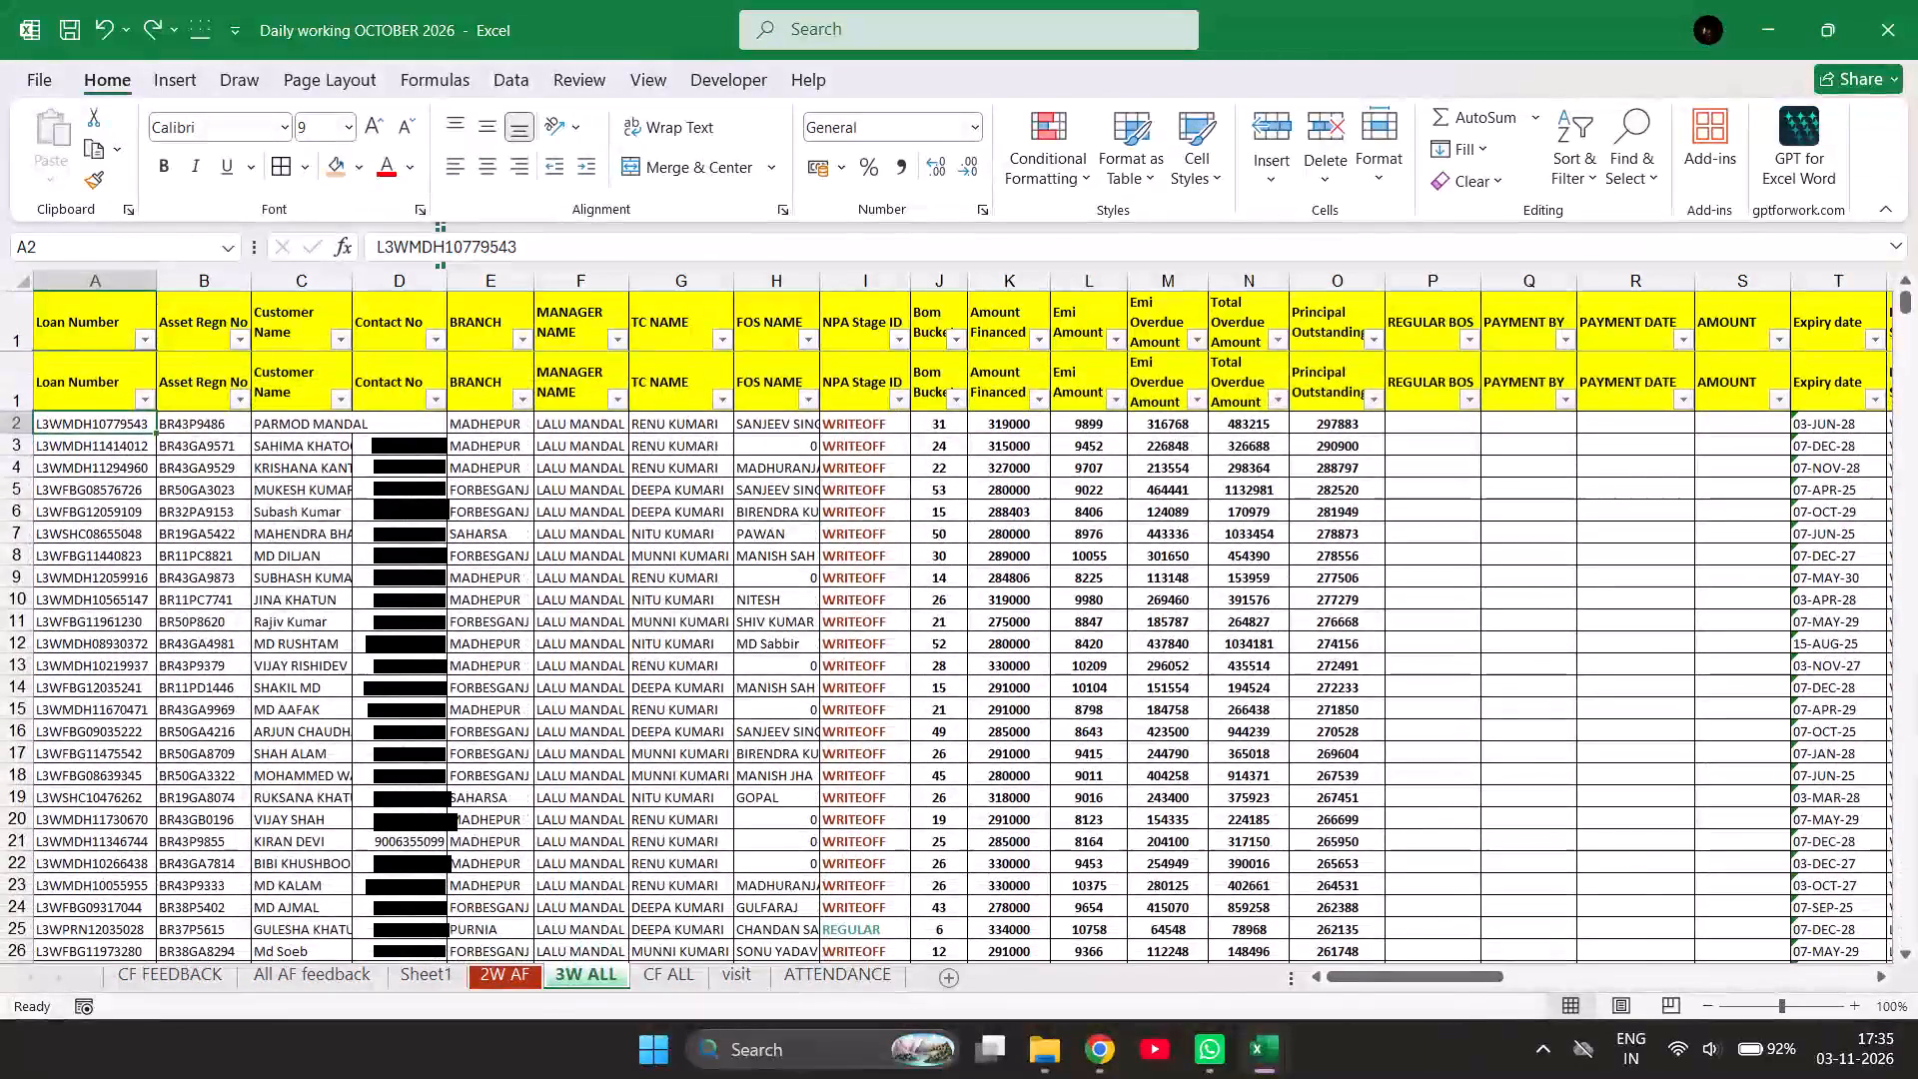
scroll(1099, 722, down, 5)
scroll(1099, 722, up, 4)
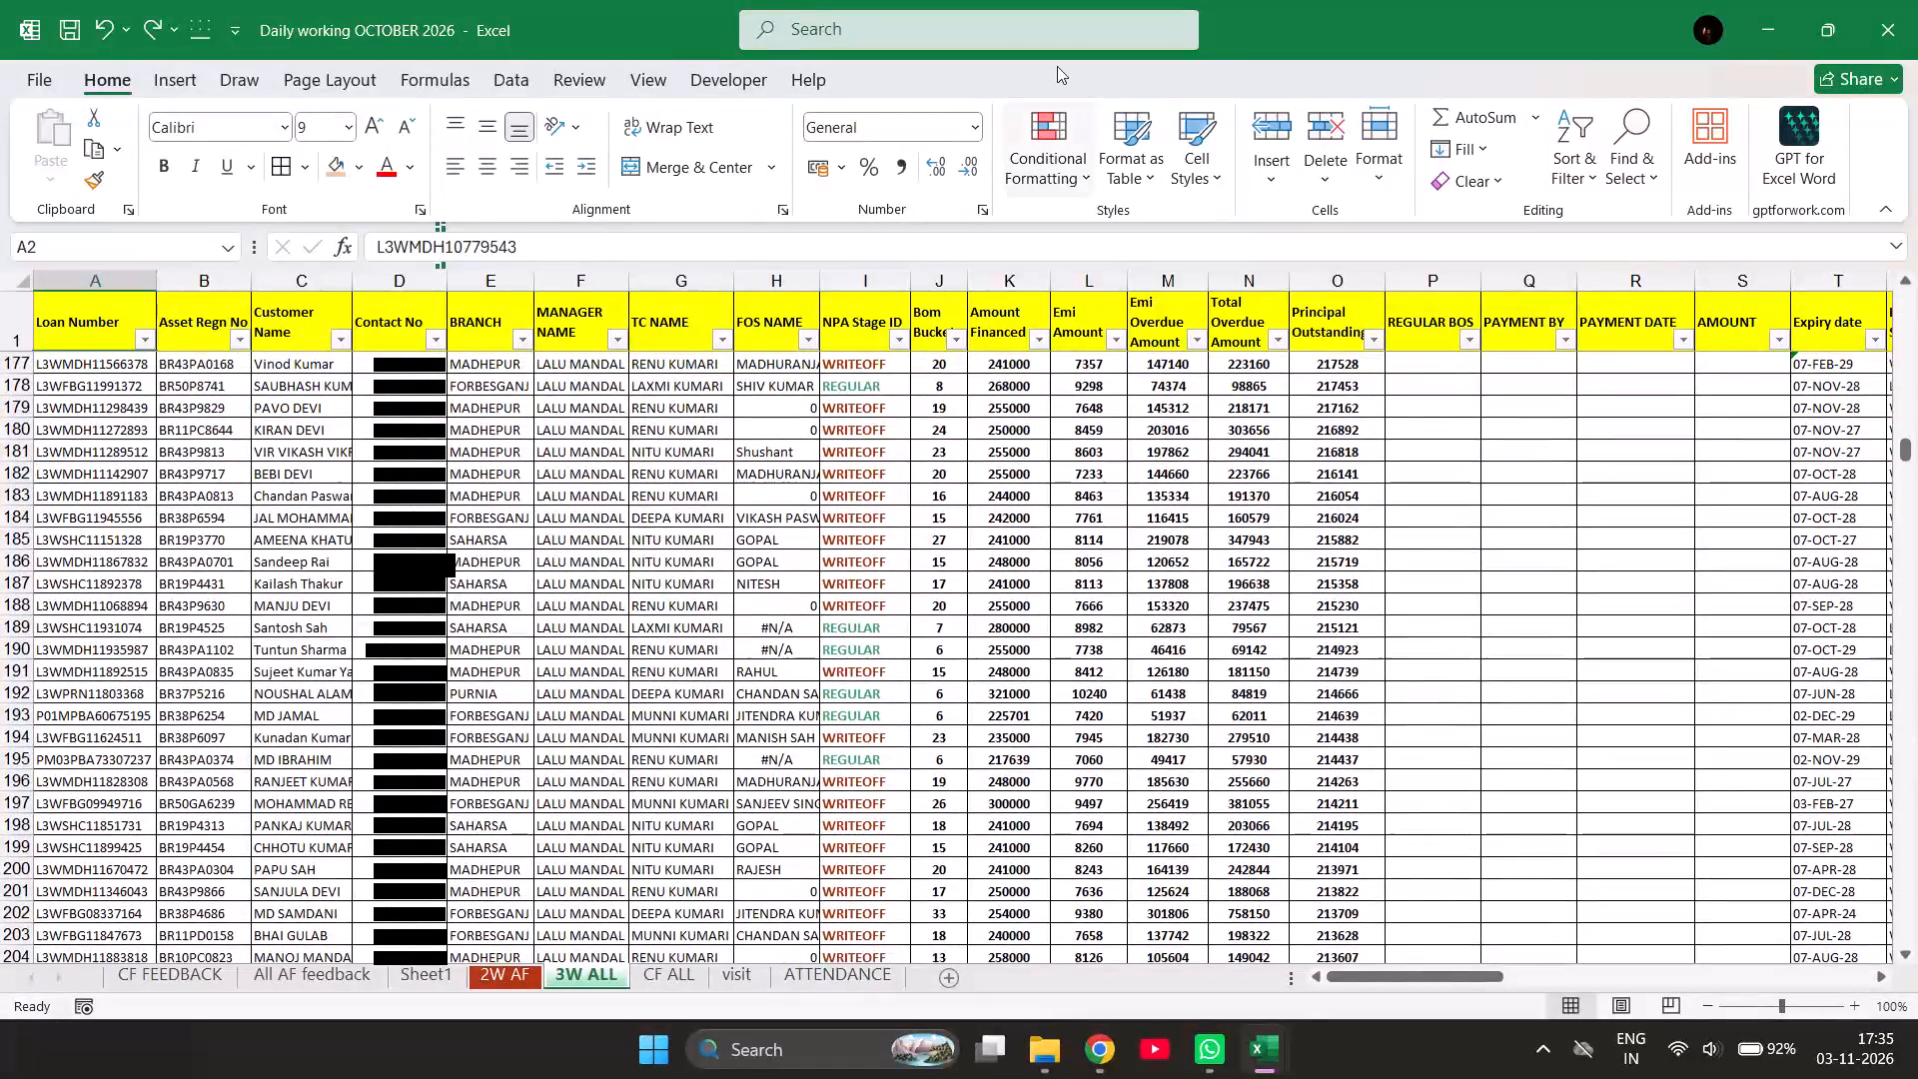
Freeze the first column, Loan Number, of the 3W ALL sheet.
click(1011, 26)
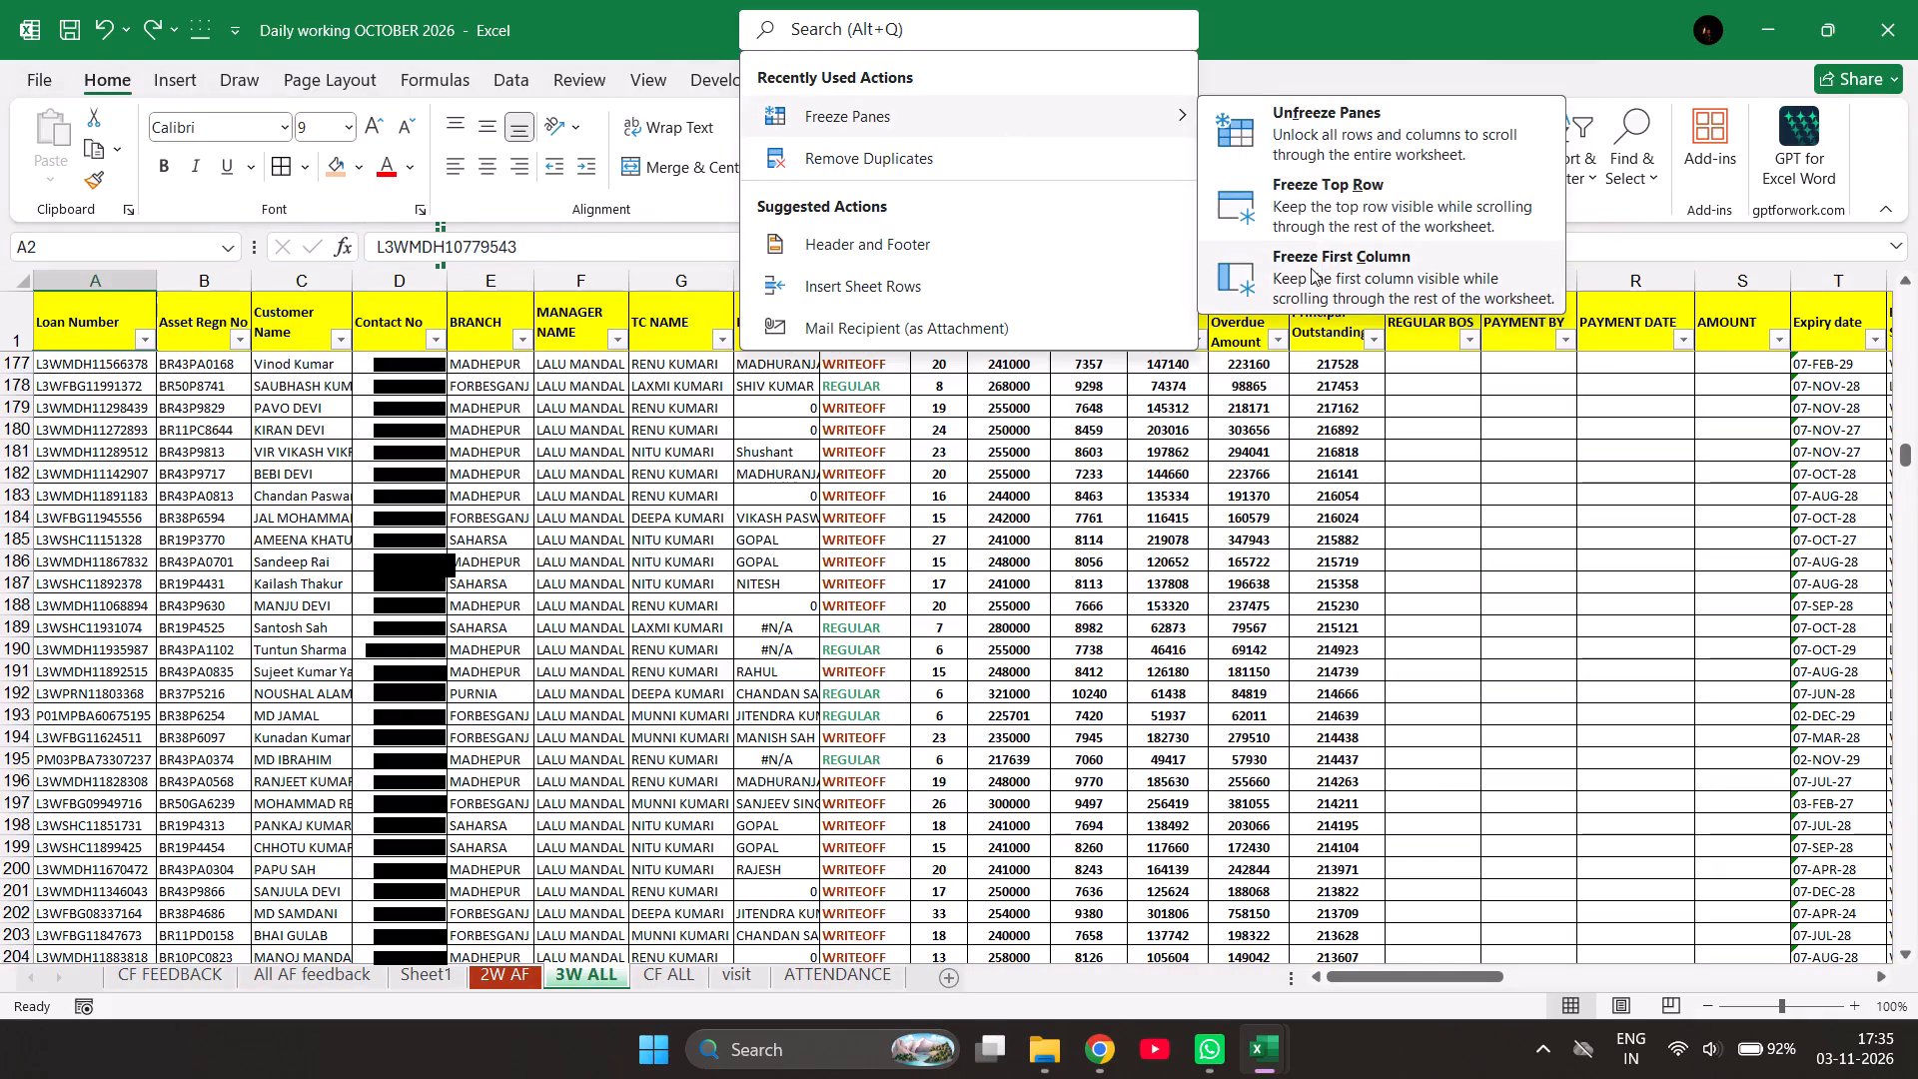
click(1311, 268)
Examine how the Loan Number column and header row behave while moving across and down the 3W ALL sheet.
scroll(627, 601, left, 2)
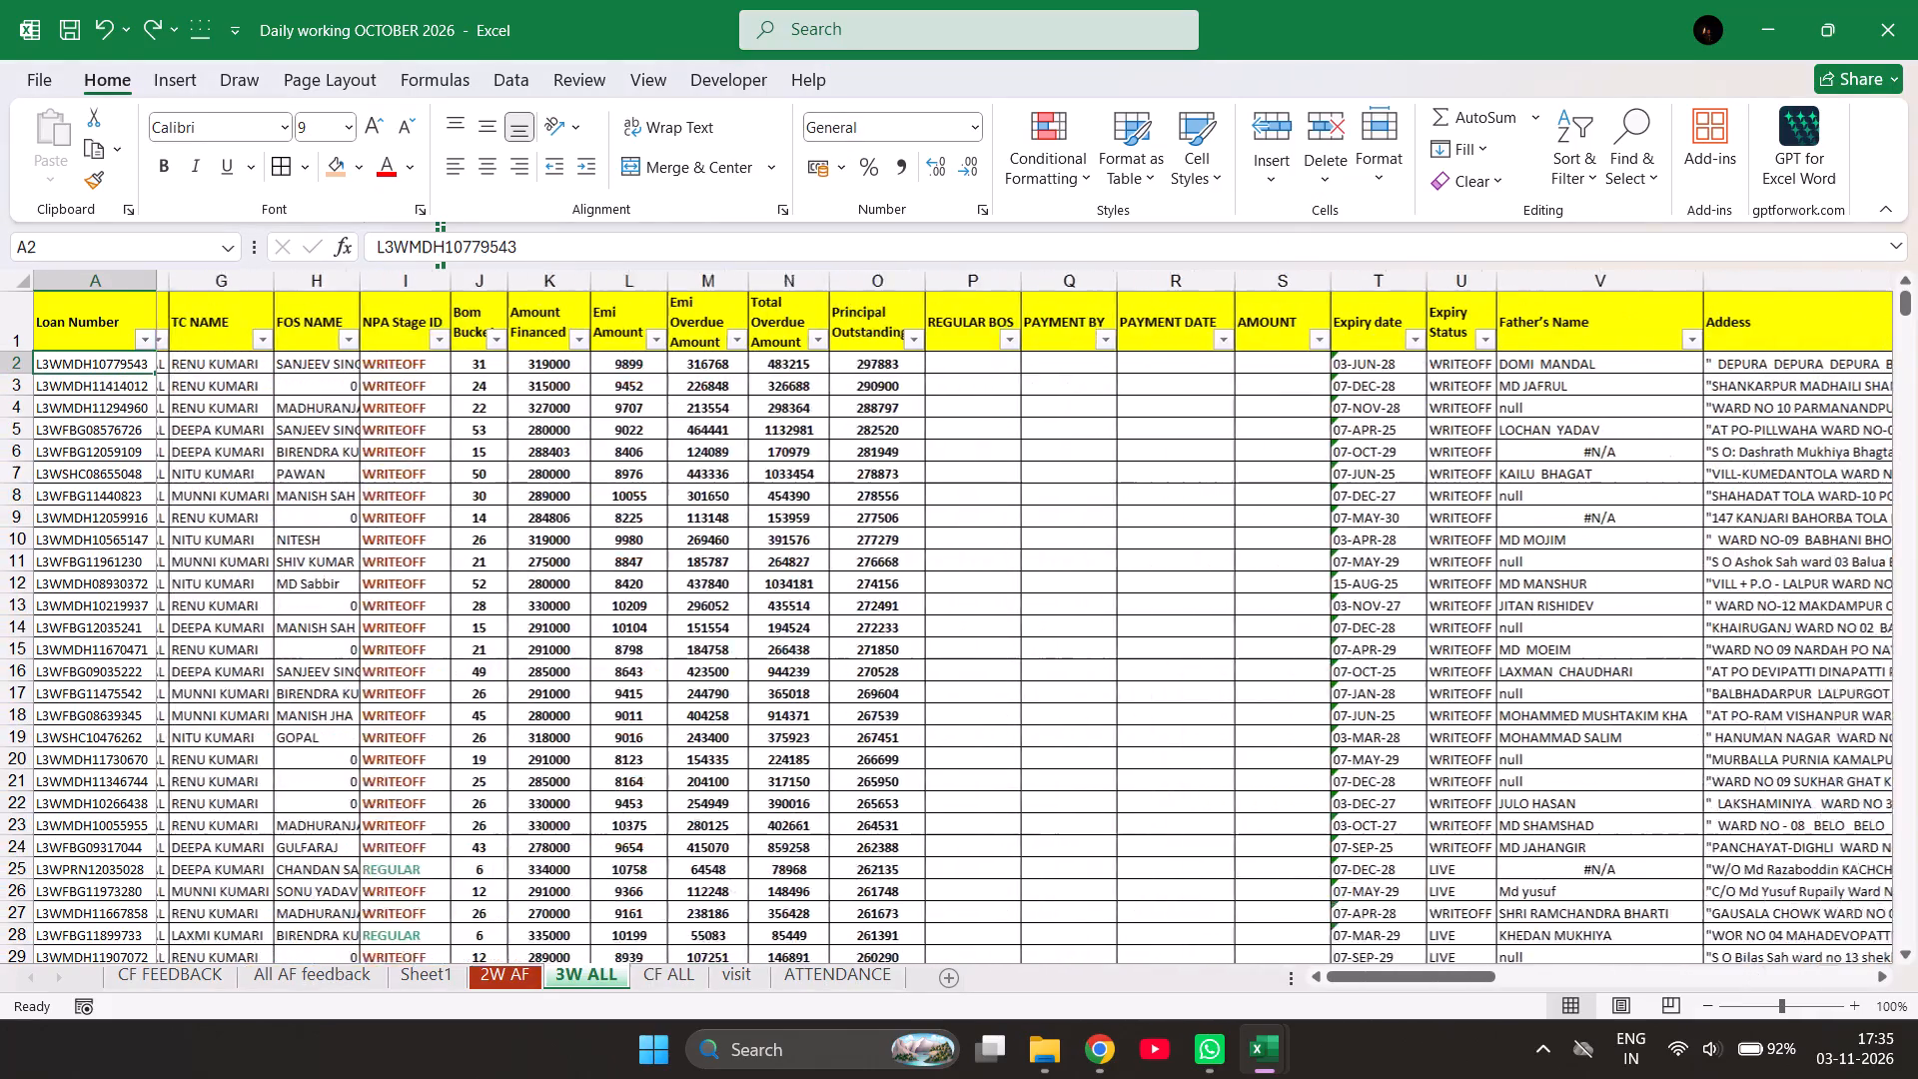
scroll(627, 601, right, 3)
scroll(627, 601, up, 3)
scroll(627, 601, down, 4)
scroll(627, 601, up, 6)
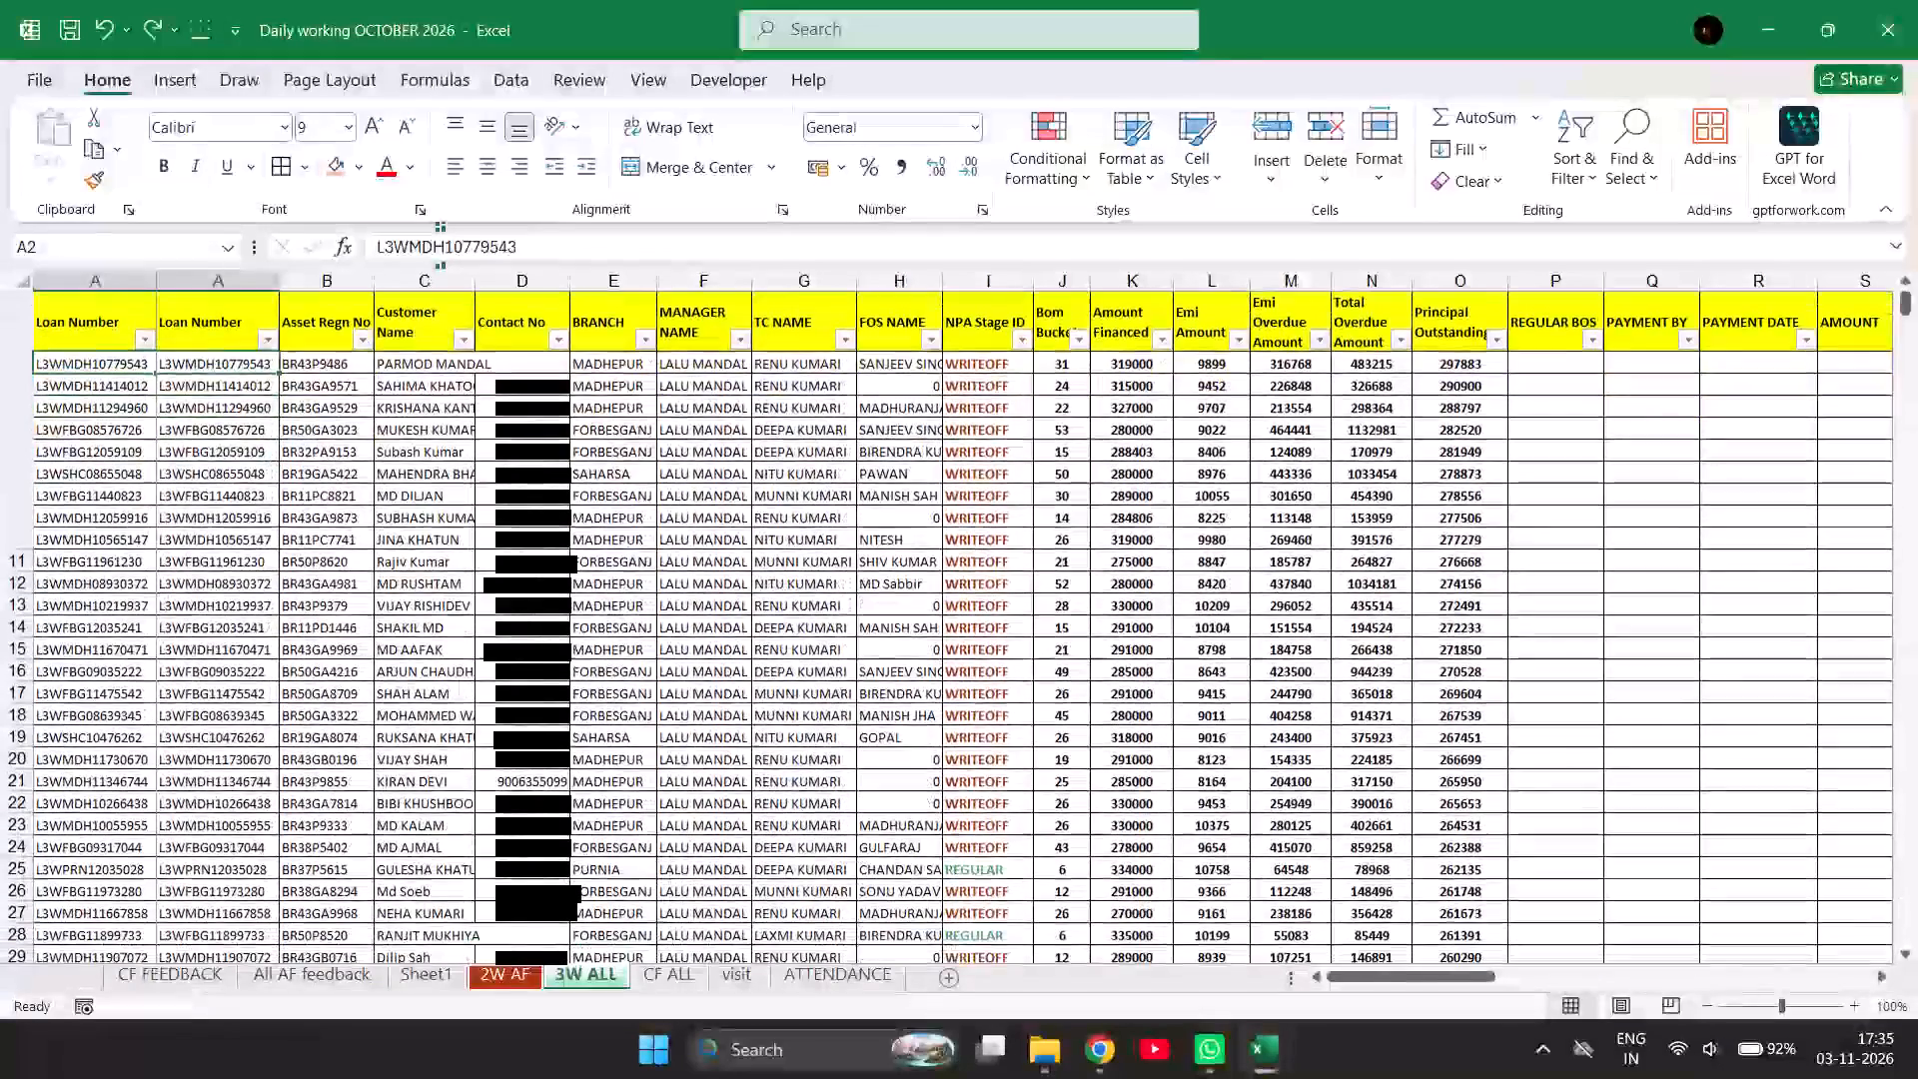
scroll(627, 601, left, 5)
scroll(627, 601, right, 8)
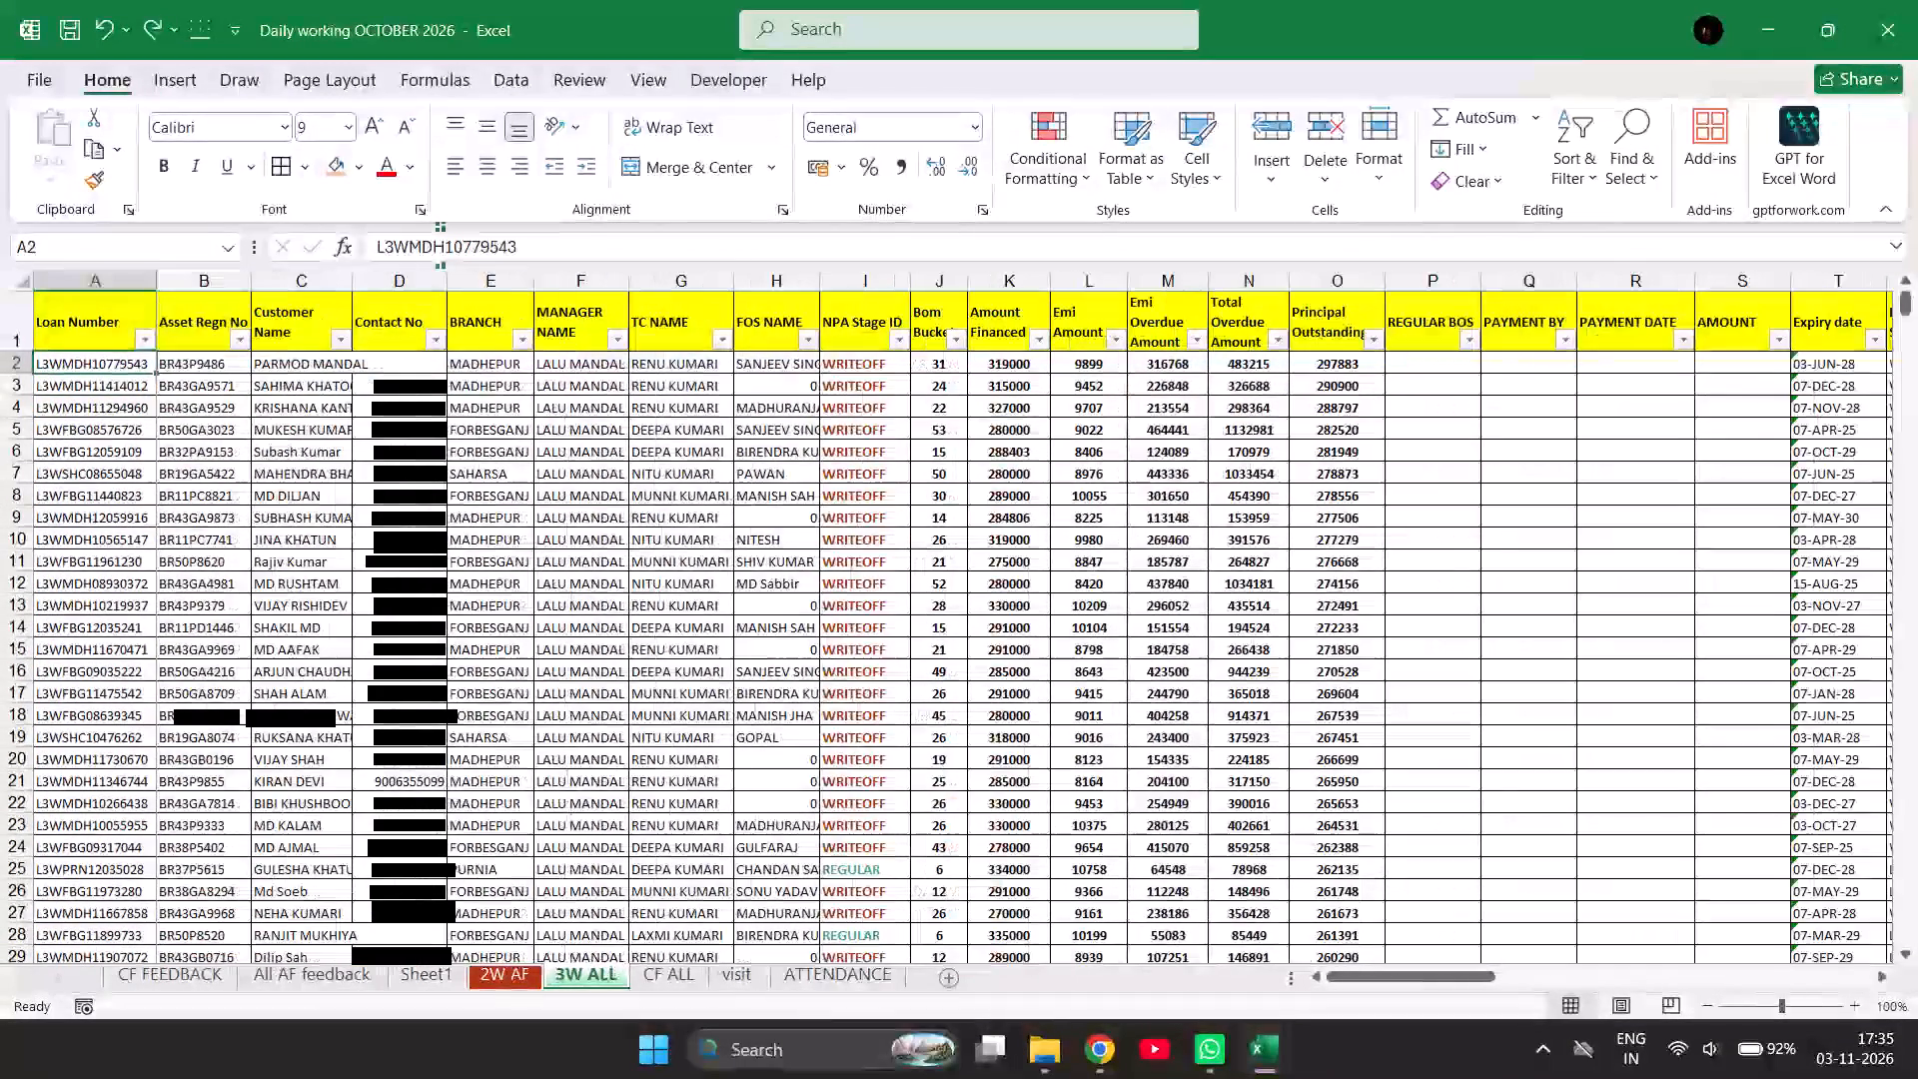
scroll(627, 601, left, 2)
scroll(627, 601, right, 3)
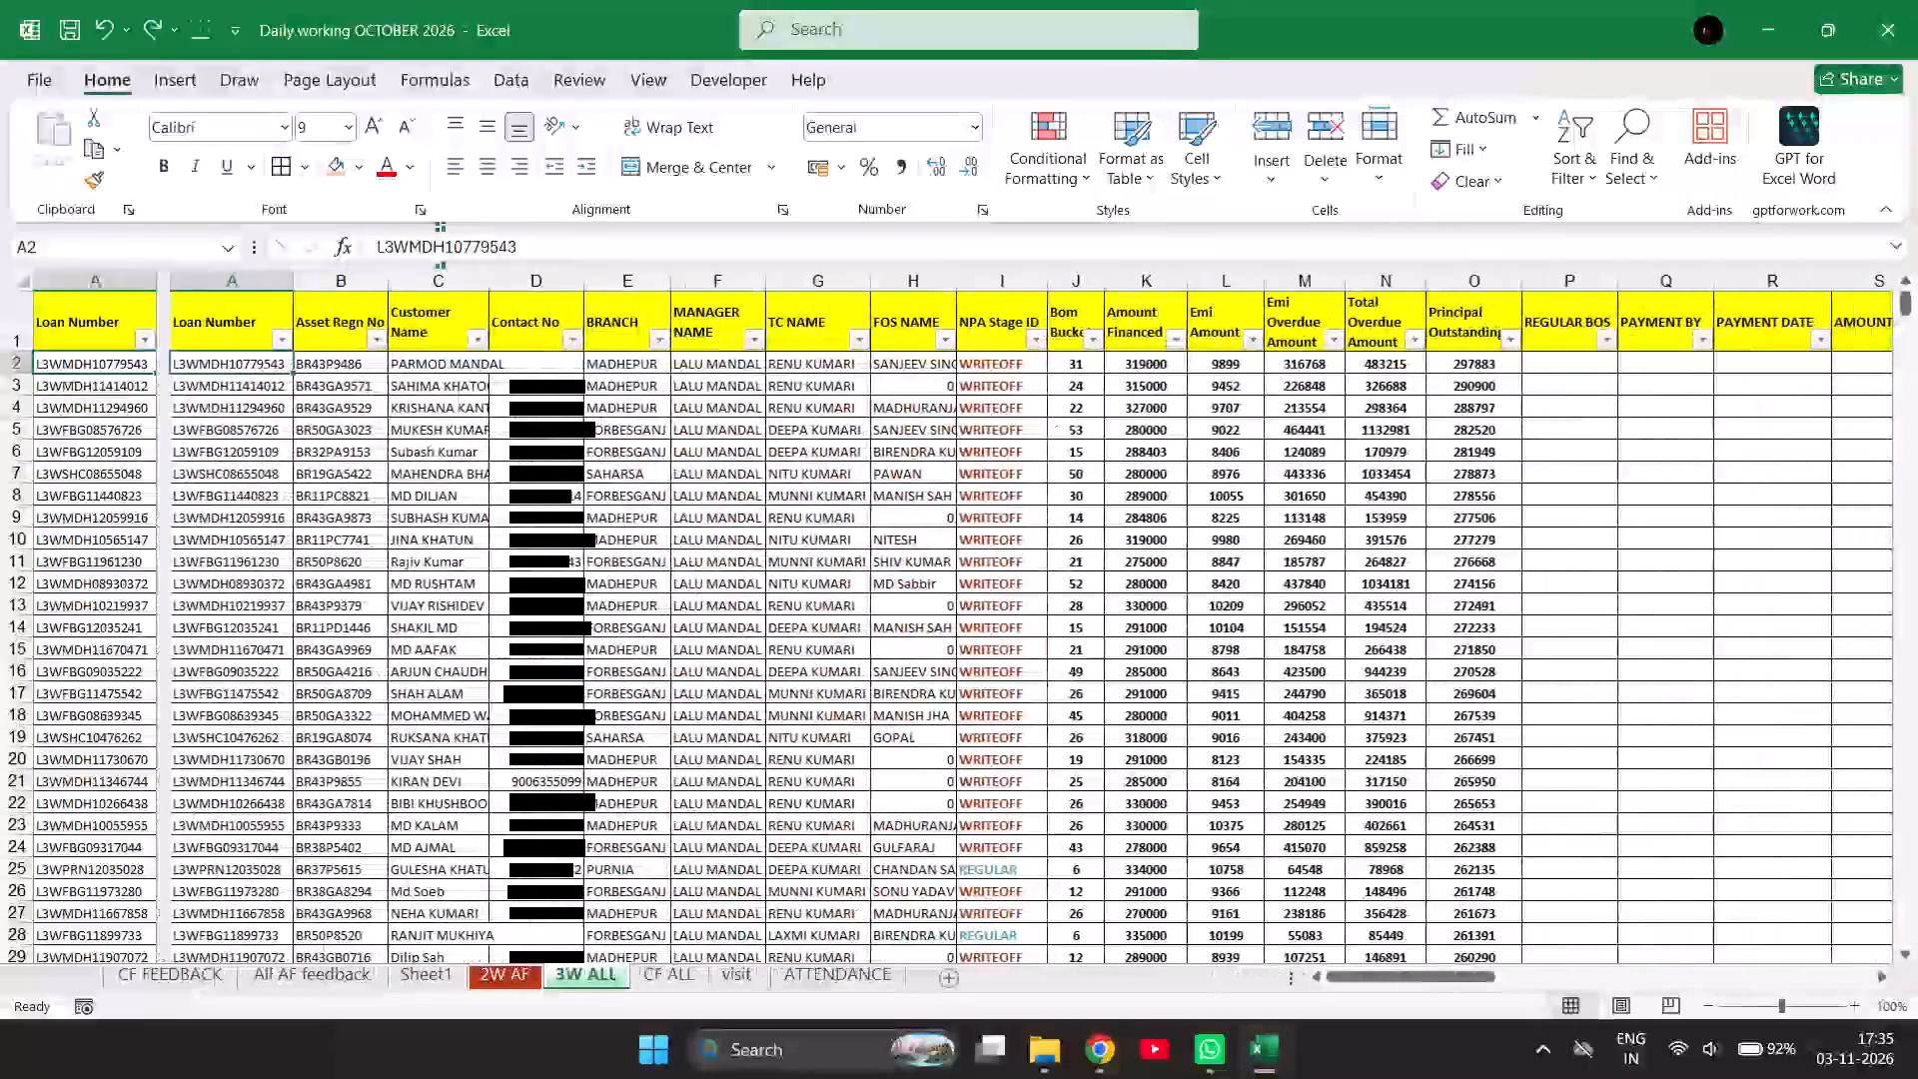
scroll(627, 601, left, 1)
scroll(627, 601, right, 1)
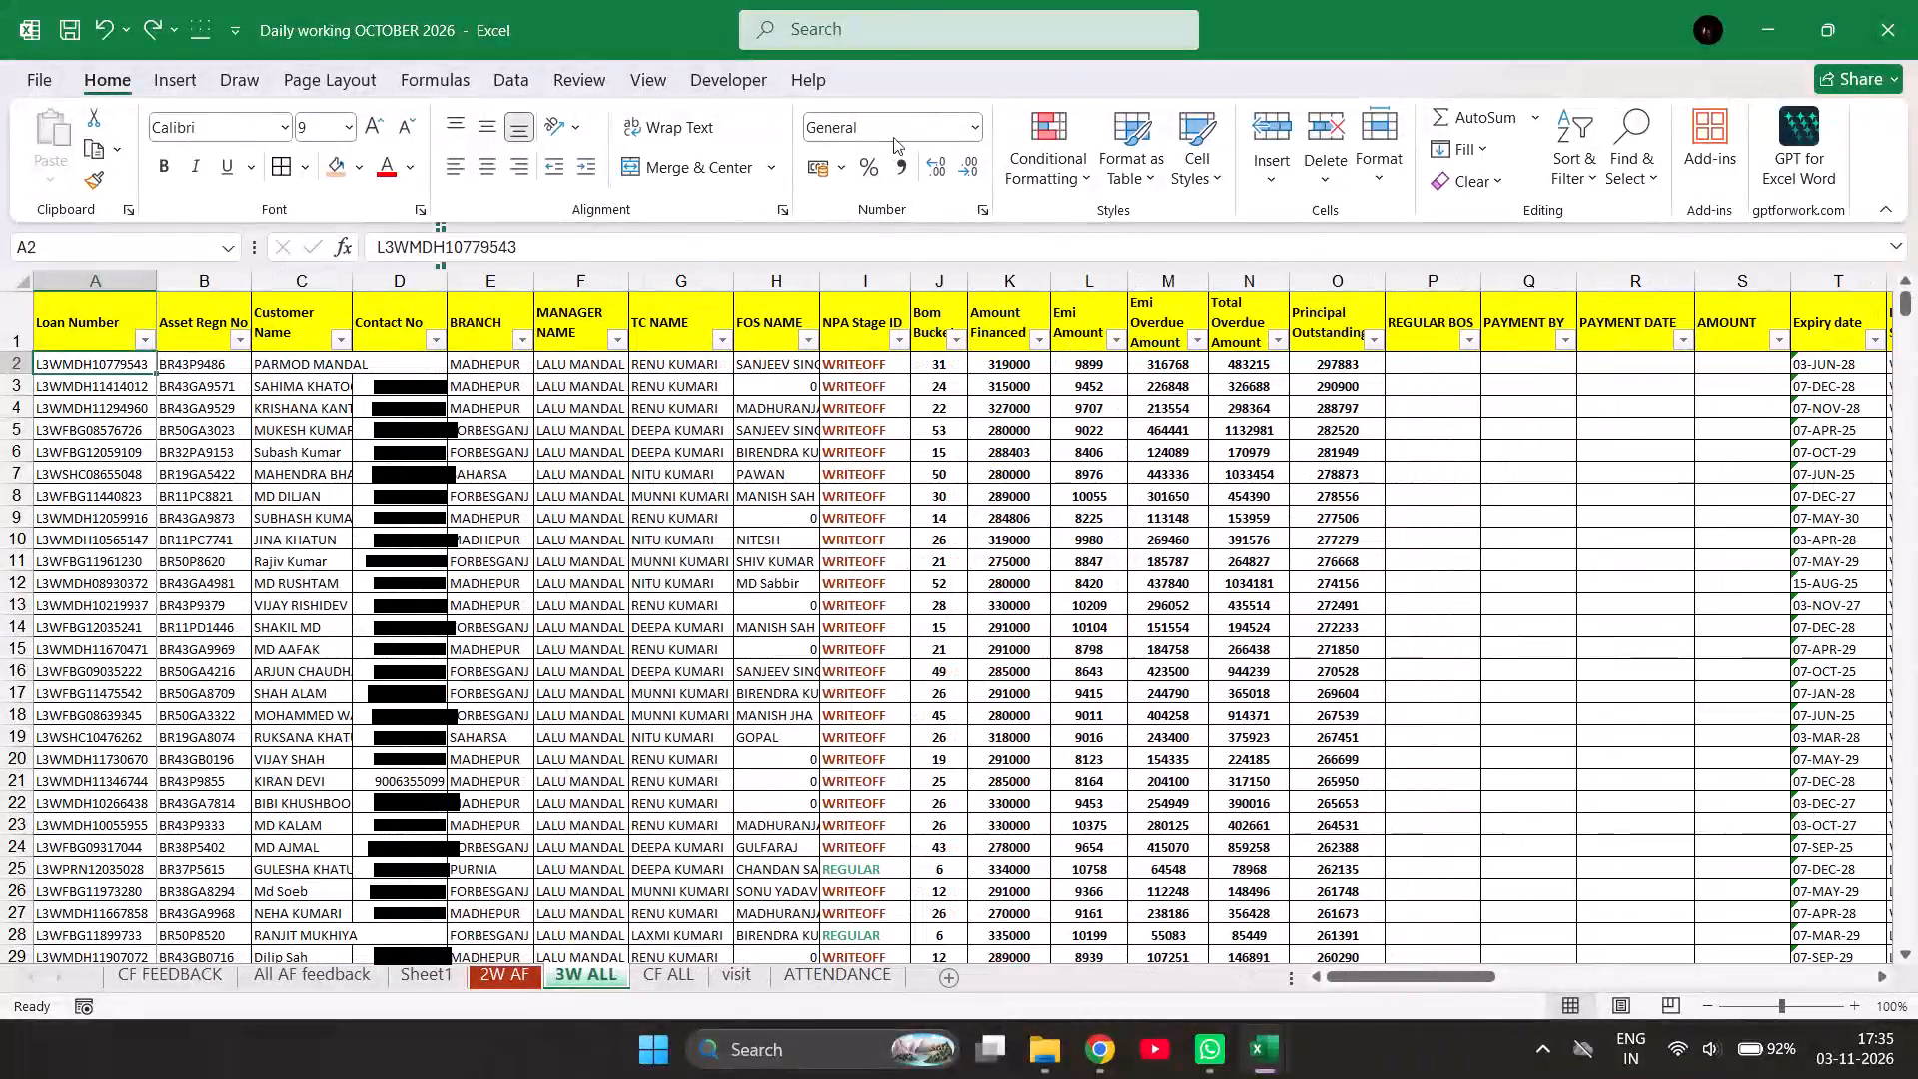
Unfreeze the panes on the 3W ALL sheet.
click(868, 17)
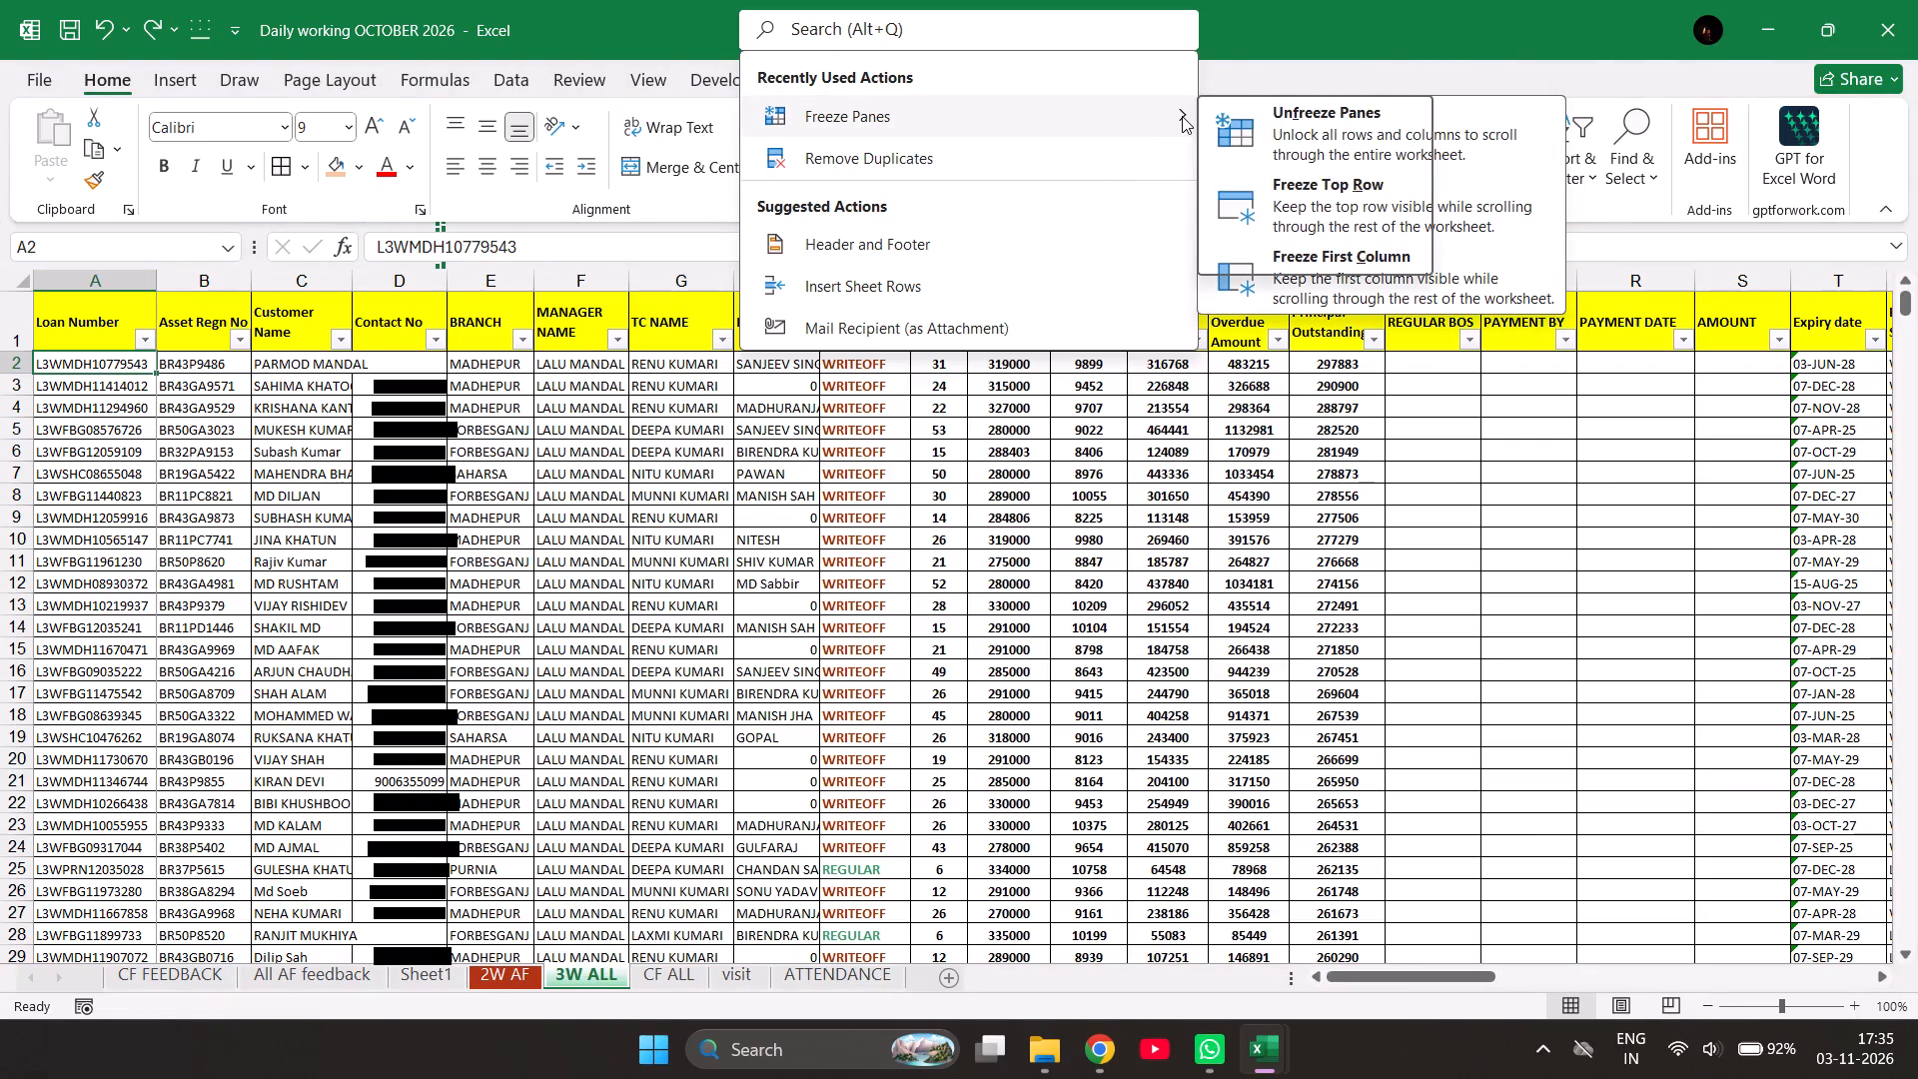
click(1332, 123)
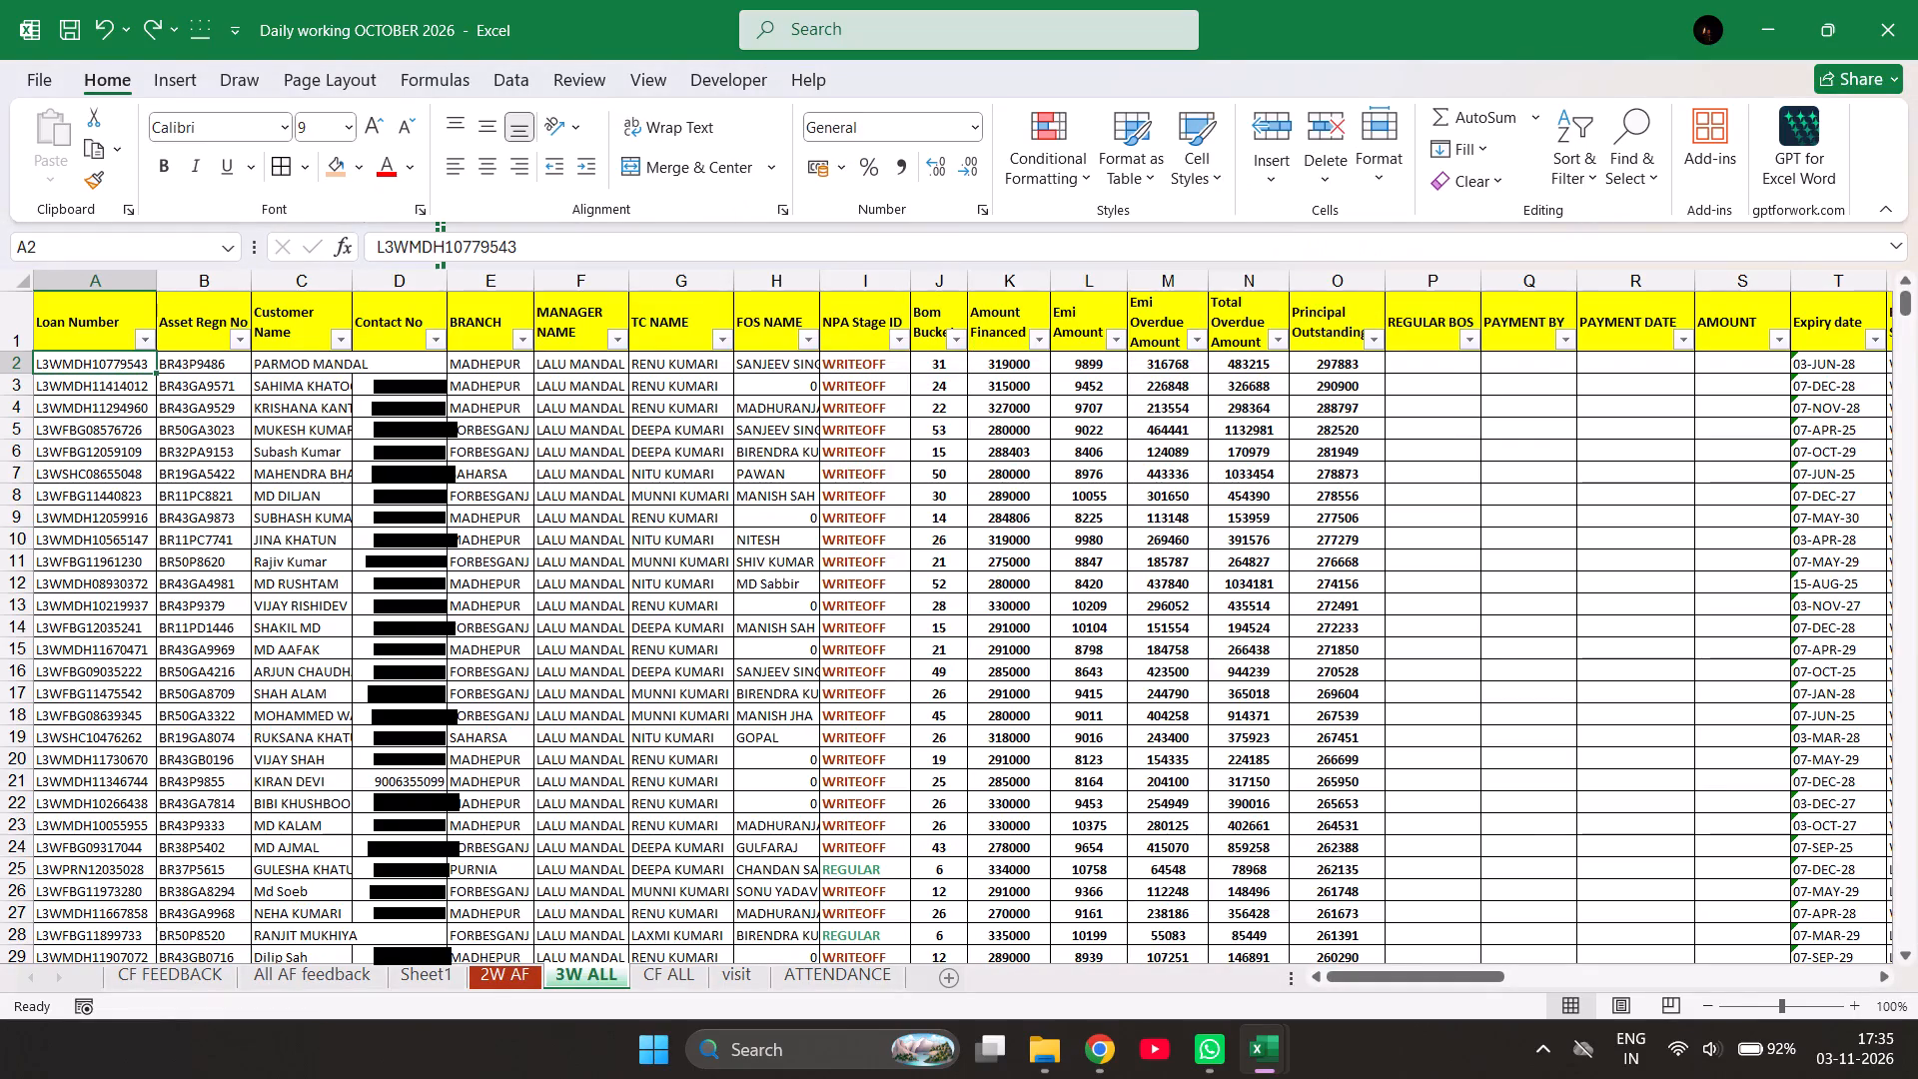
Check how the 3W ALL sheet moves across and down with the panes unfrozen.
scroll(1064, 643, down, 2)
scroll(1064, 643, up, 2)
scroll(1064, 643, left, 3)
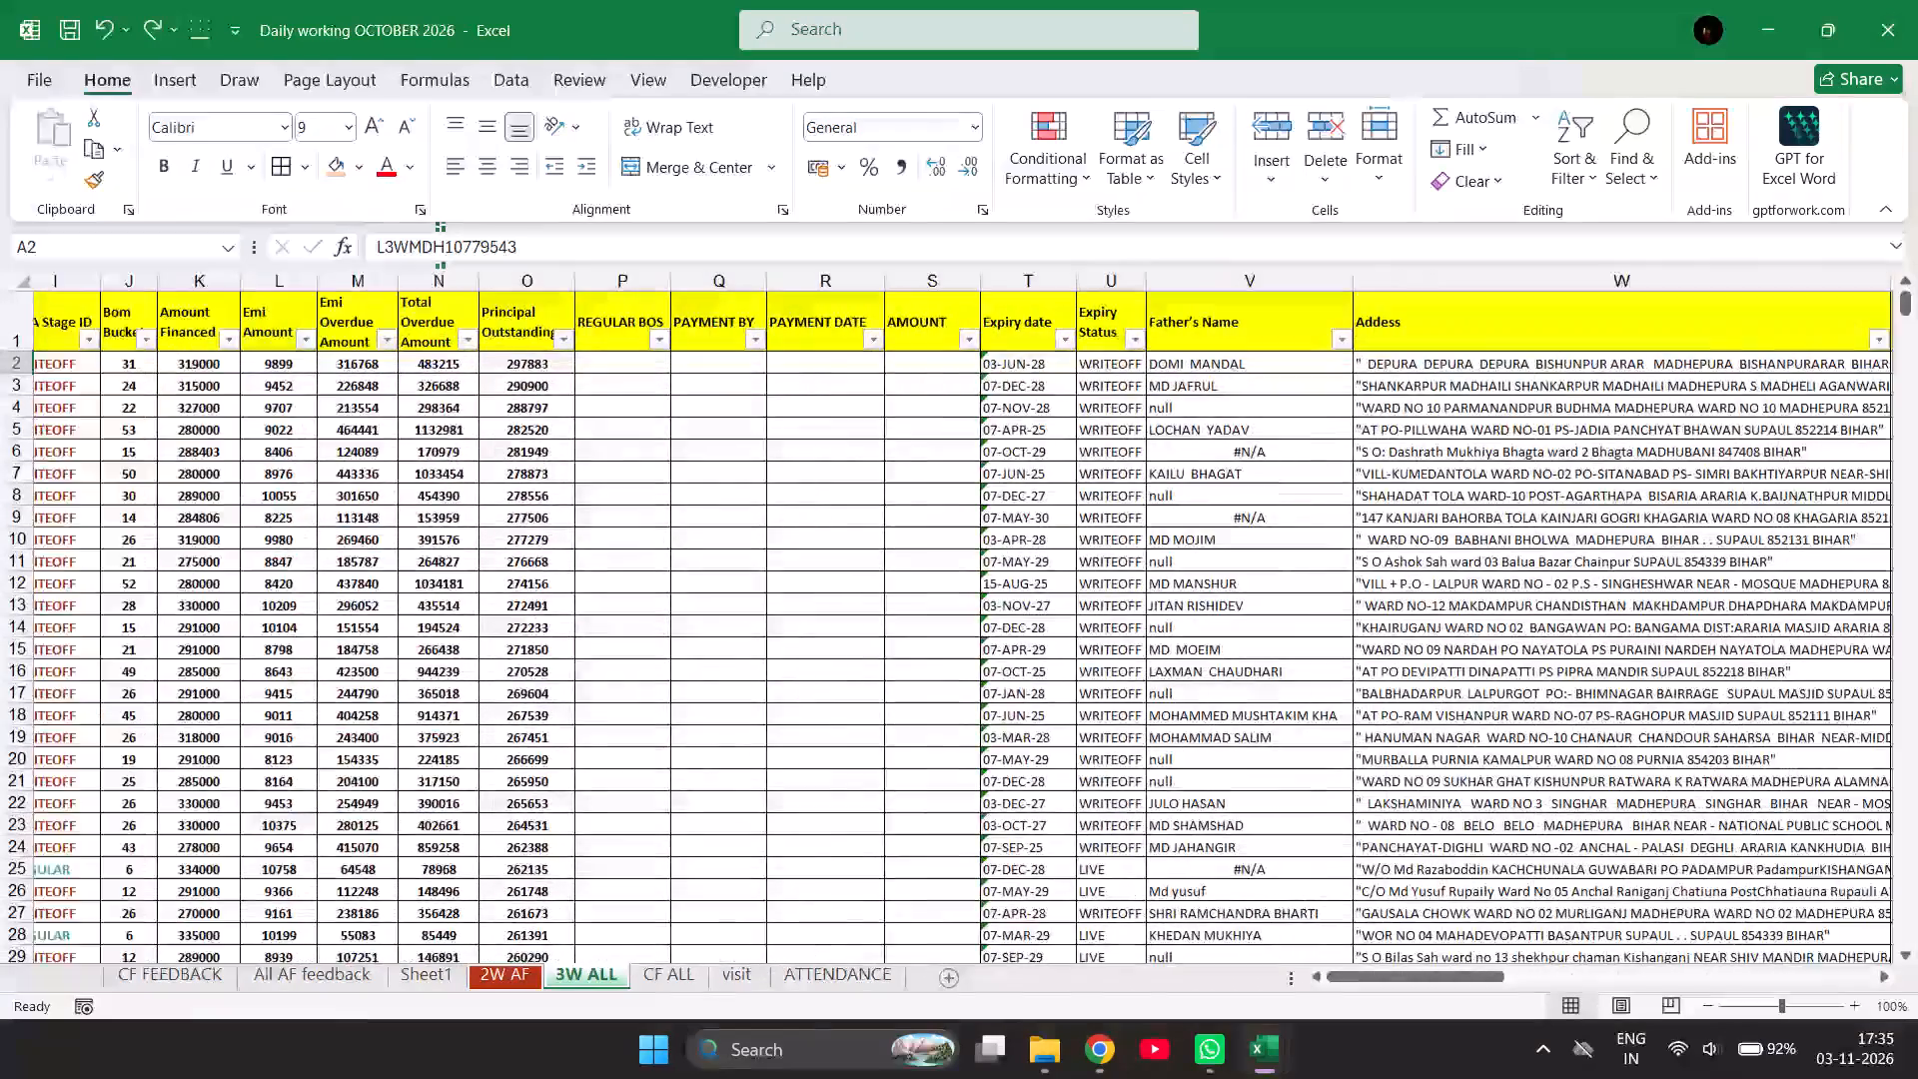
scroll(1064, 643, right, 3)
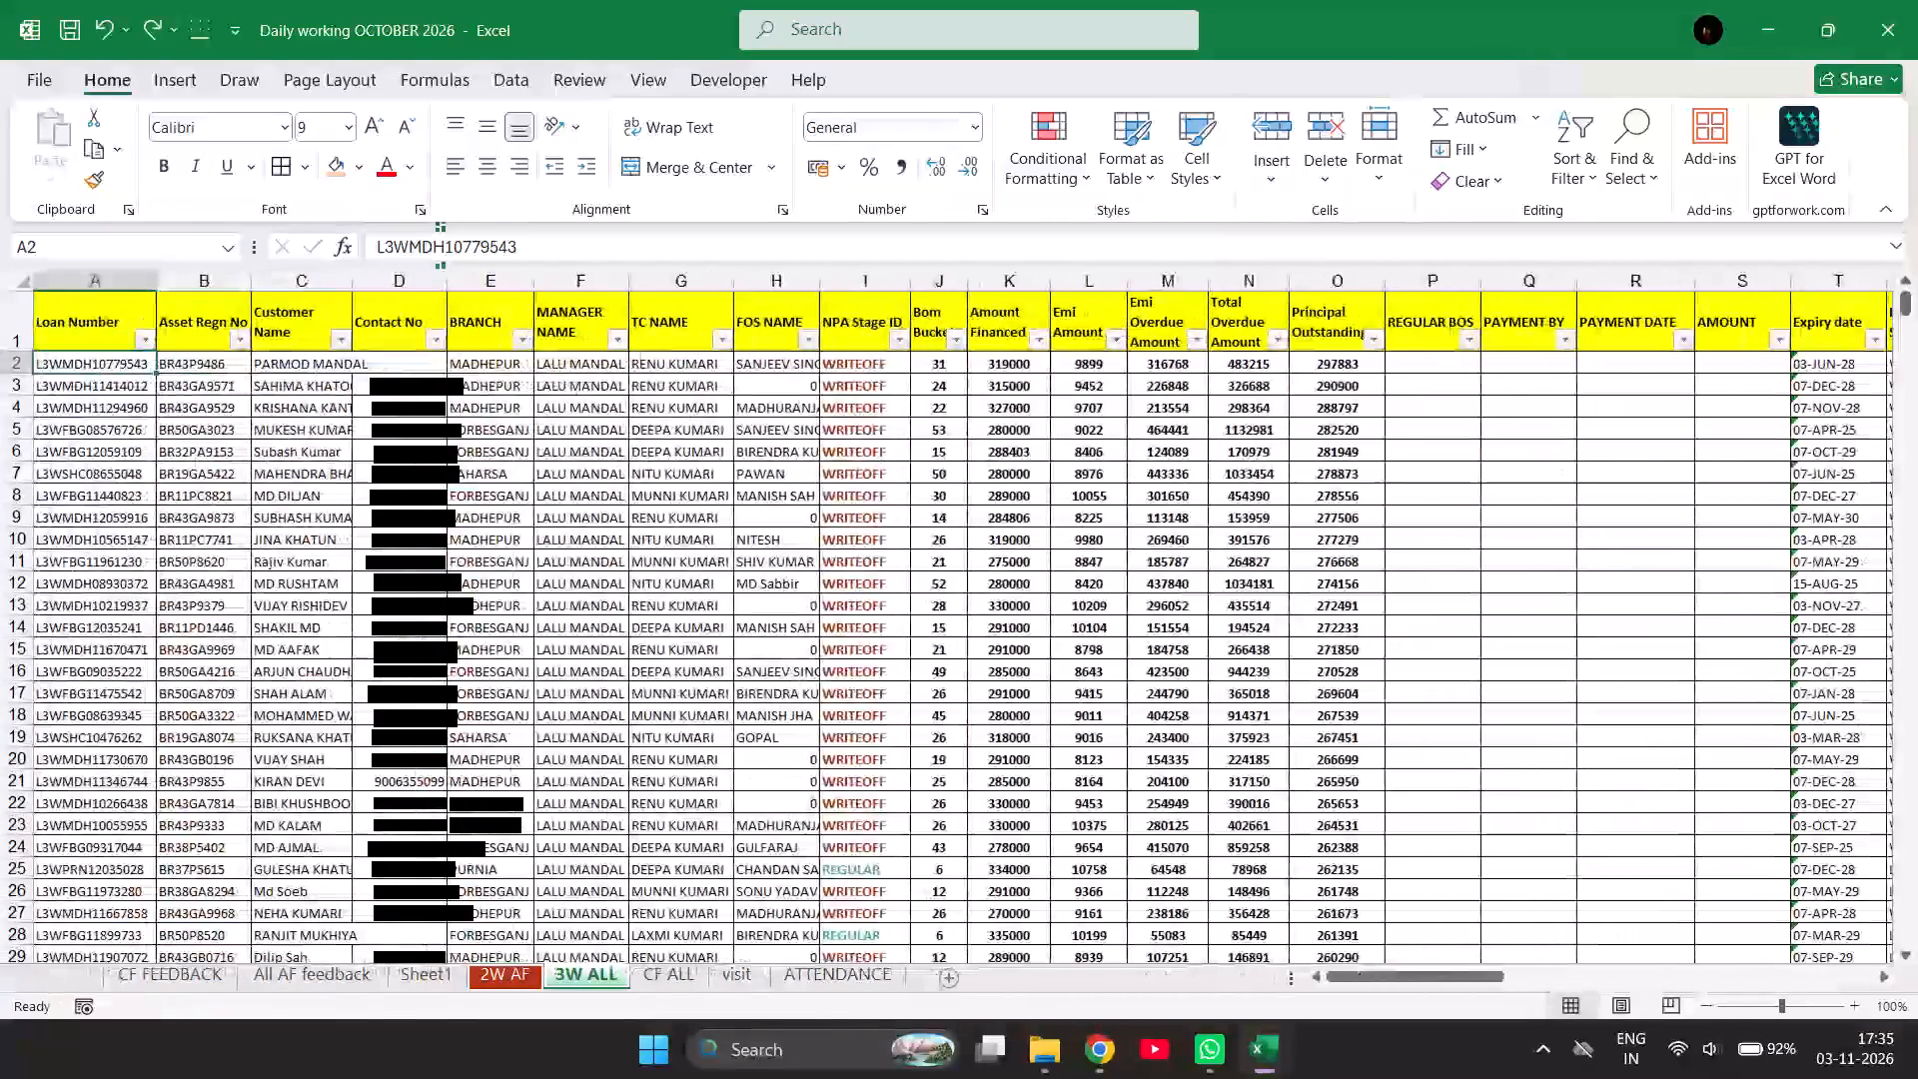
scroll(1064, 643, down, 2)
scroll(1064, 643, up, 3)
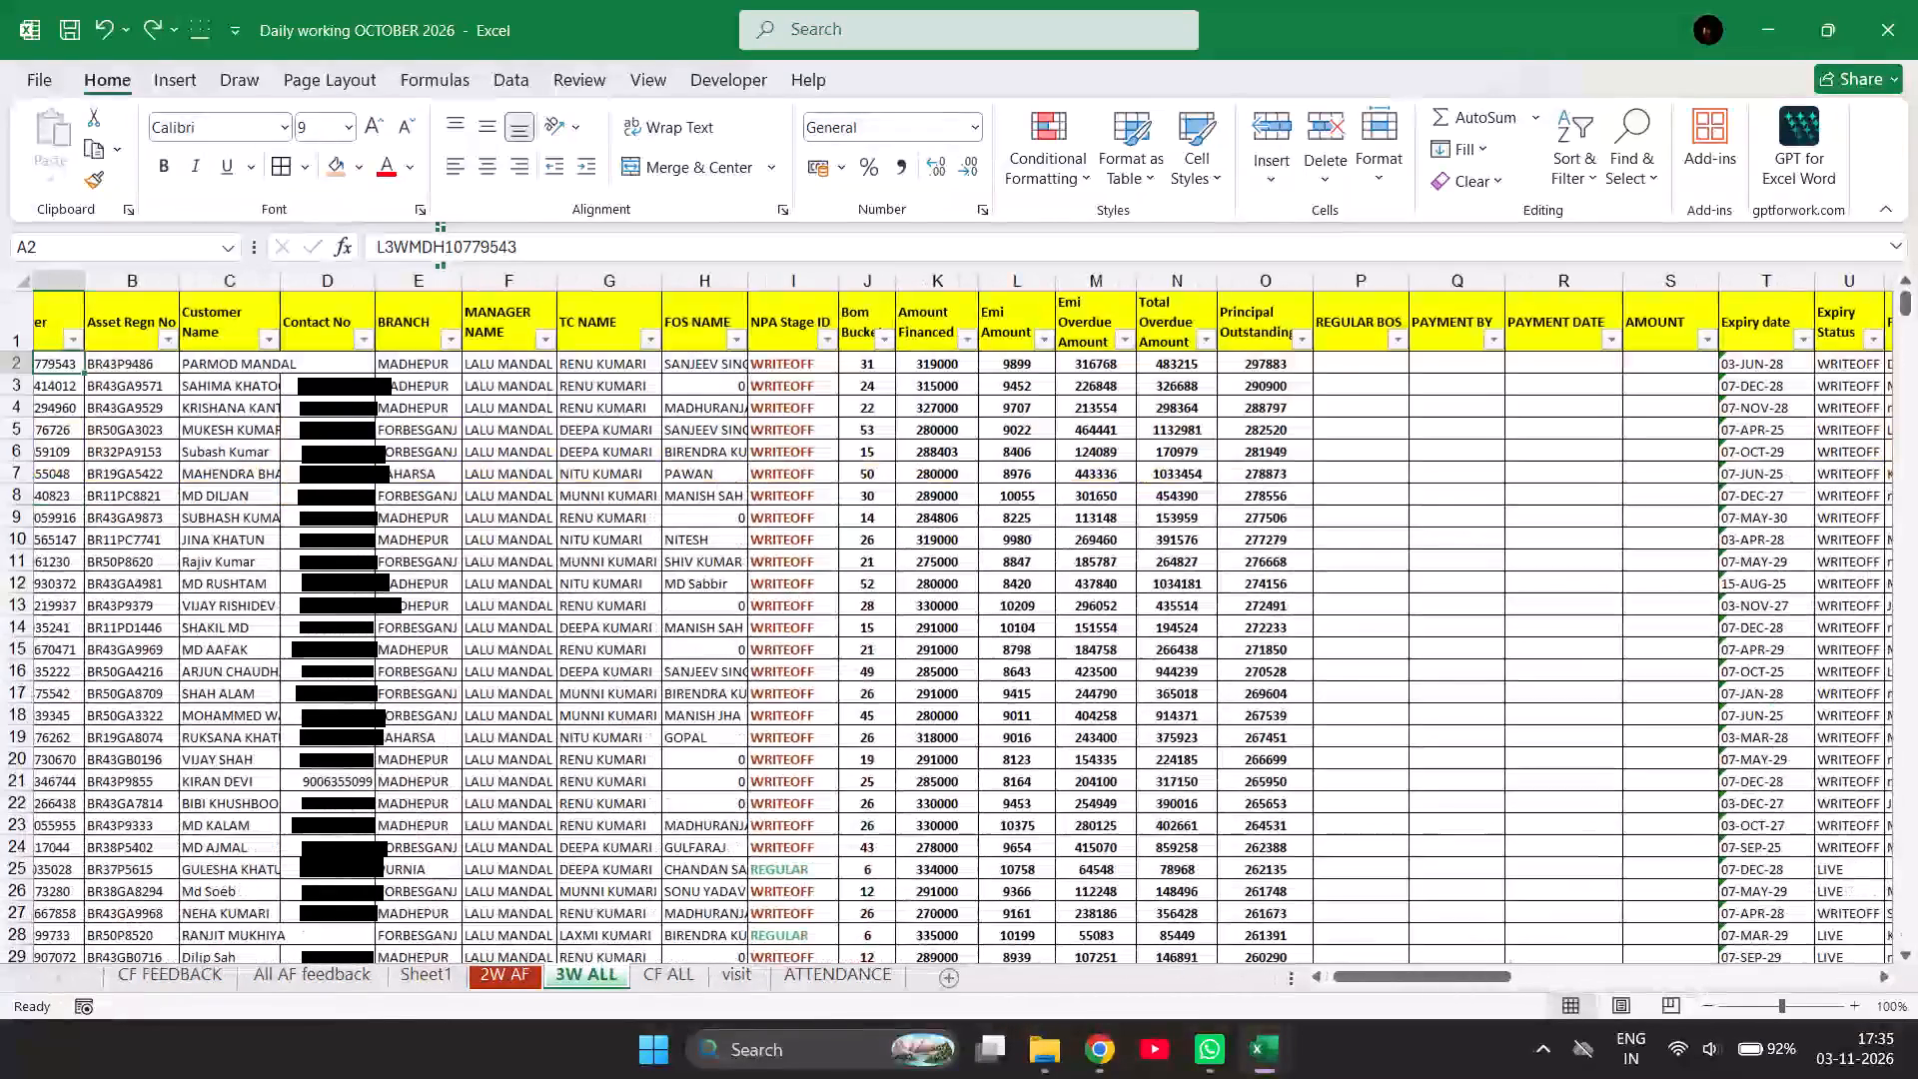
scroll(1064, 643, right, 1)
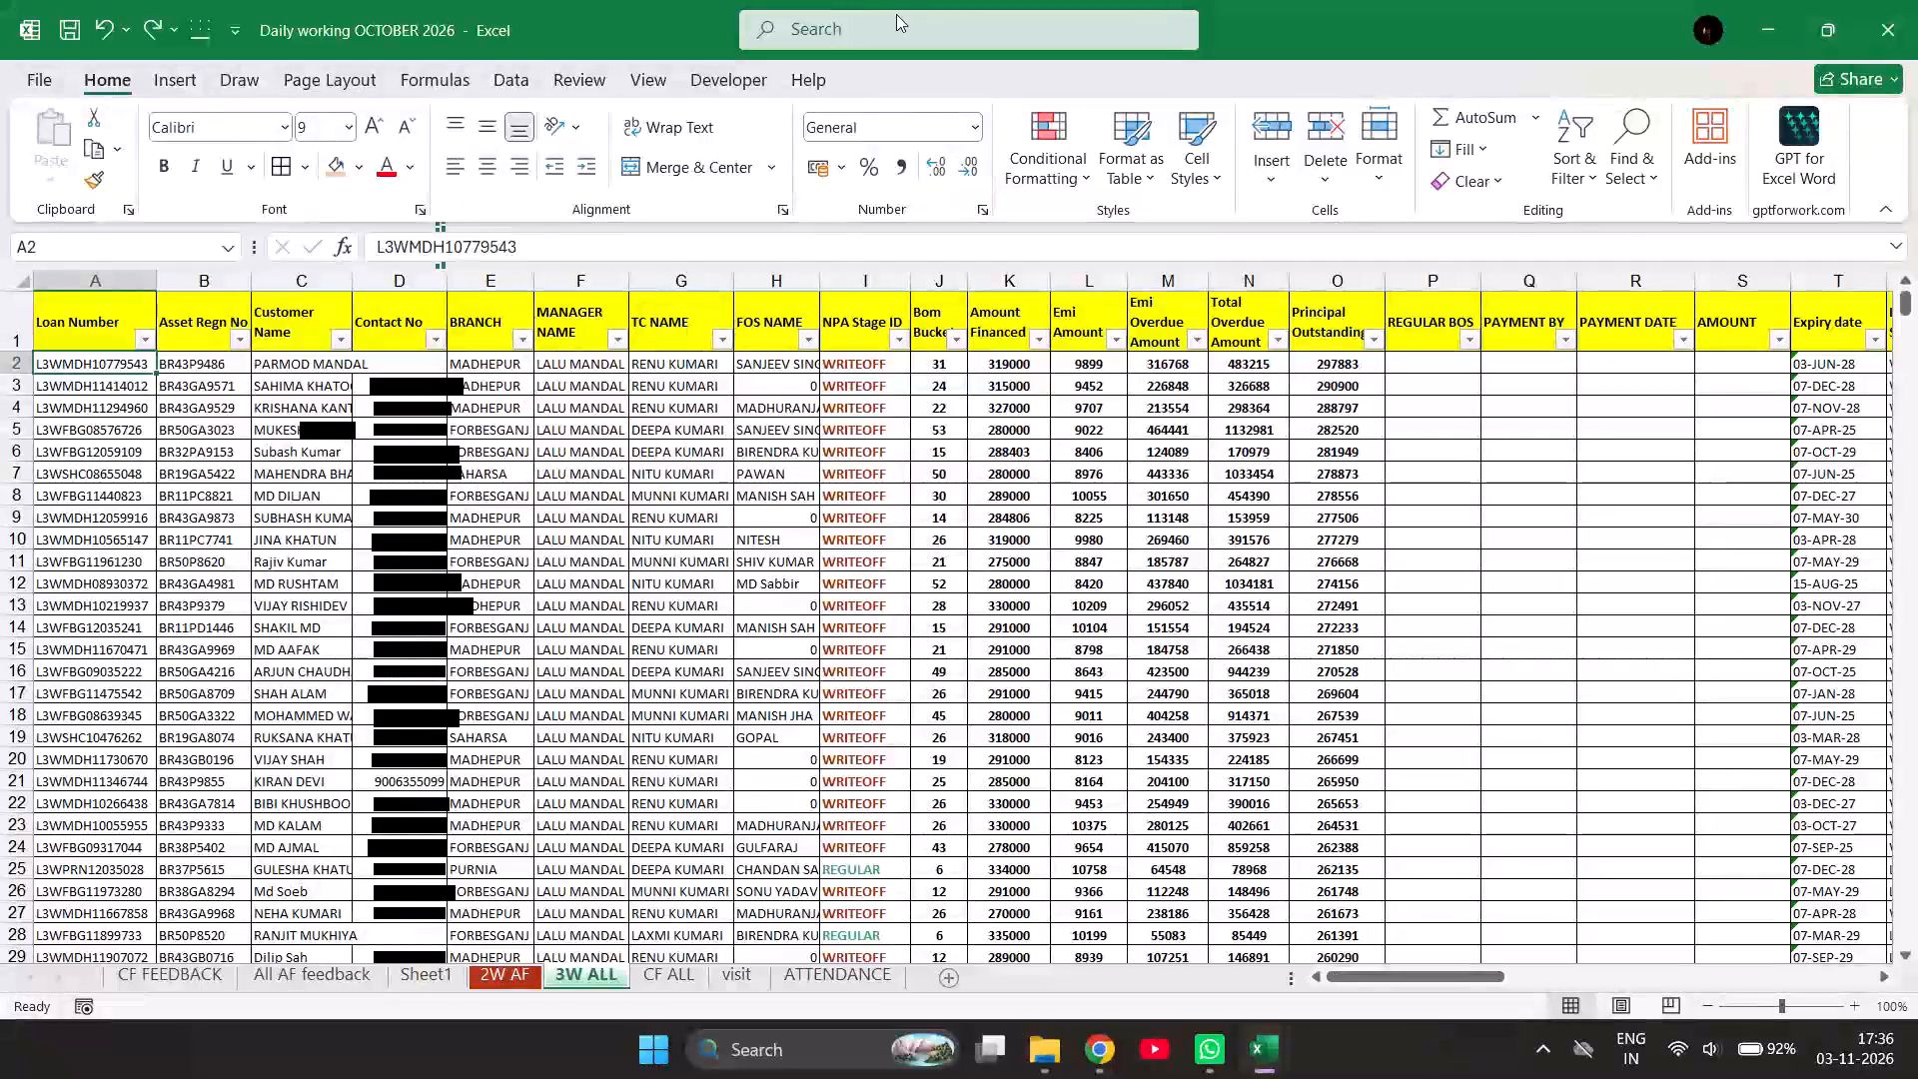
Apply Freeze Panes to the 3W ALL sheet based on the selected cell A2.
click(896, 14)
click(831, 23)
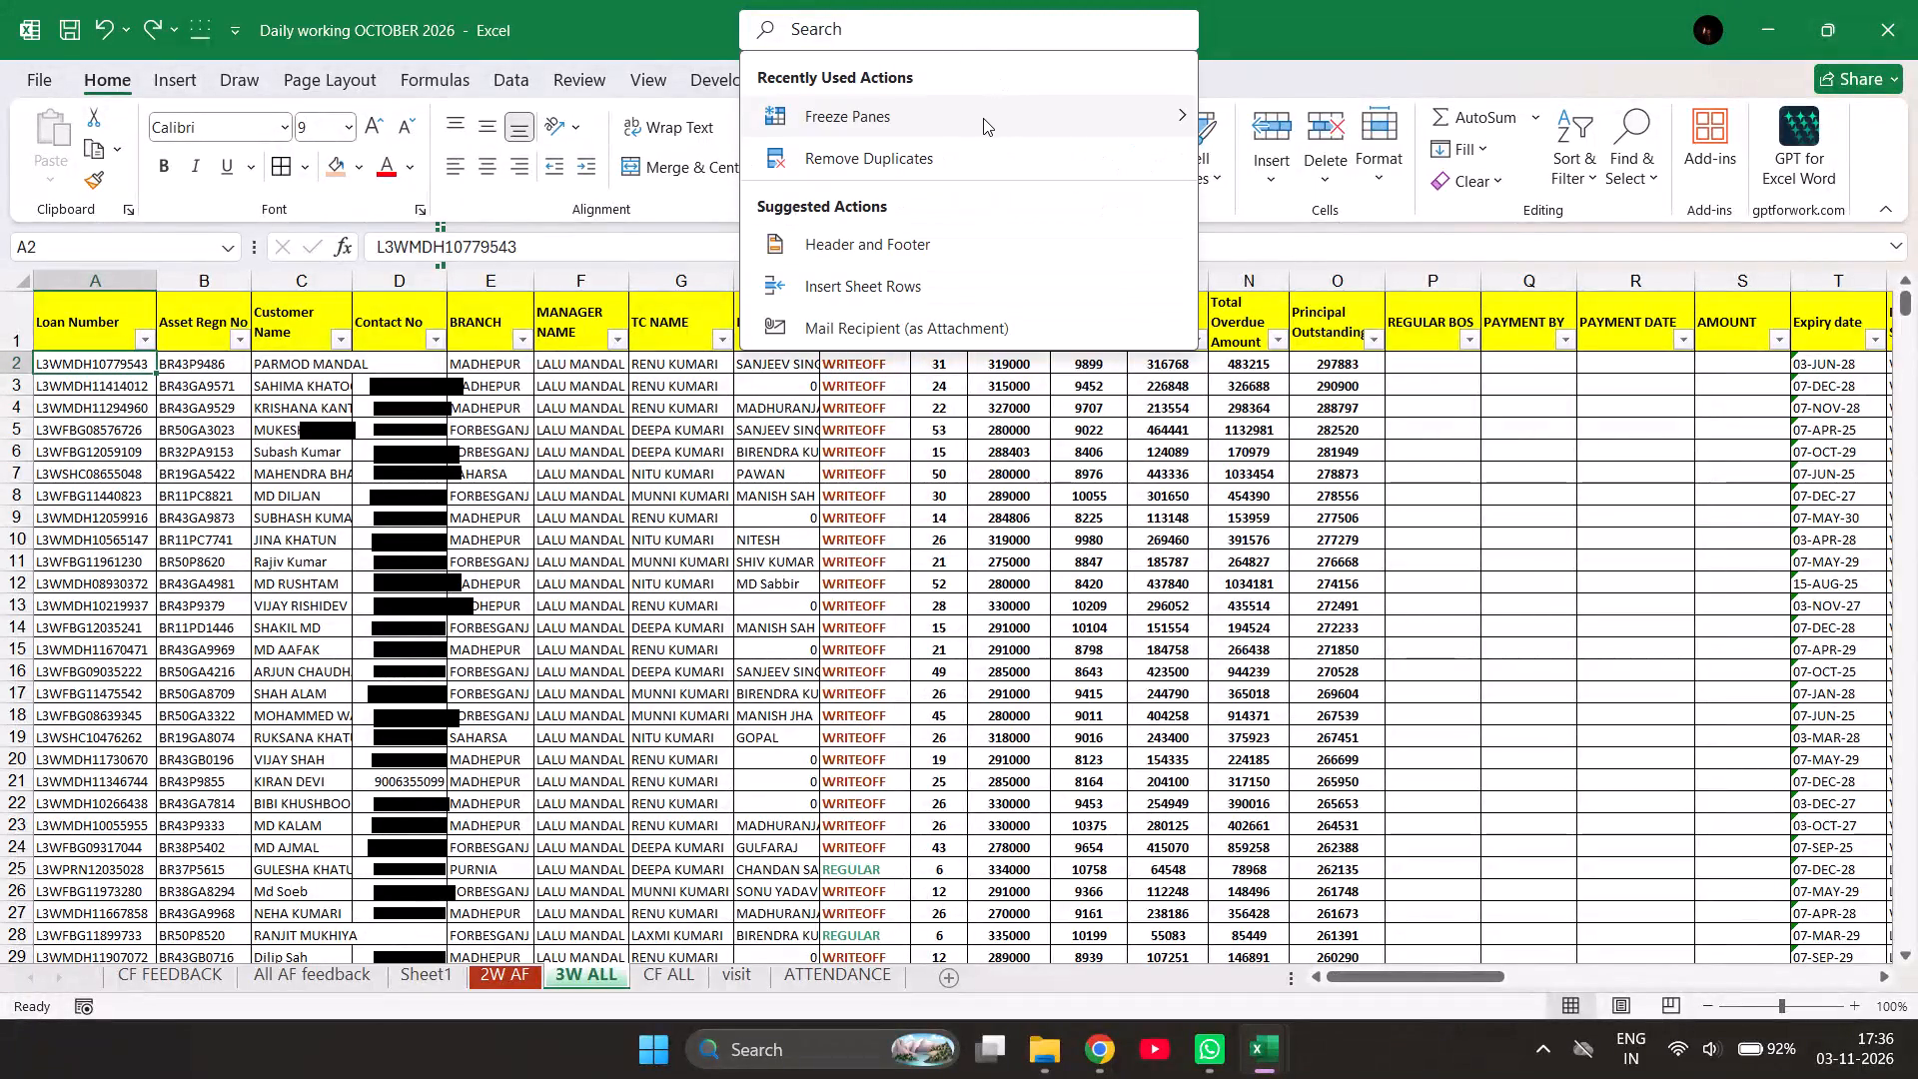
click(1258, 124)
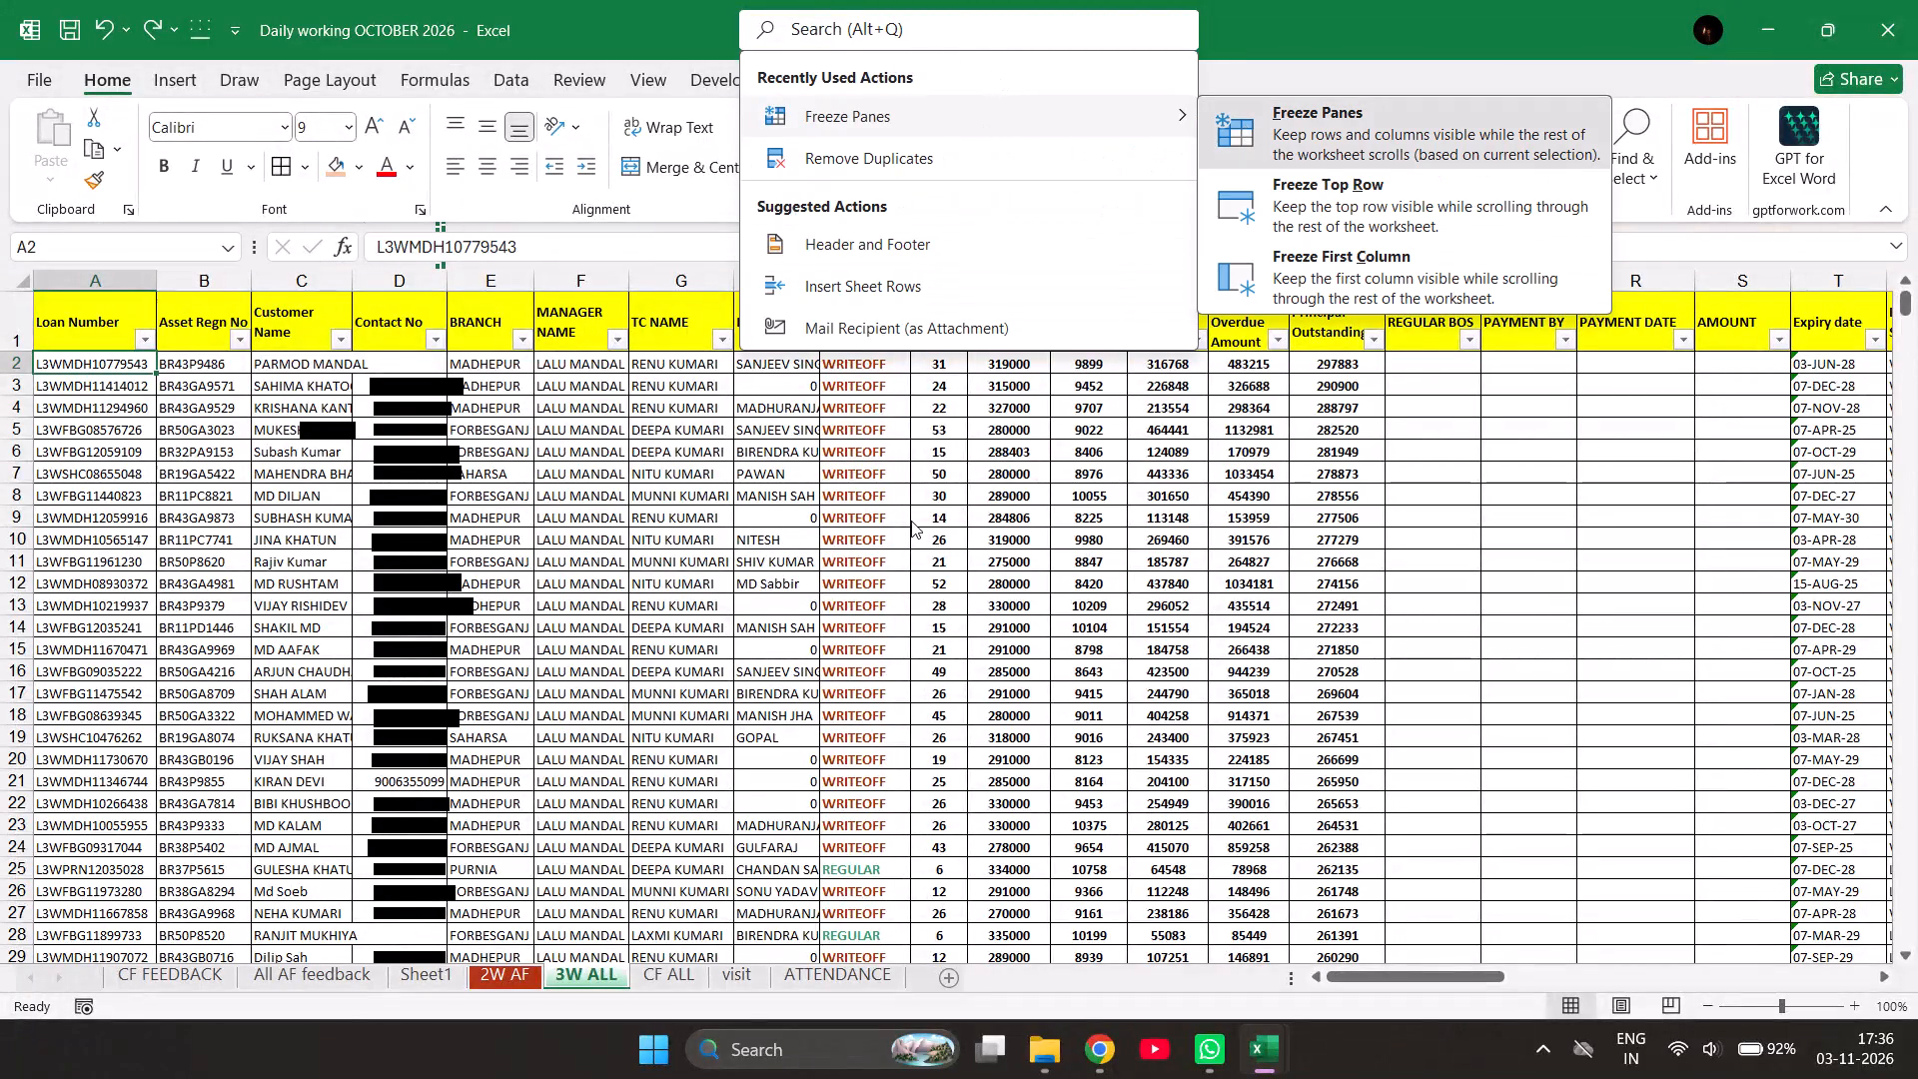
Check which headers and columns stay in view while moving across and down the 3W ALL sheet.
scroll(911, 521, down, 2)
scroll(911, 521, left, 1)
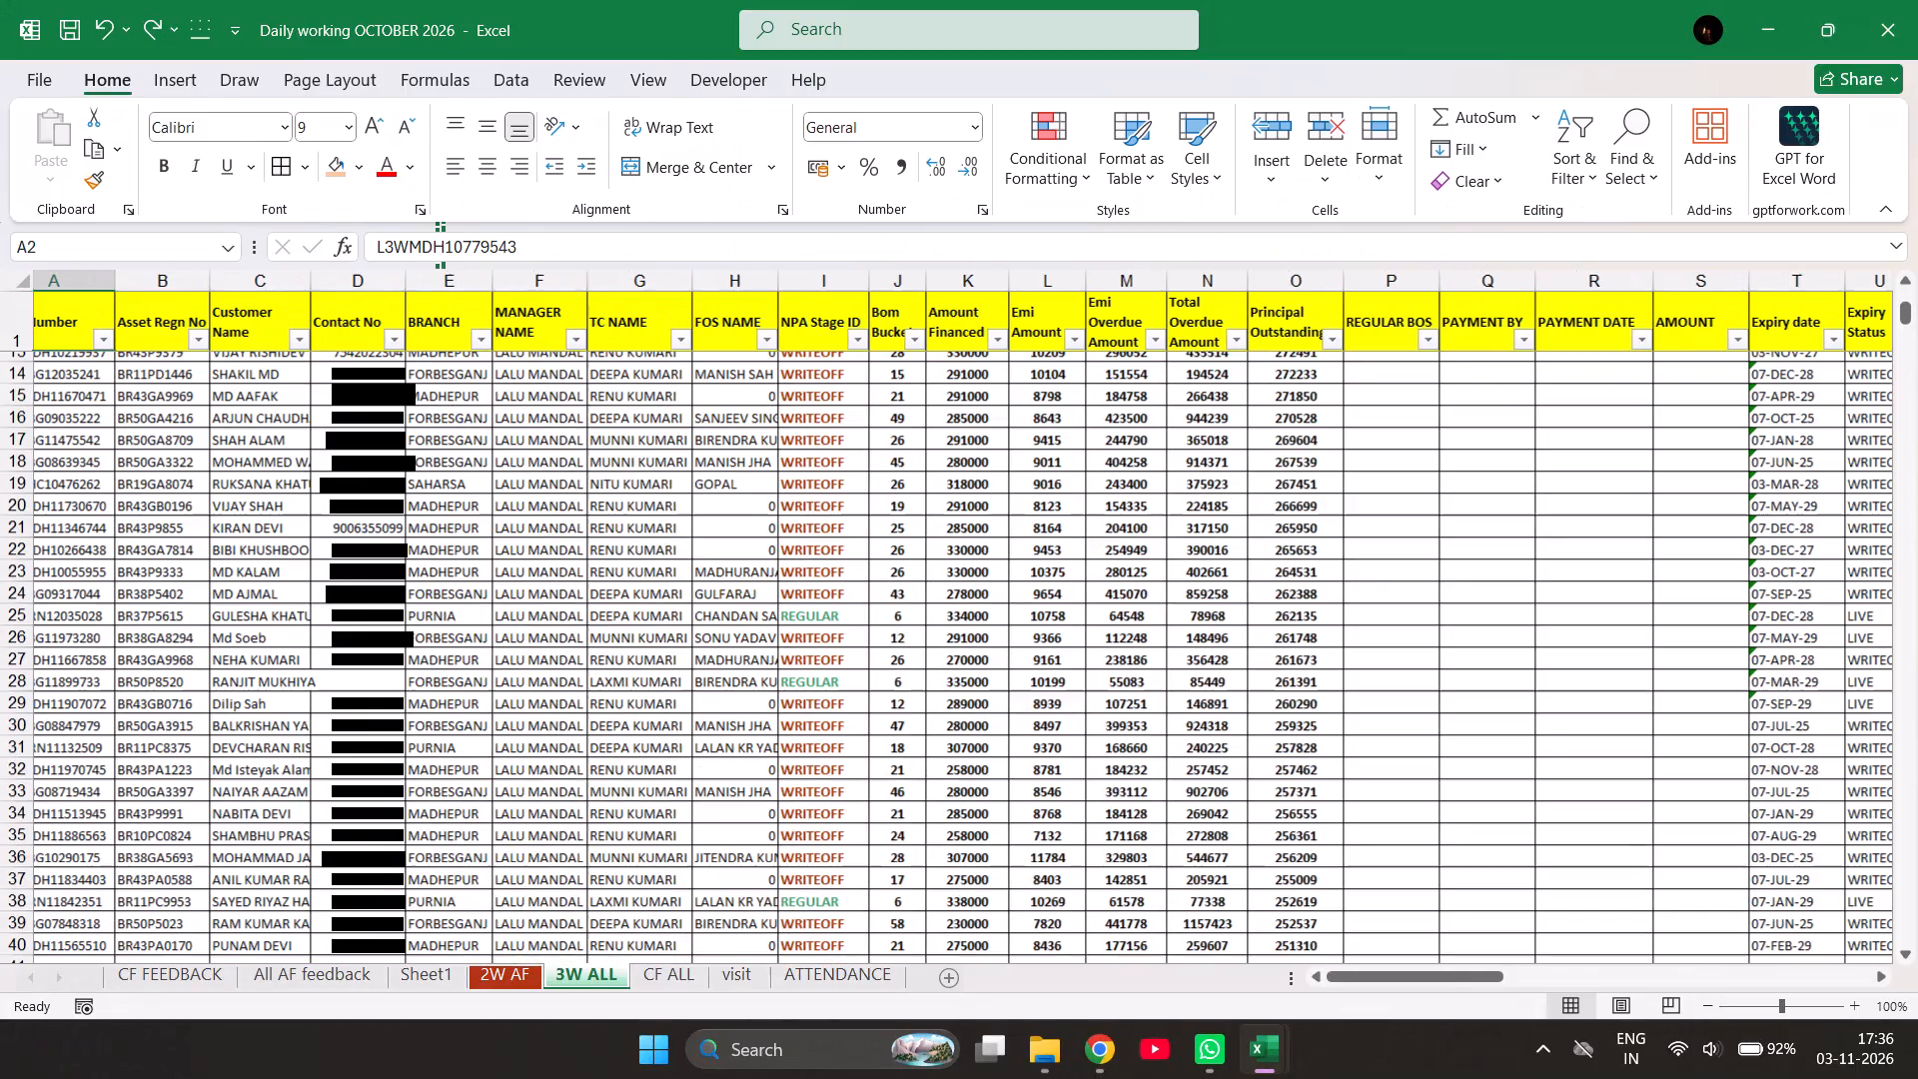
scroll(1041, 592, left, 2)
scroll(1041, 592, right, 3)
scroll(1041, 592, left, 1)
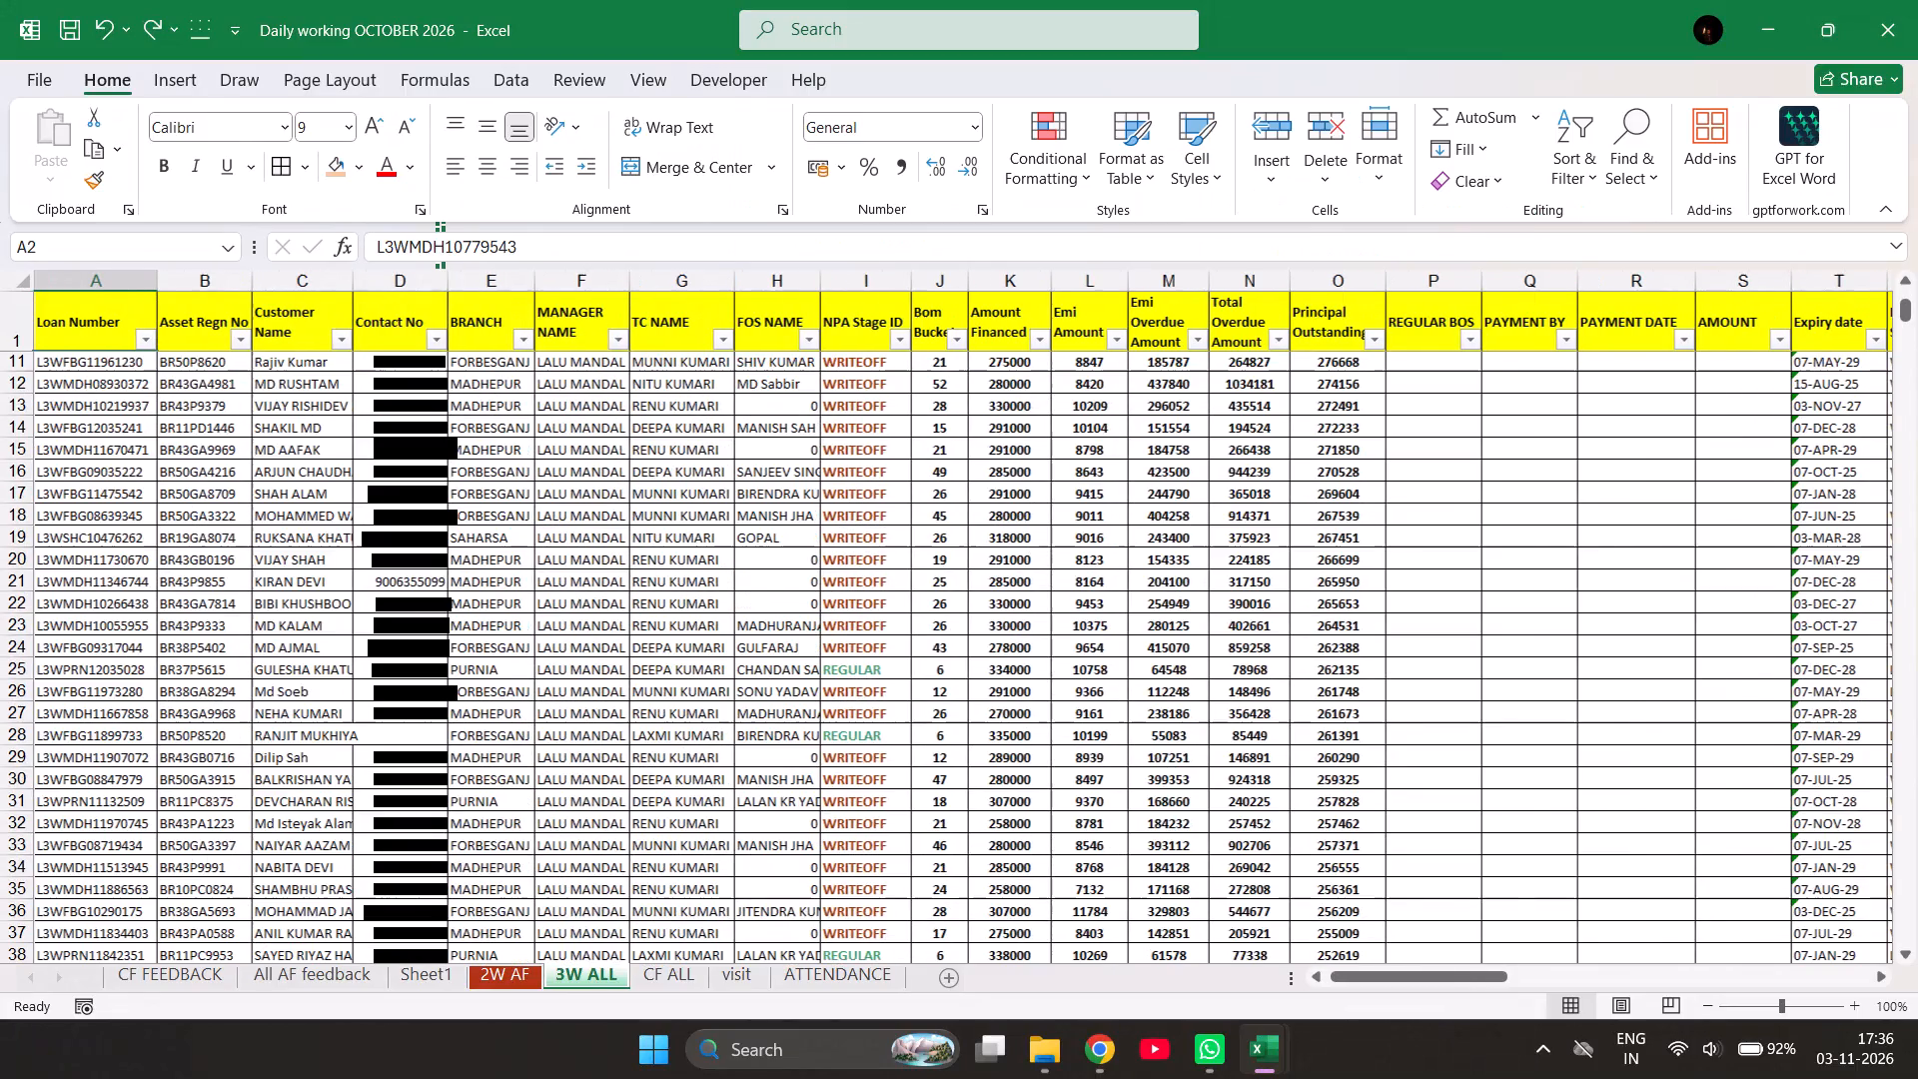
scroll(1041, 592, down, 3)
scroll(1041, 592, up, 3)
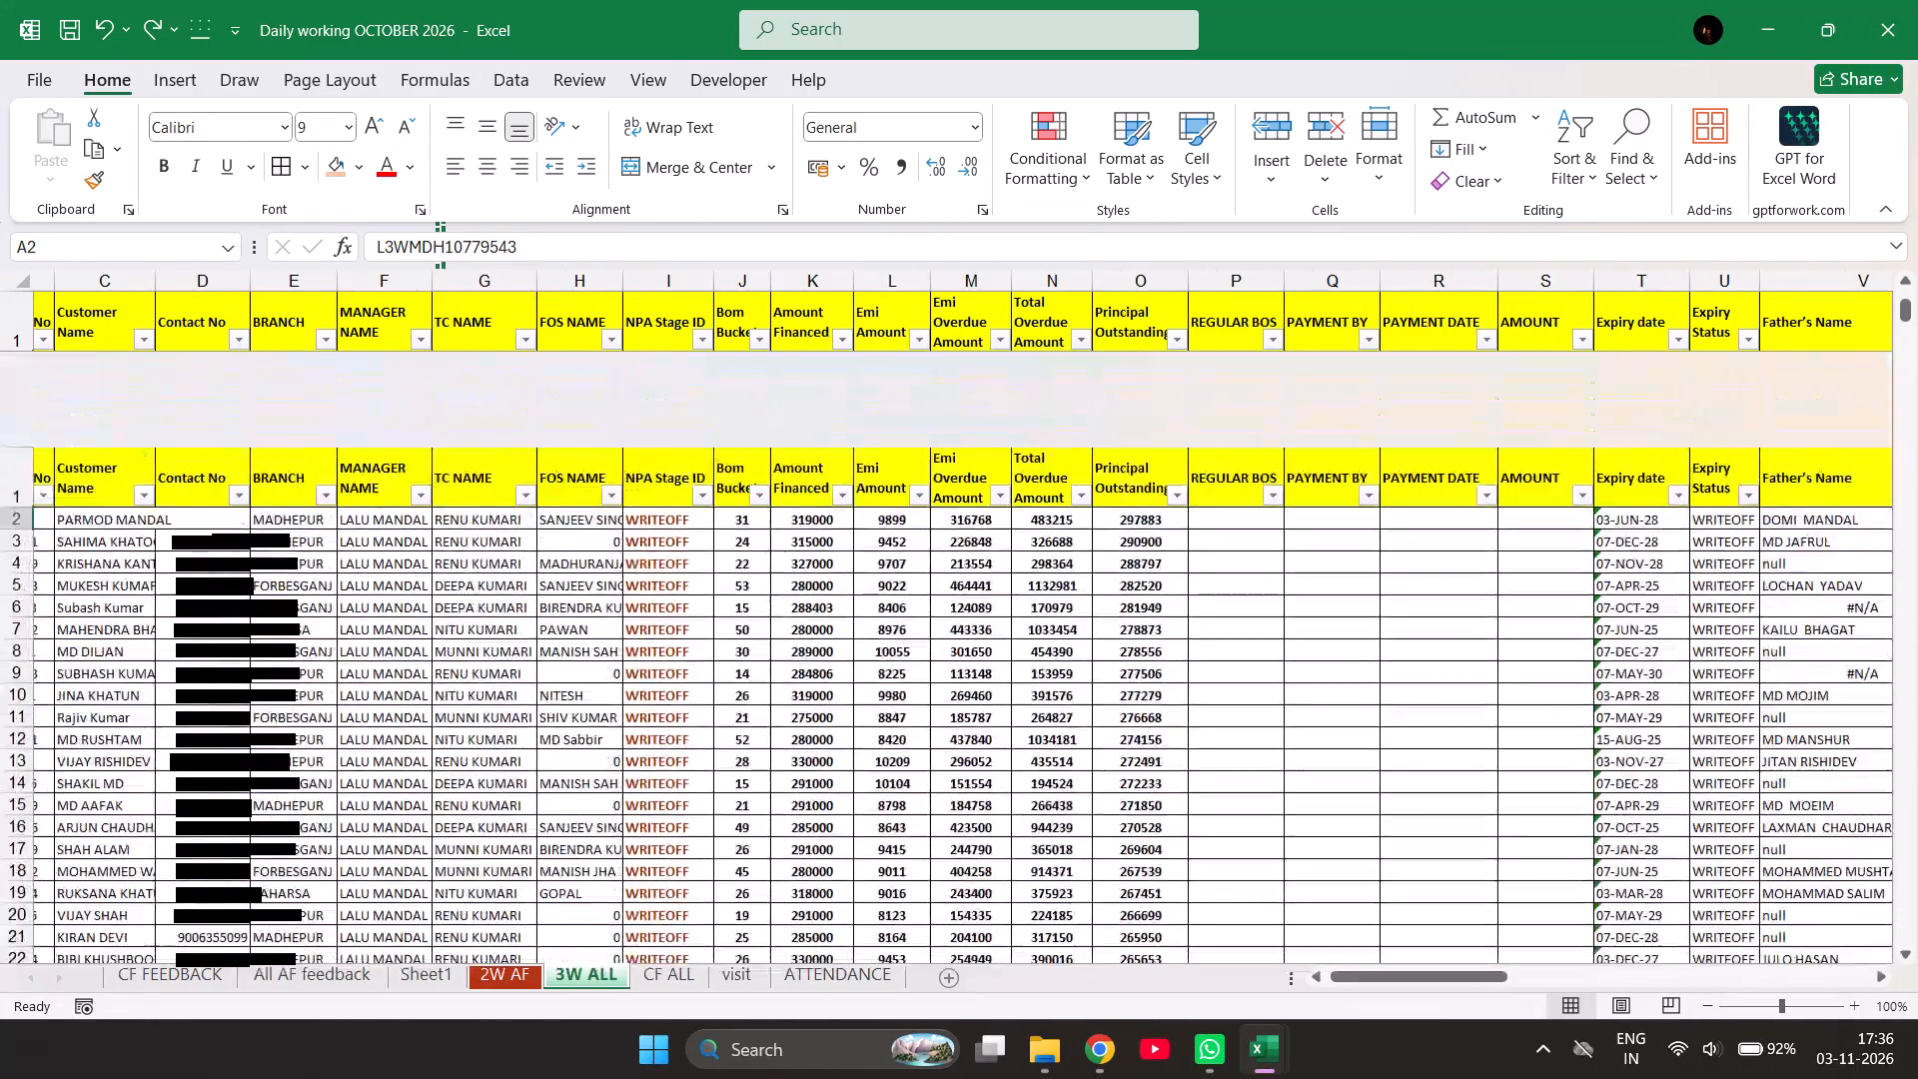
scroll(1041, 592, right, 3)
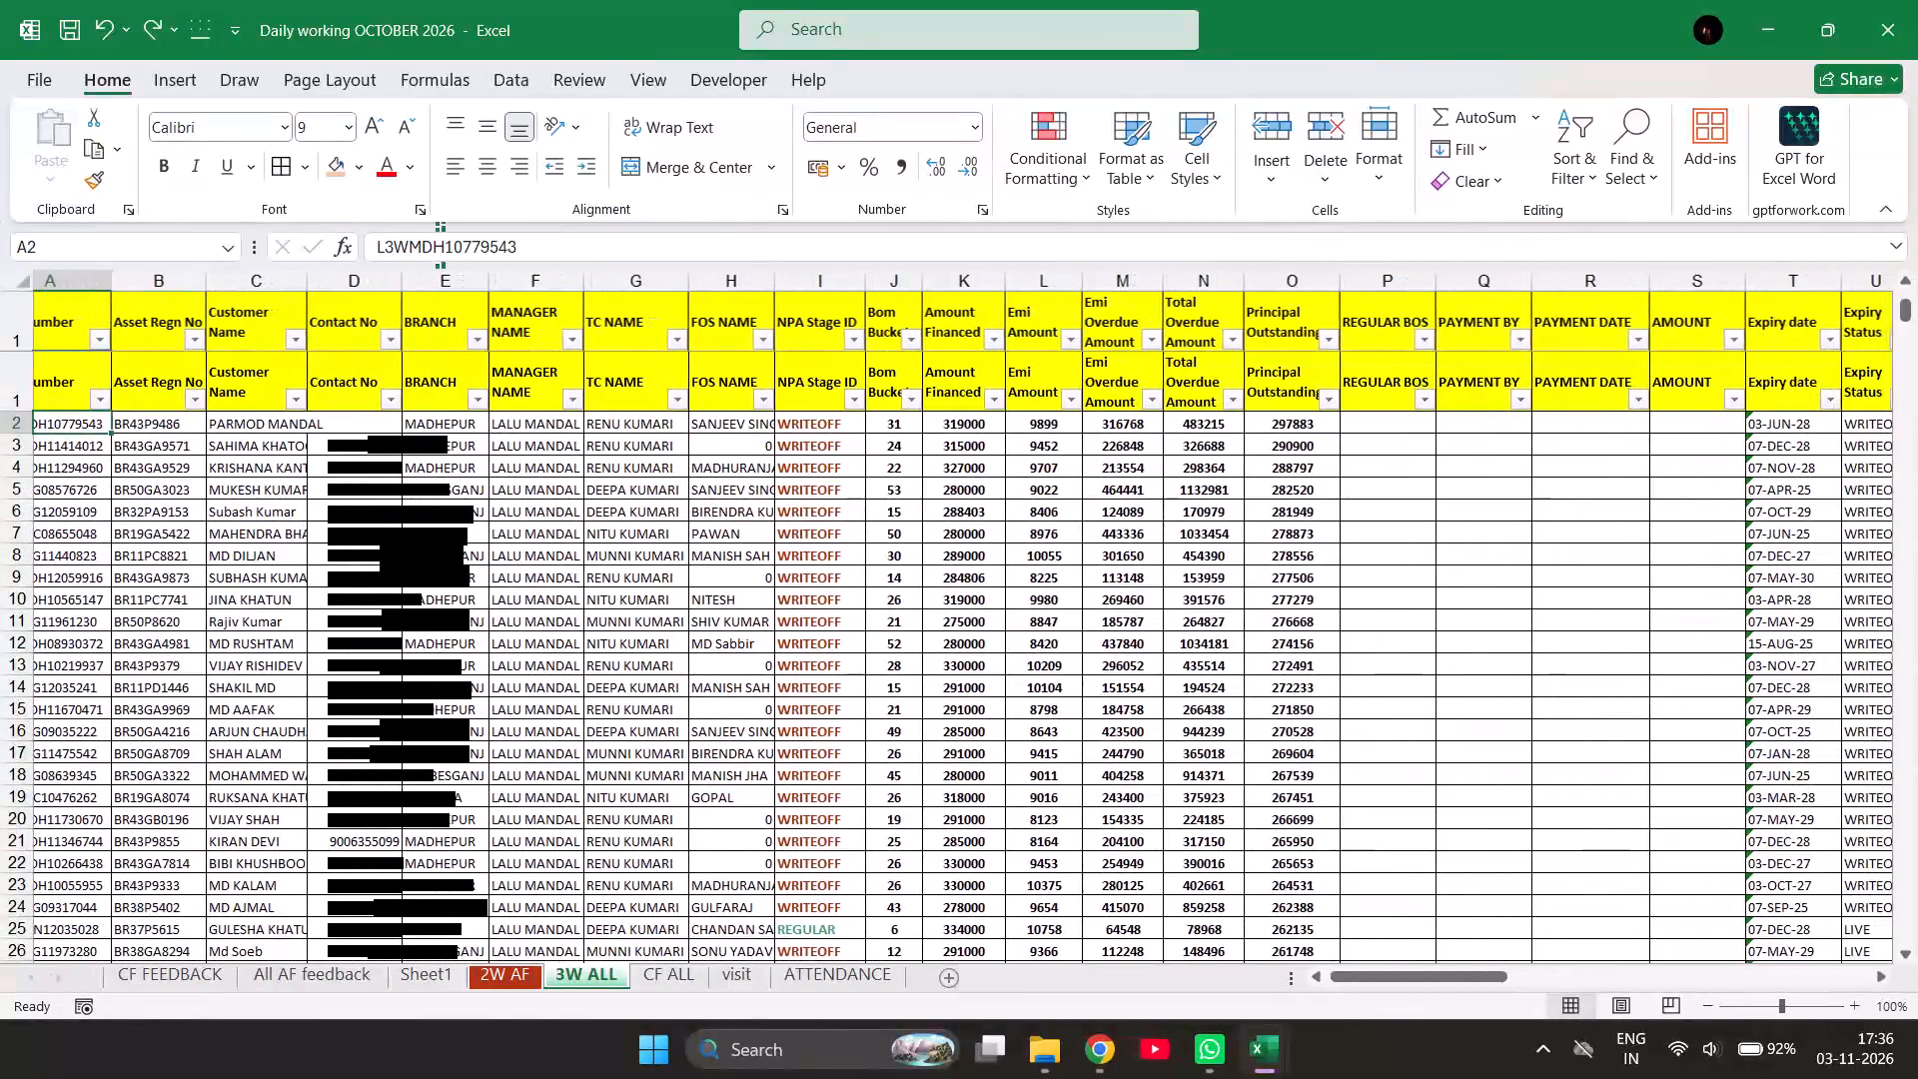
scroll(1041, 592, left, 1)
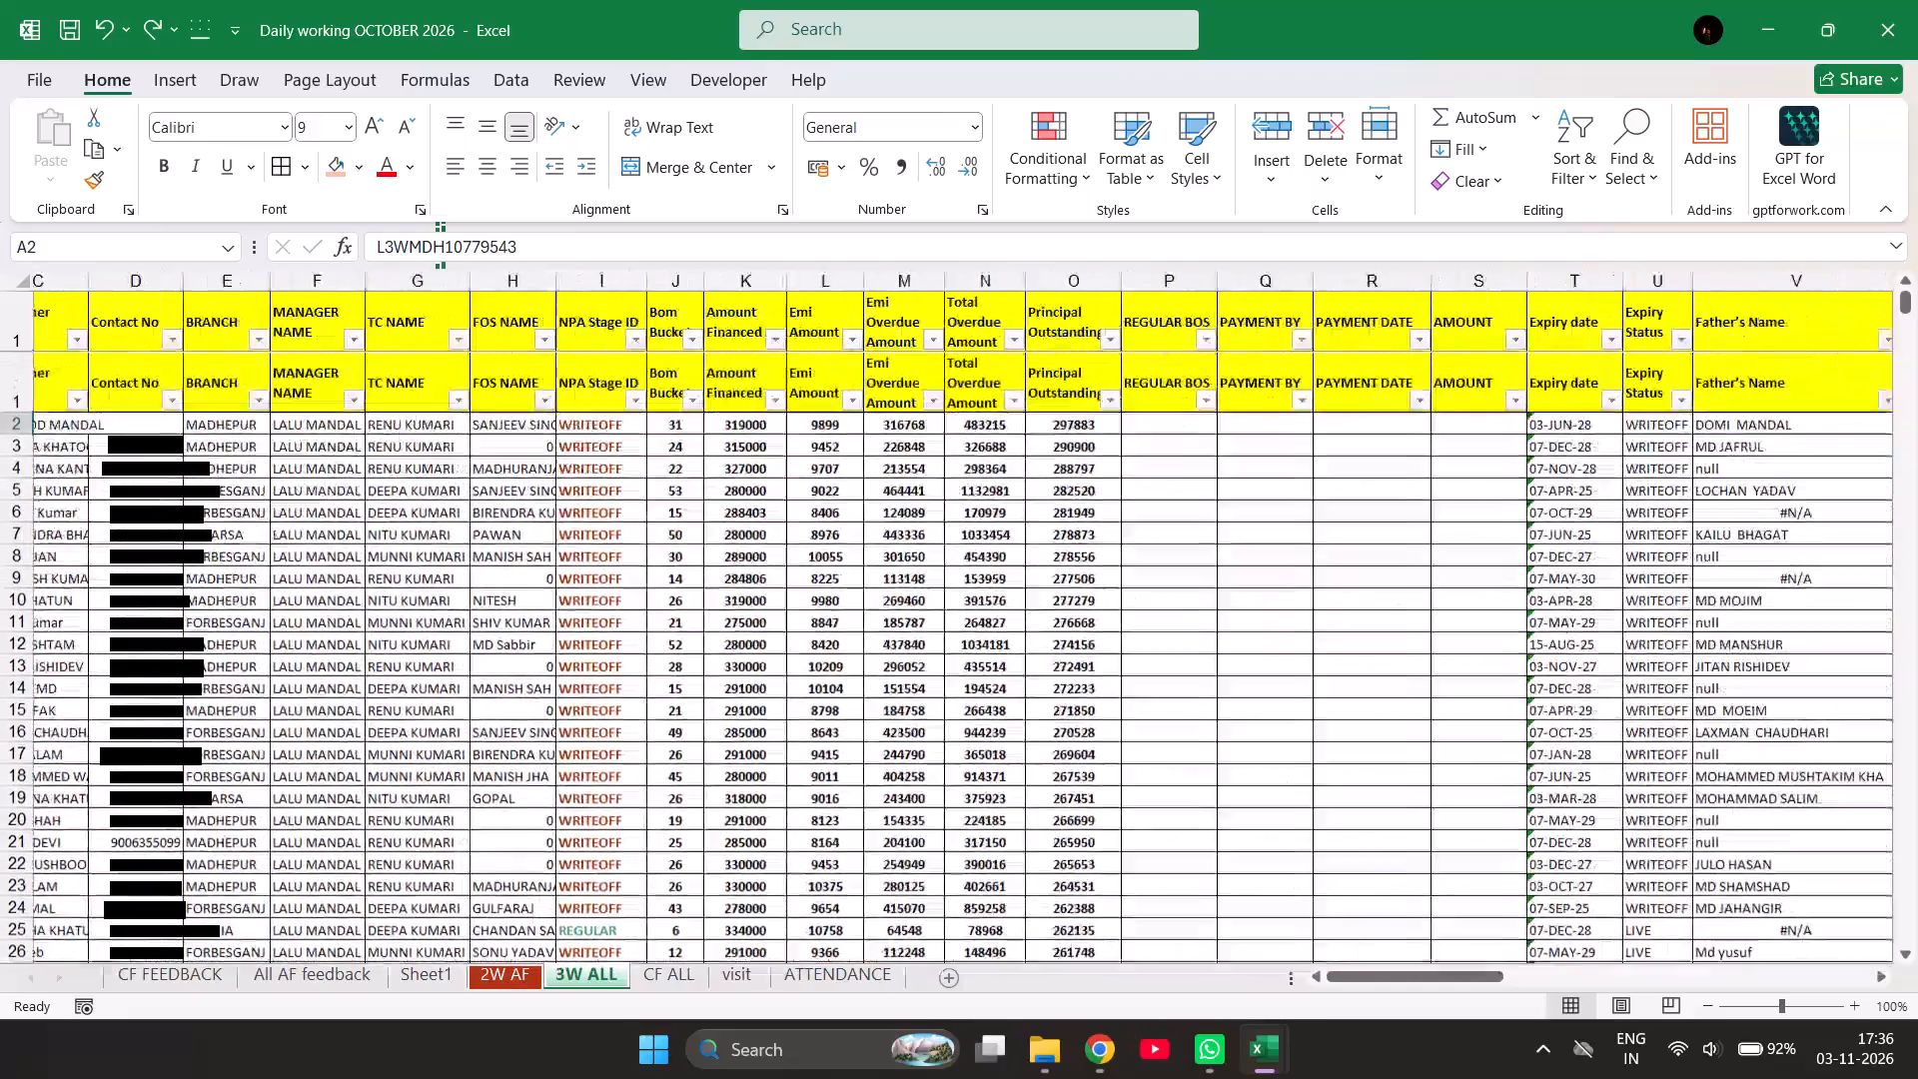
scroll(1041, 592, left, 2)
scroll(1041, 592, right, 2)
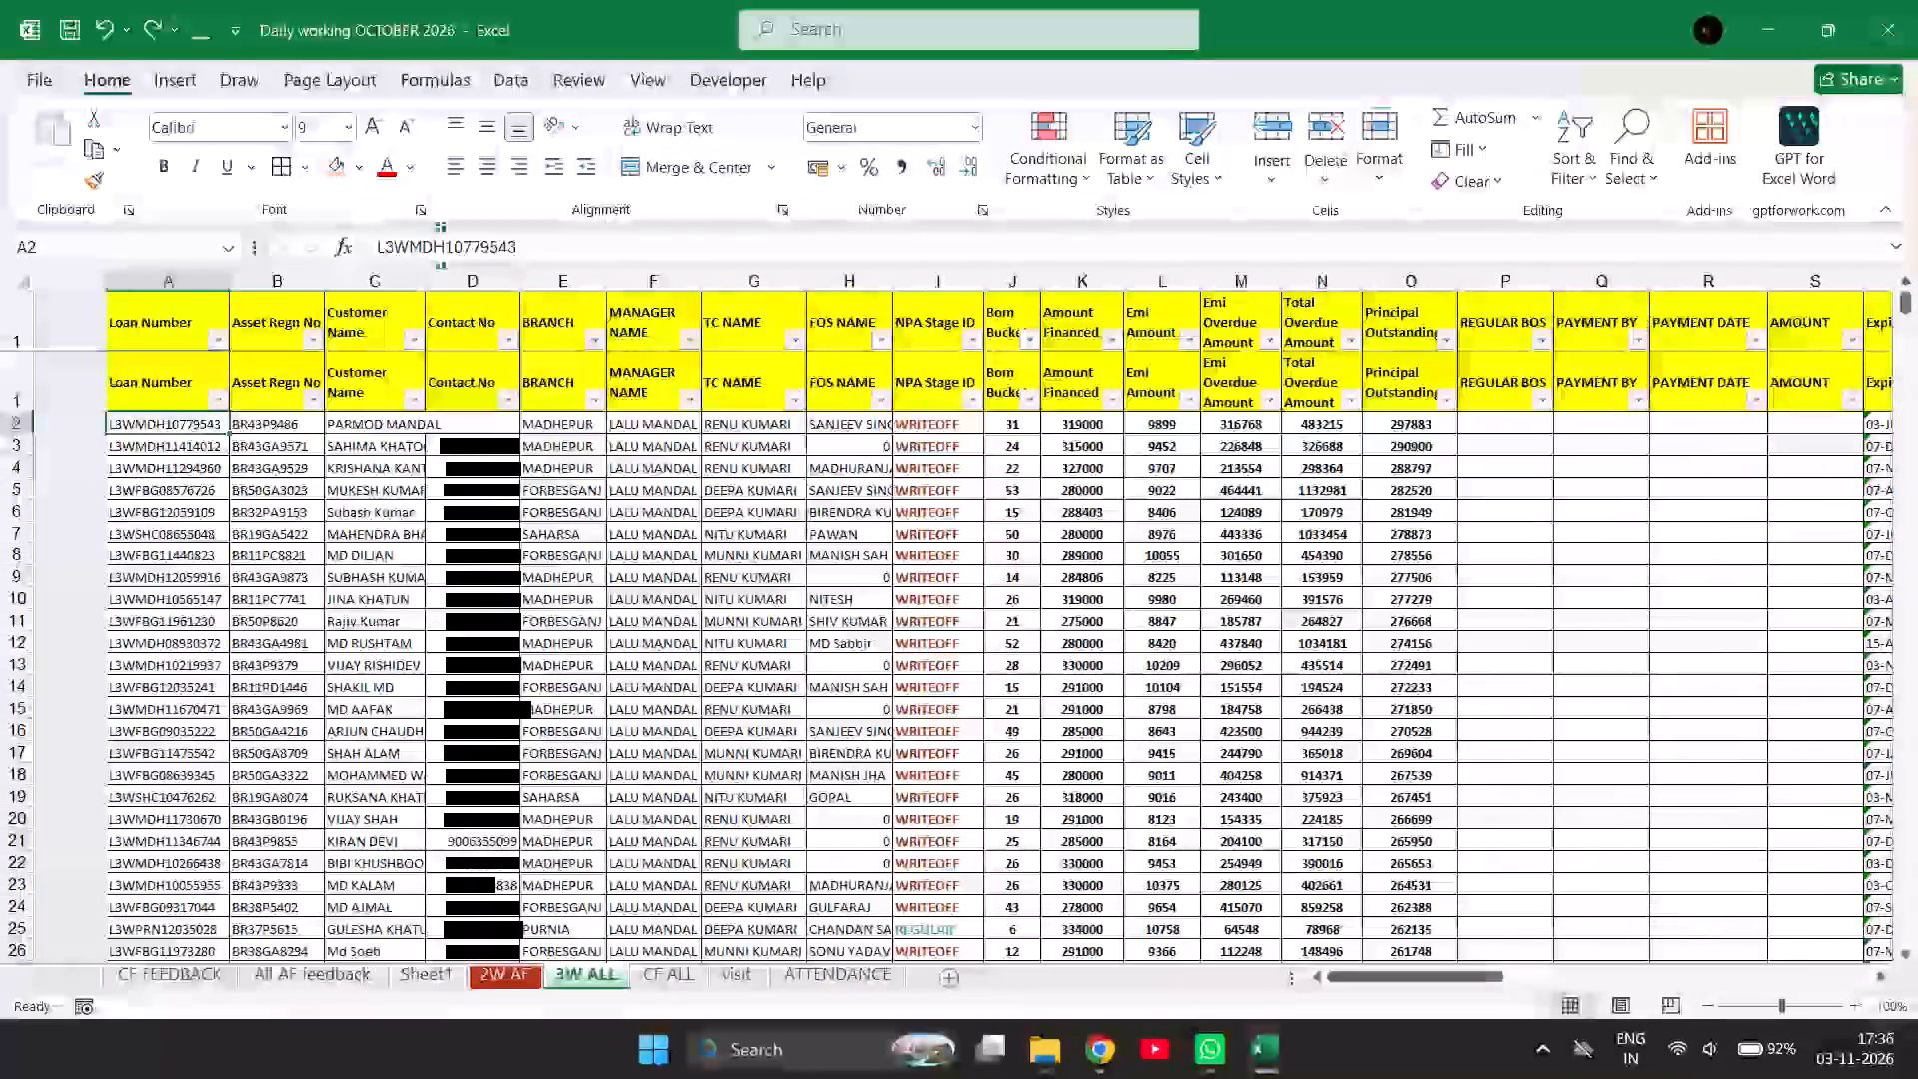
scroll(1041, 592, left, 1)
scroll(1041, 592, right, 2)
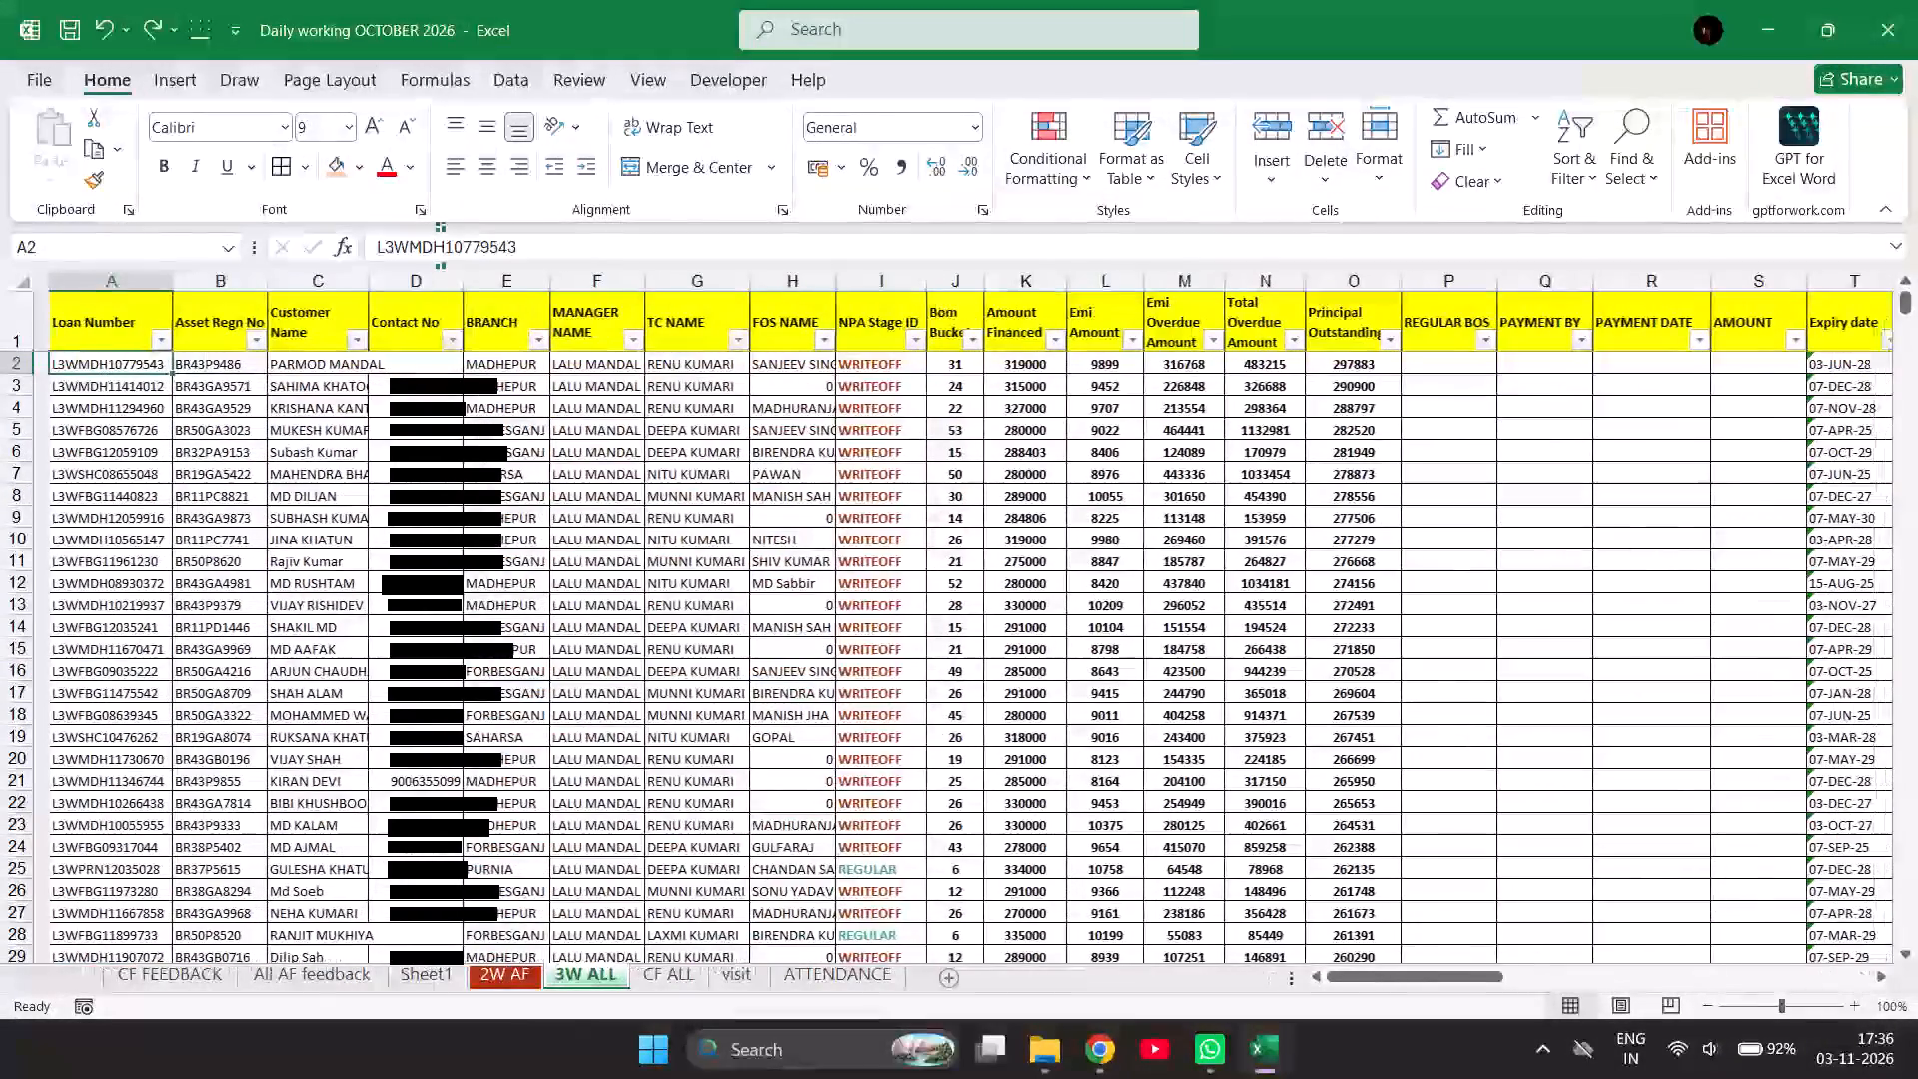
scroll(1041, 592, right, 1)
Apply Freeze Top Row to the 3W ALL sheet and check it further down and across the records.
click(945, 35)
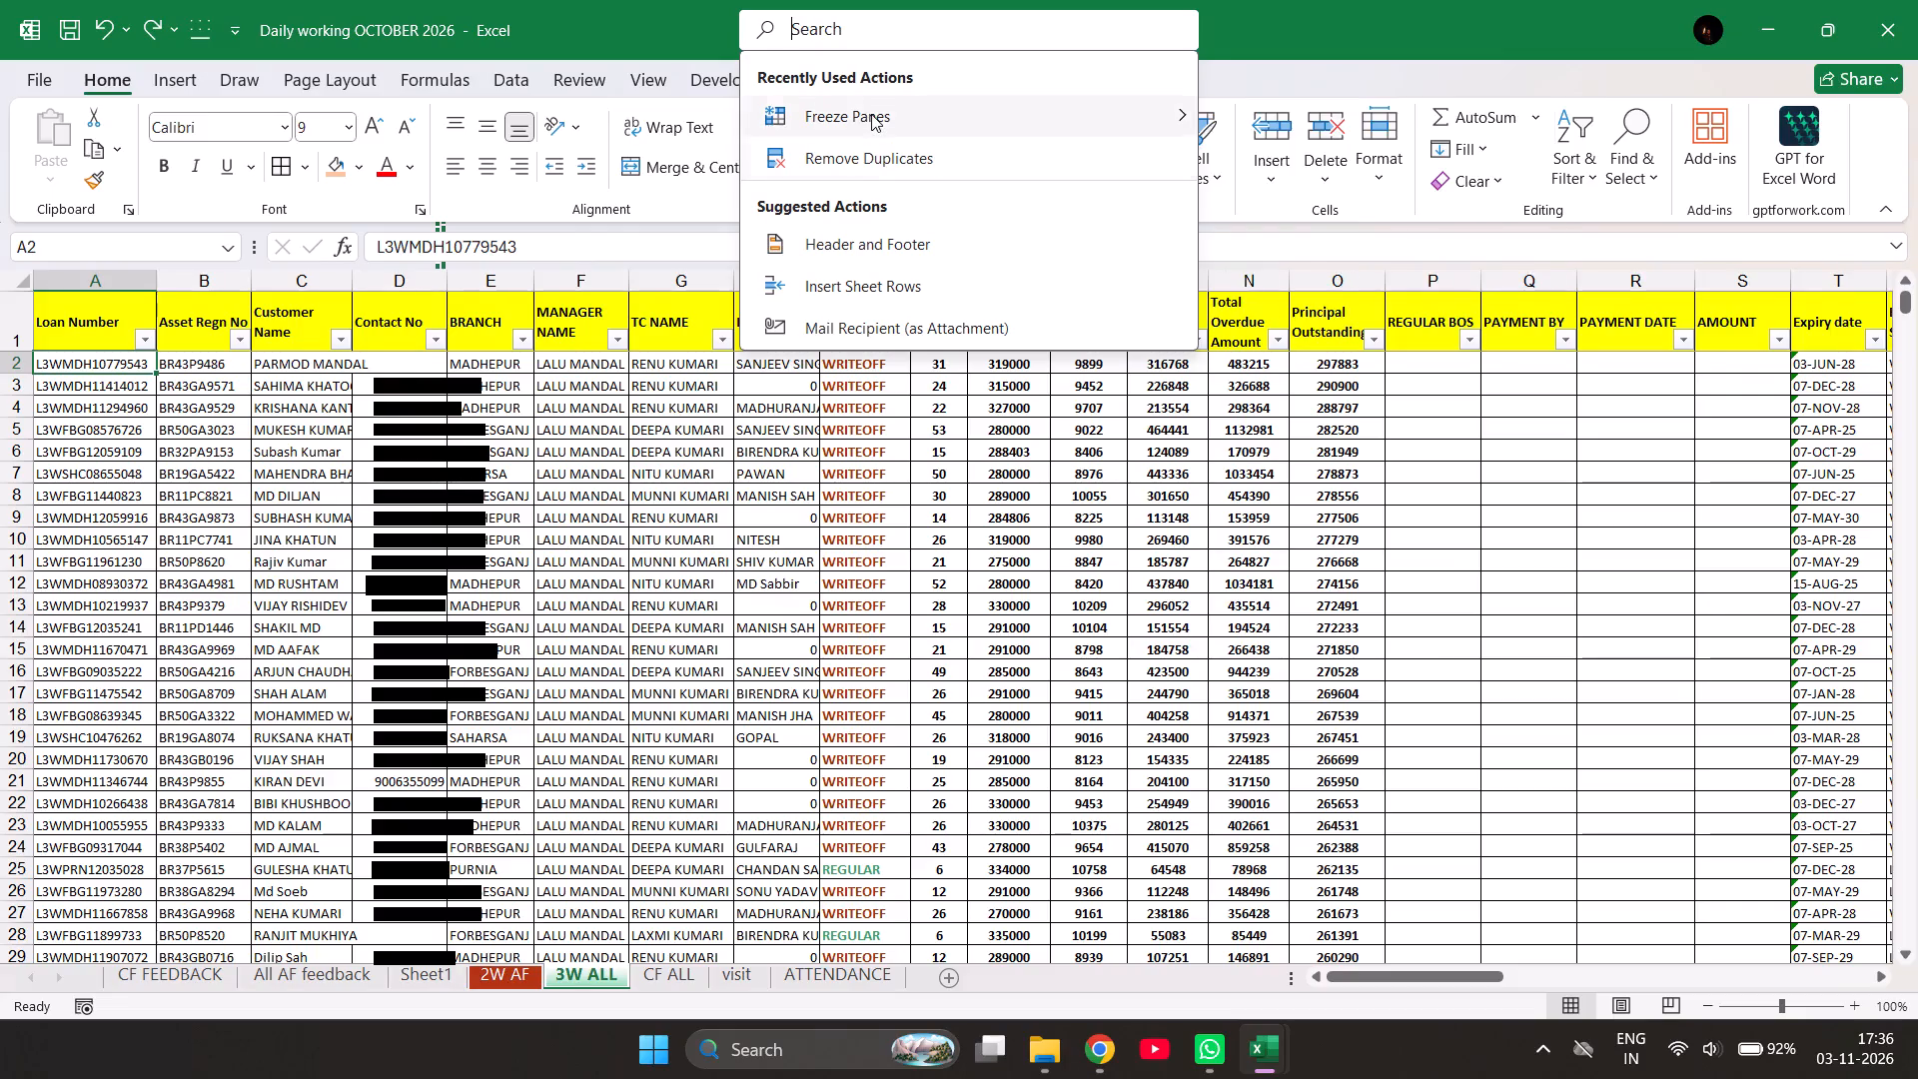
click(1222, 209)
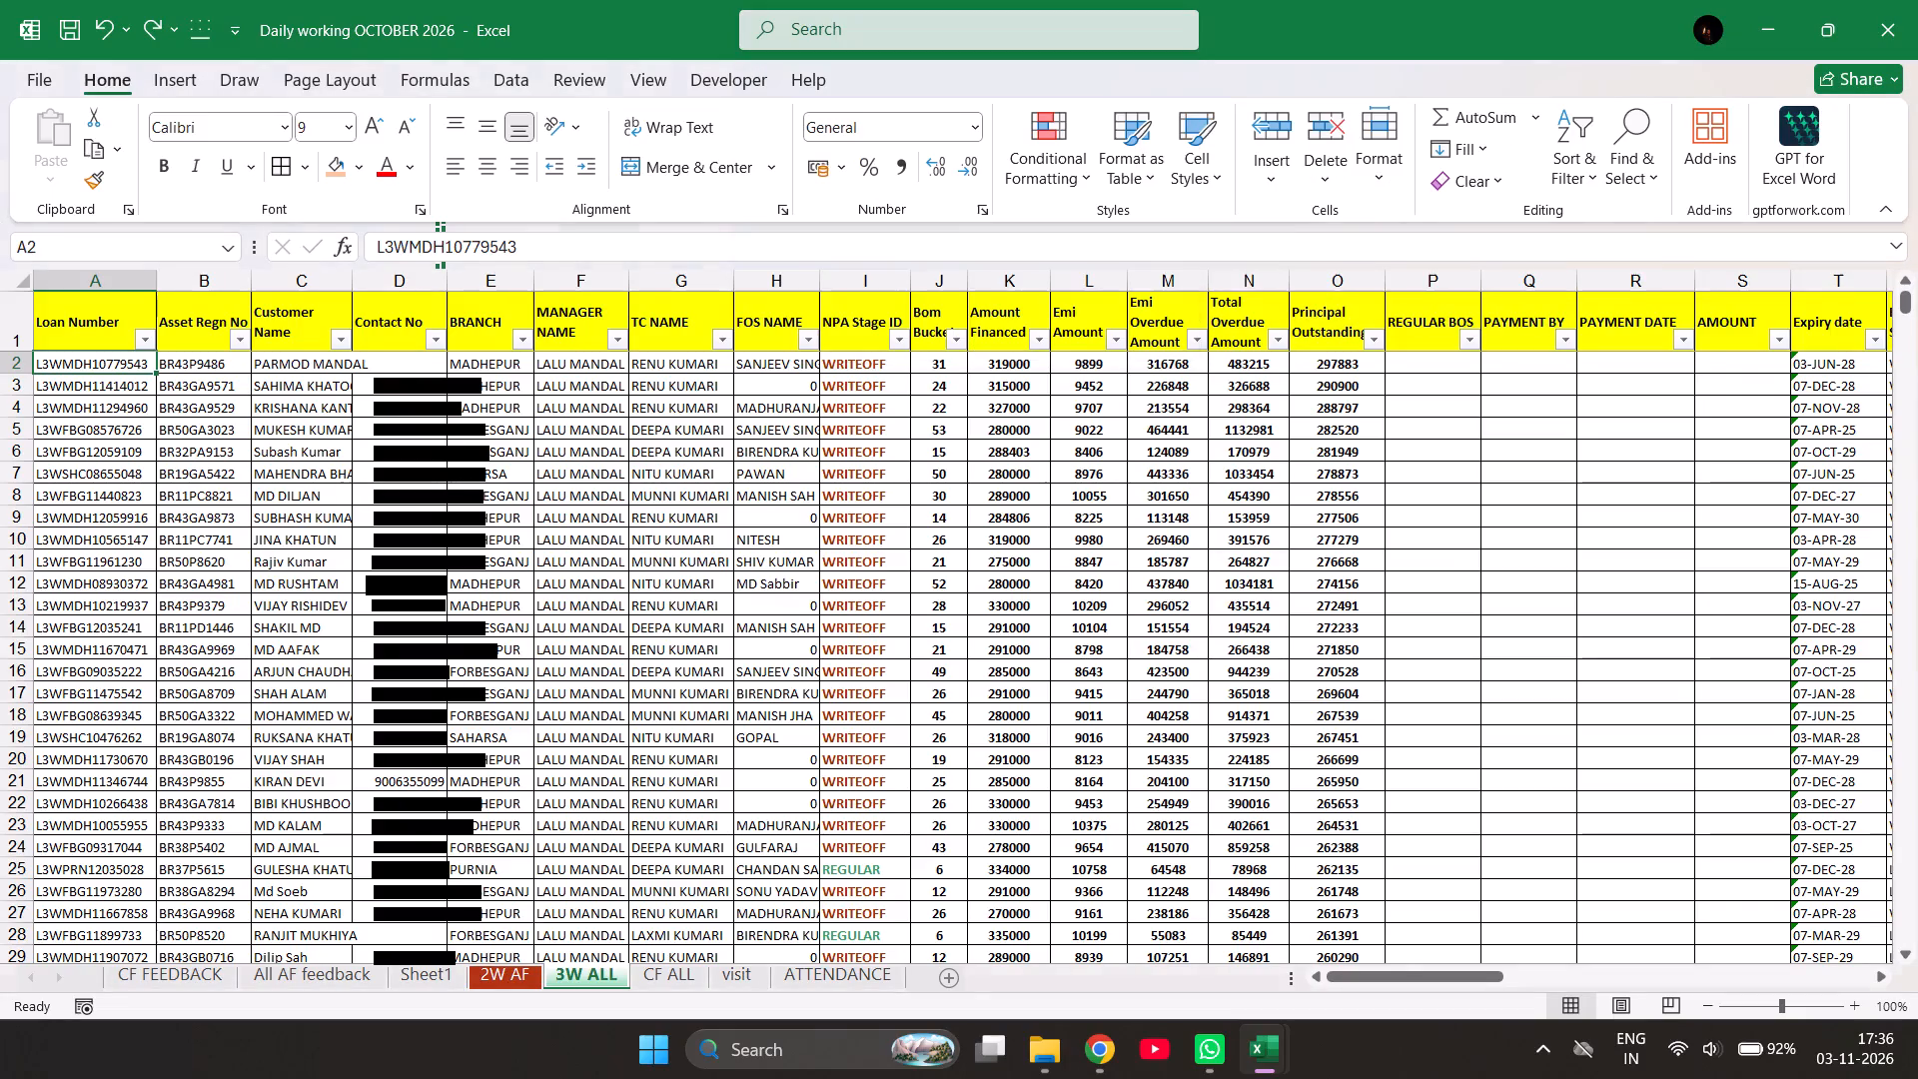
scroll(752, 675, down, 2)
scroll(752, 675, left, 3)
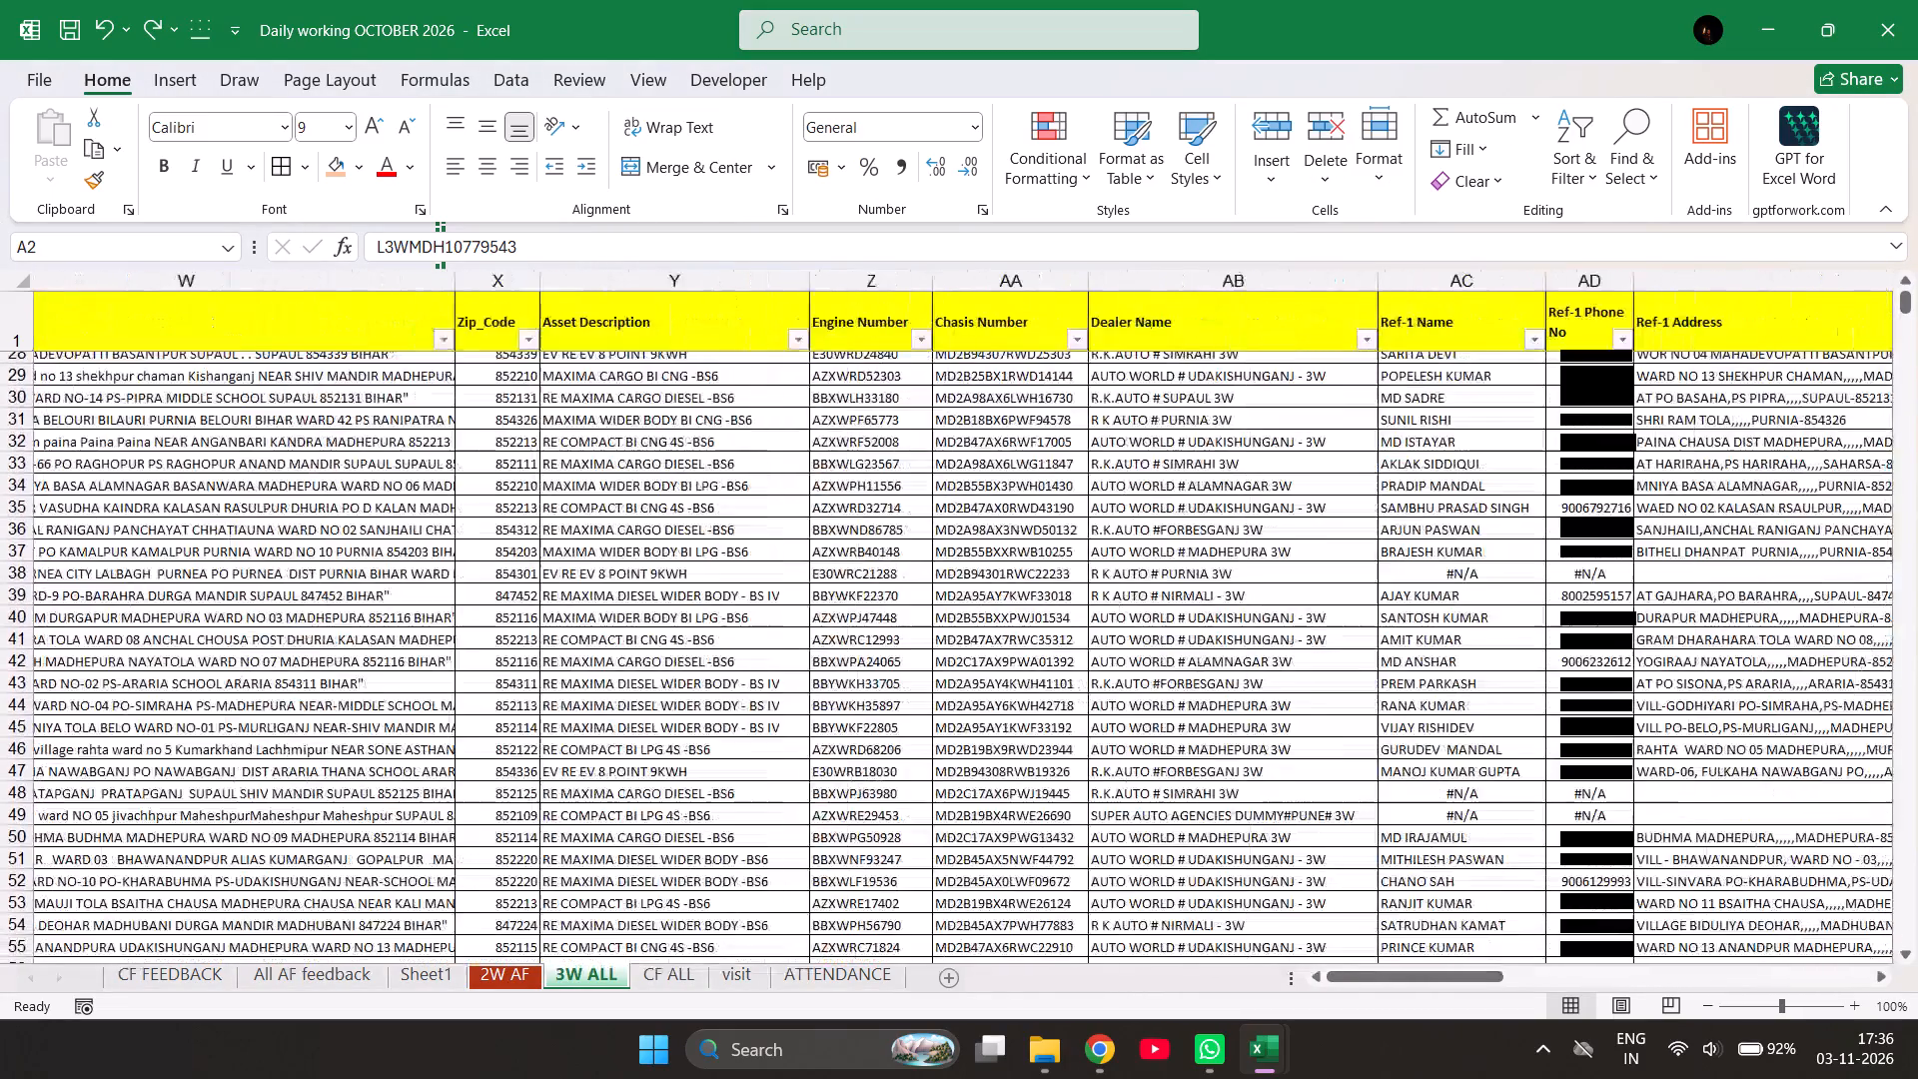
scroll(752, 675, right, 5)
scroll(752, 675, up, 6)
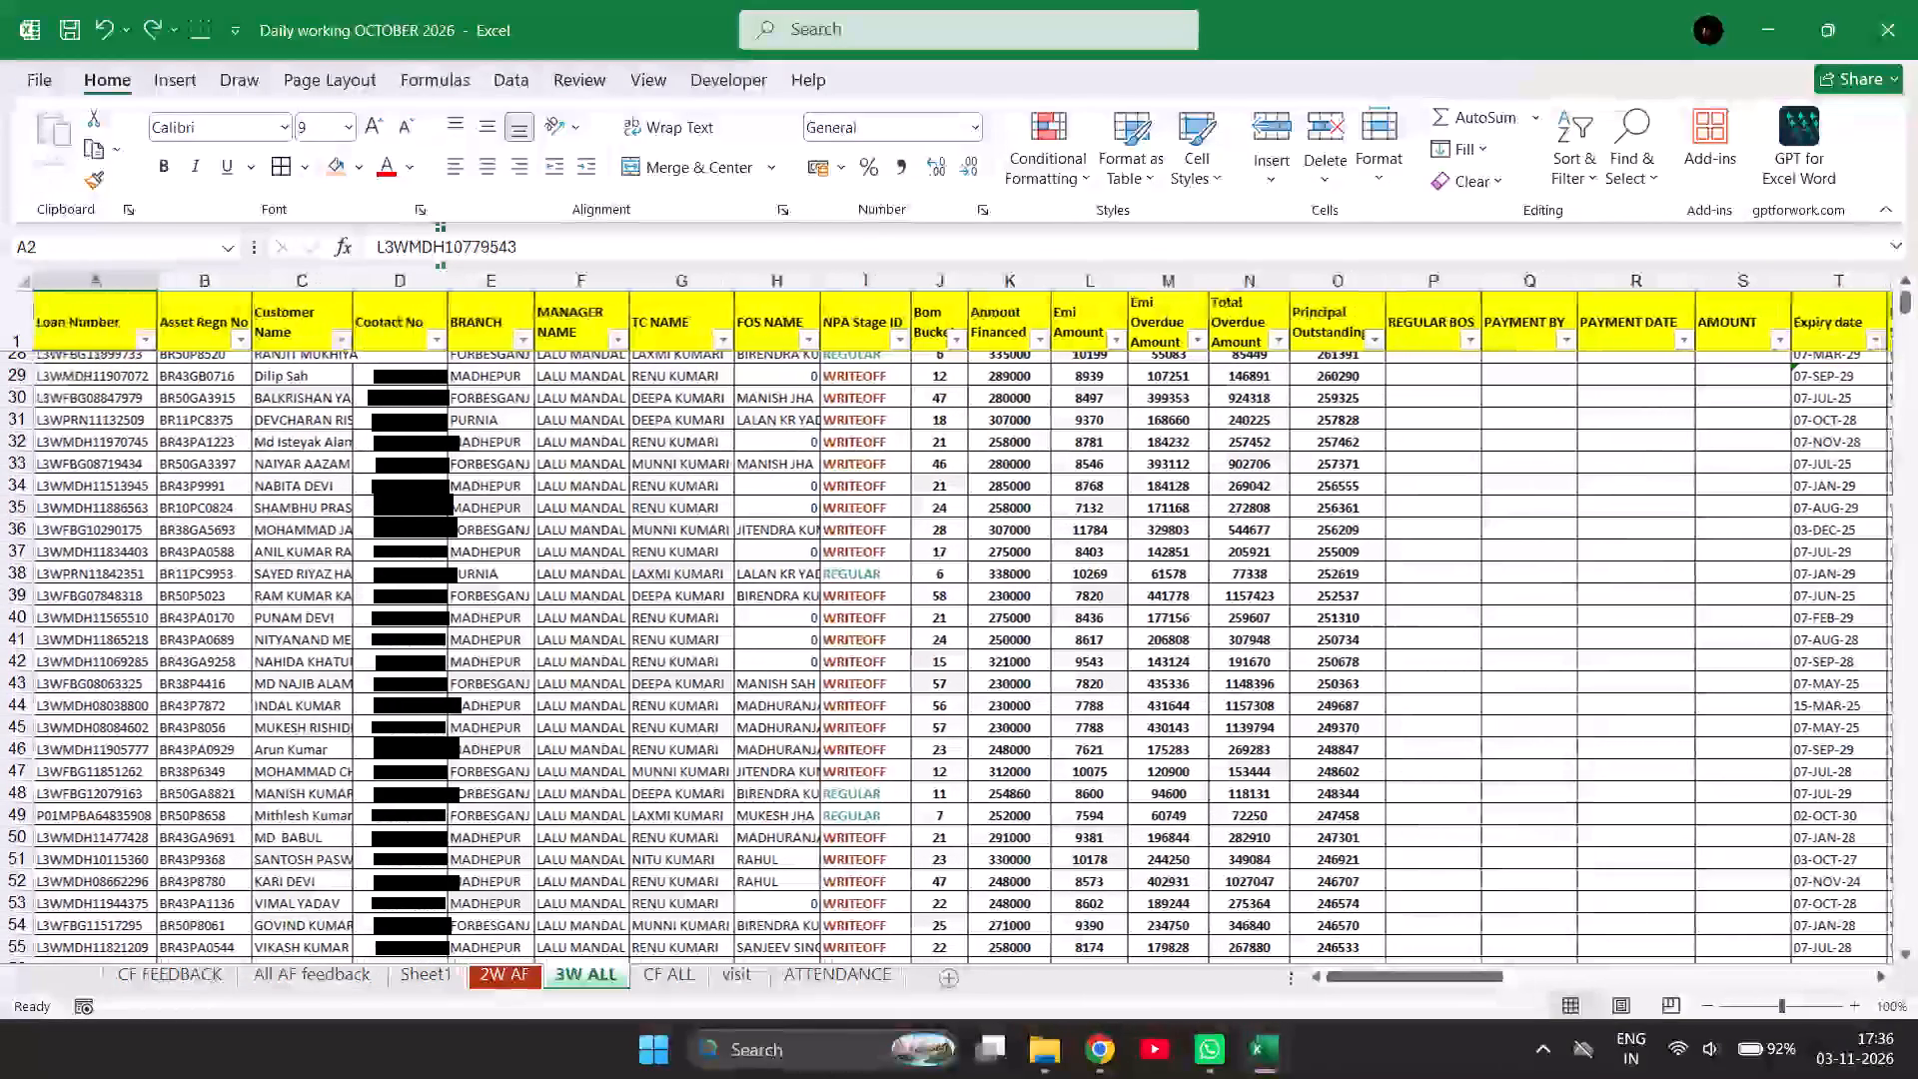